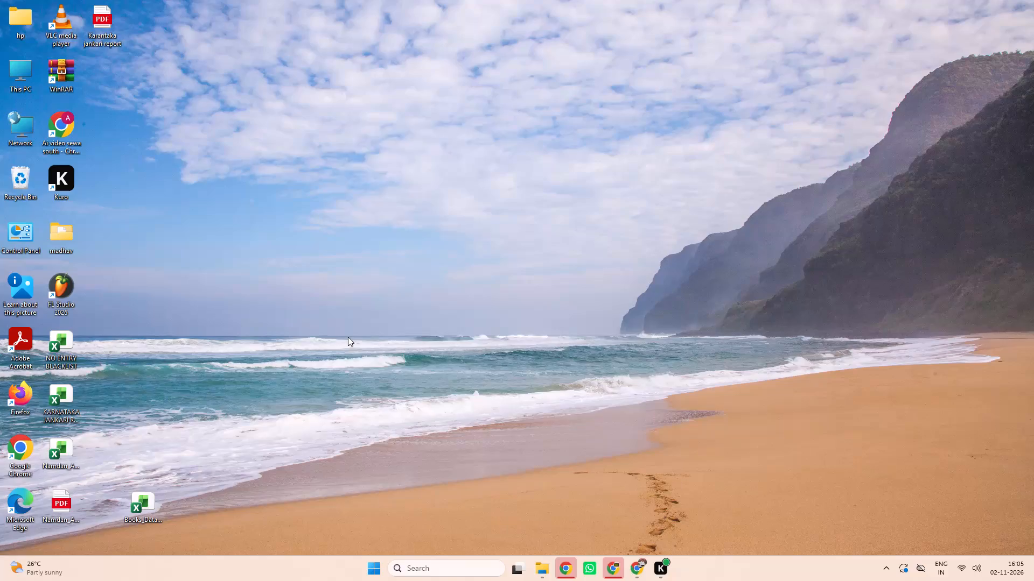
Move the Combined_Count_Report_Separate_Item_Language workbook from the Downloads folder to an empty spot on the desktop.
left_click(382, 173)
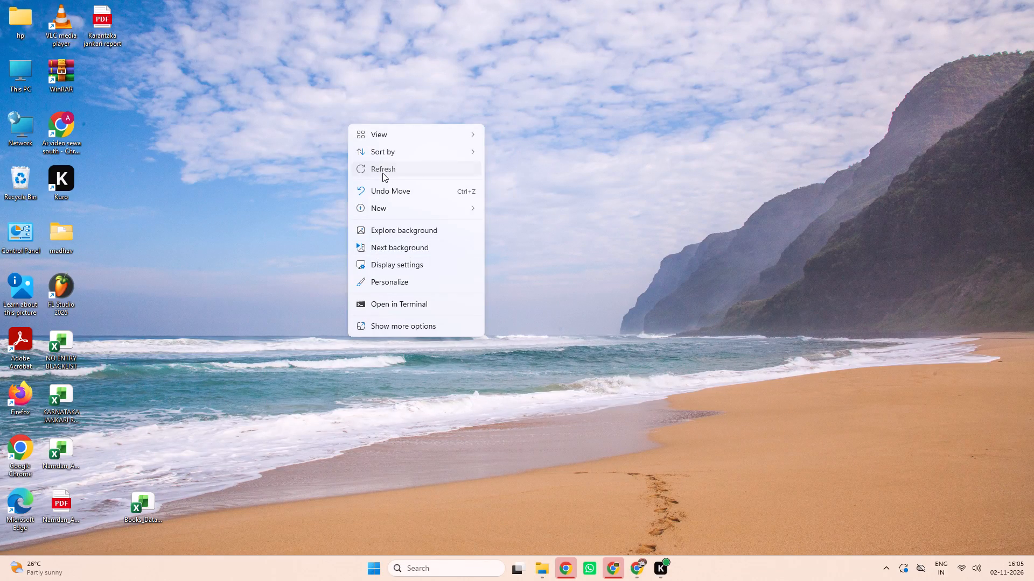
left_click(534, 559)
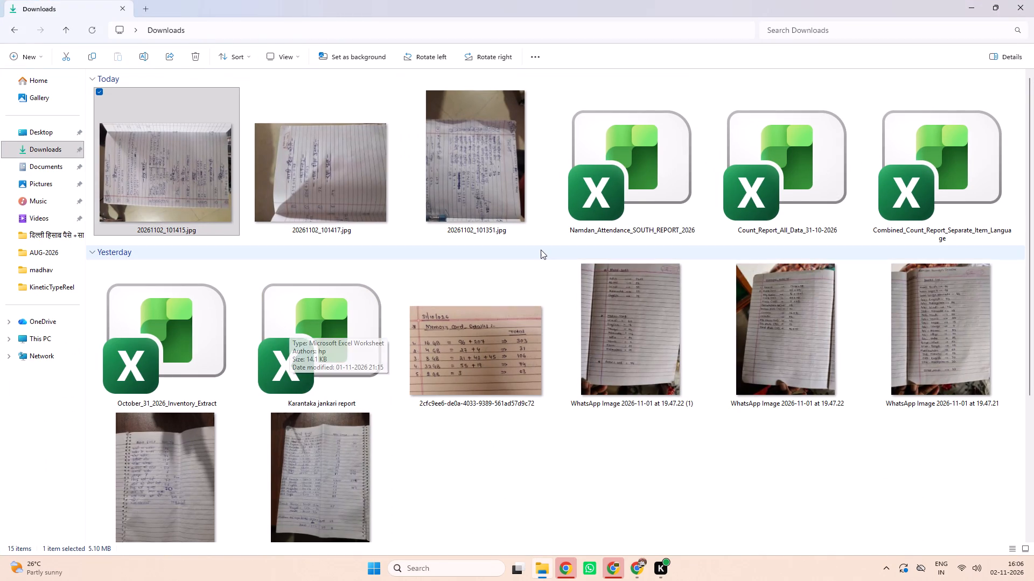
left_click(920, 219)
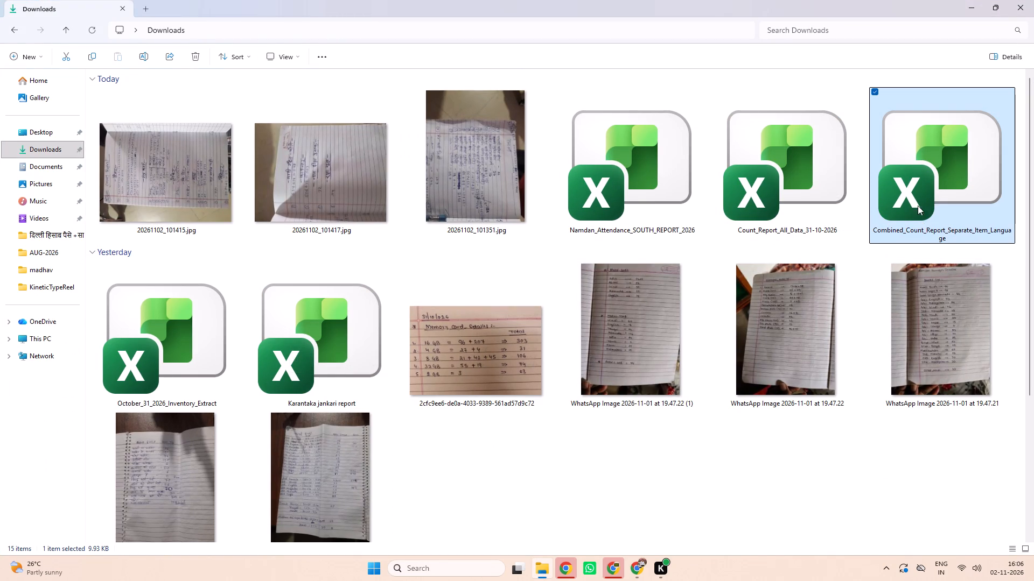
right_click(913, 179)
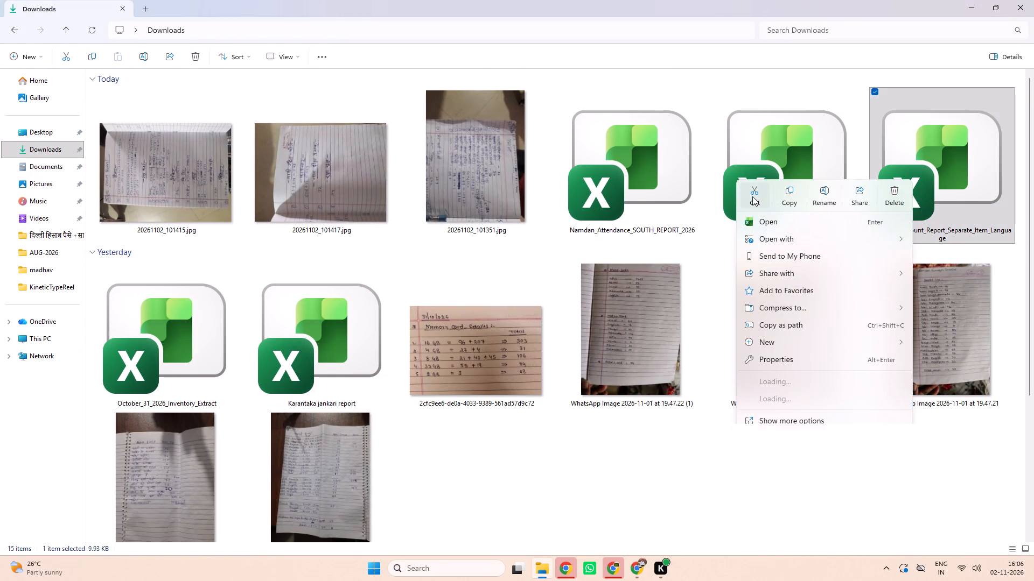
left_click(752, 196)
right_click(399, 244)
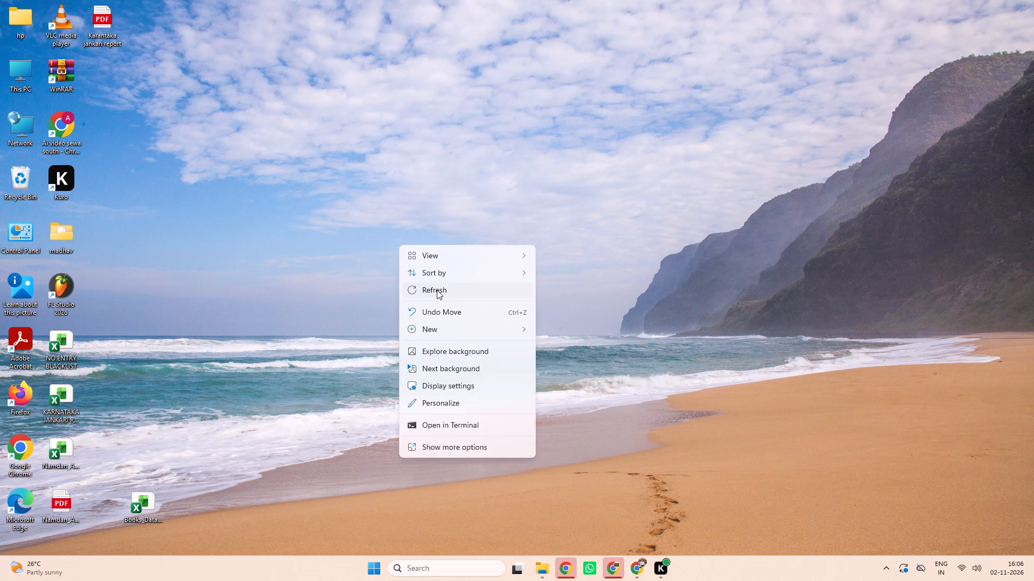
left_click(437, 290)
double_click(277, 237)
right_click(277, 237)
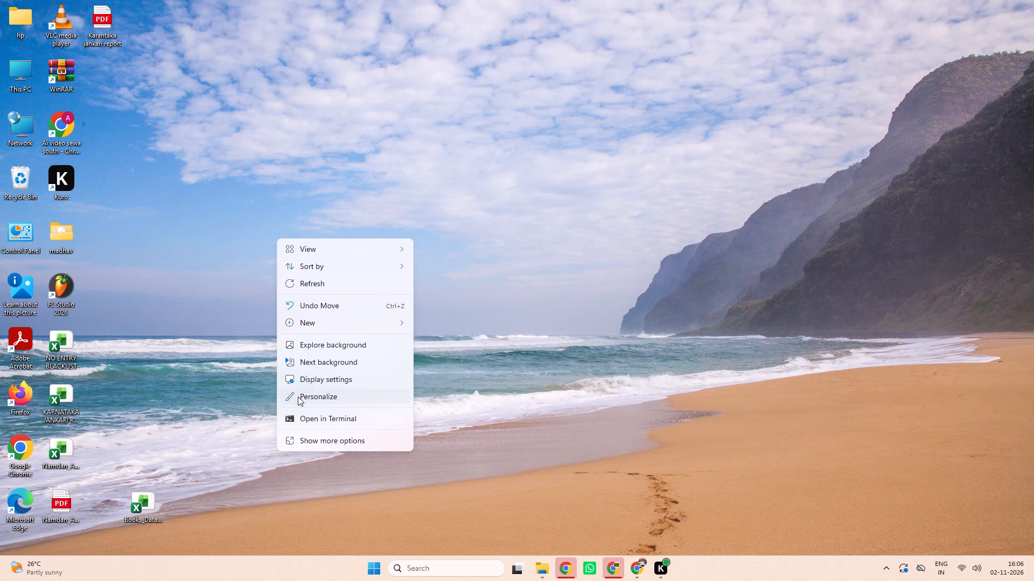
left_click(326, 446)
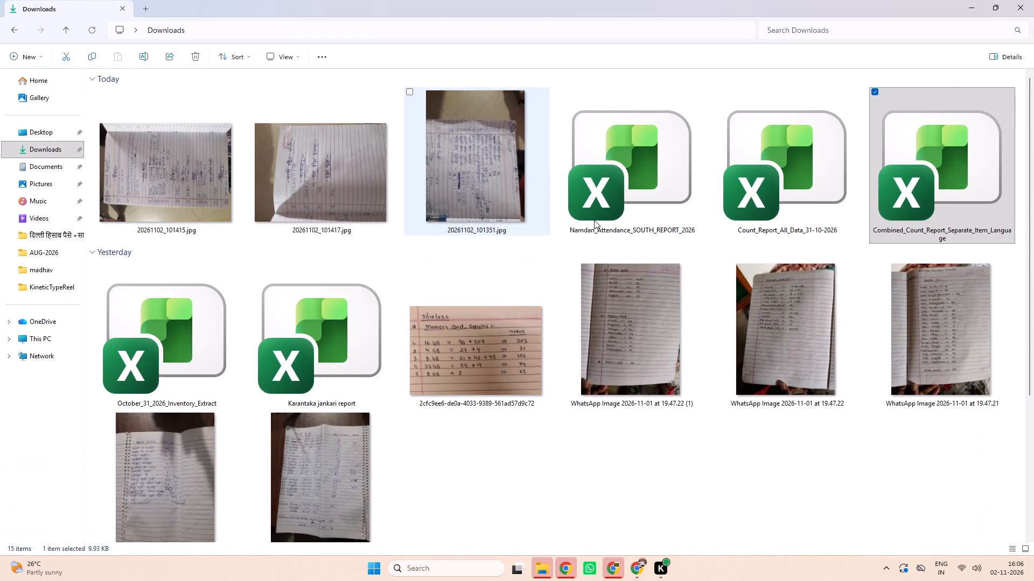
right_click(906, 163)
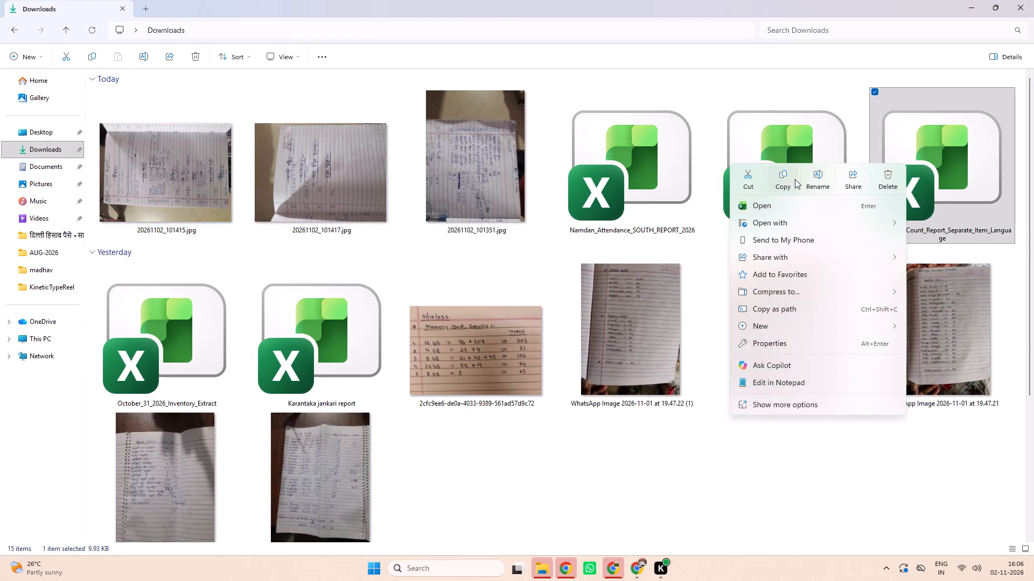
left_click(753, 176)
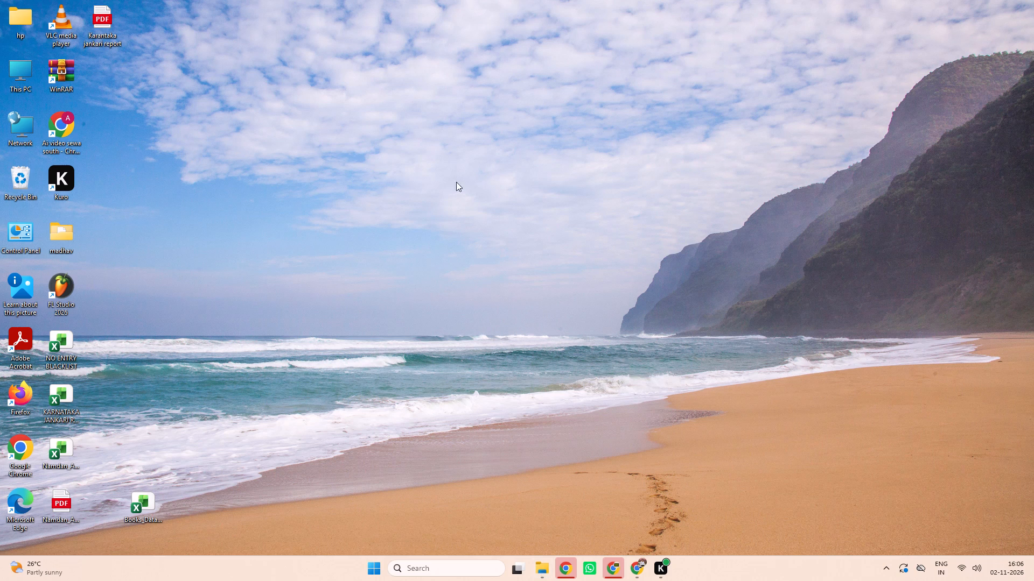
right_click(382, 183)
left_click(388, 196)
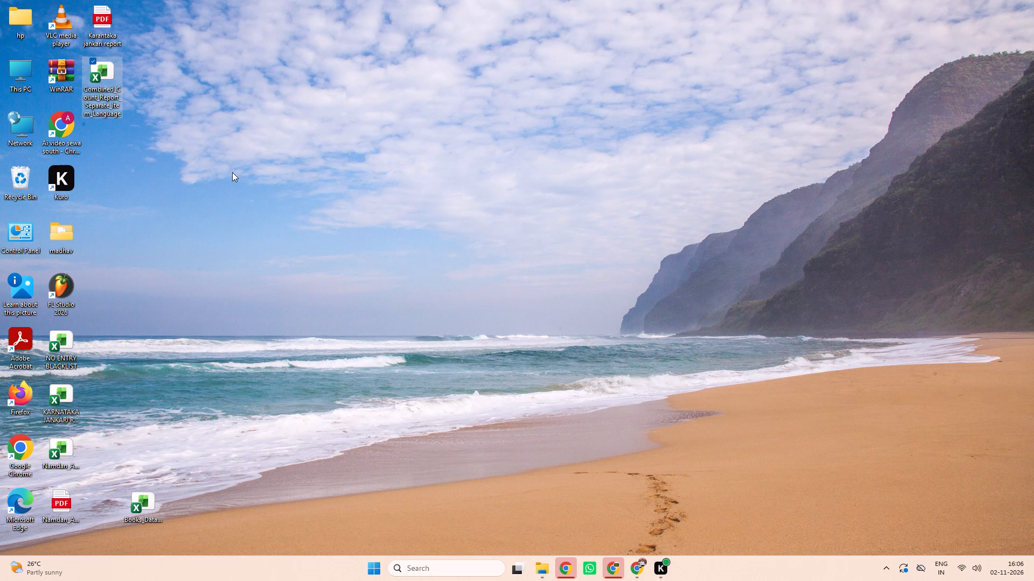
left_click_drag(106, 79, 202, 250)
Open the Combined_Count_Report_Separate_Item_Language workbook from the desktop in a maximized window and enable editing.
triple_click(187, 231)
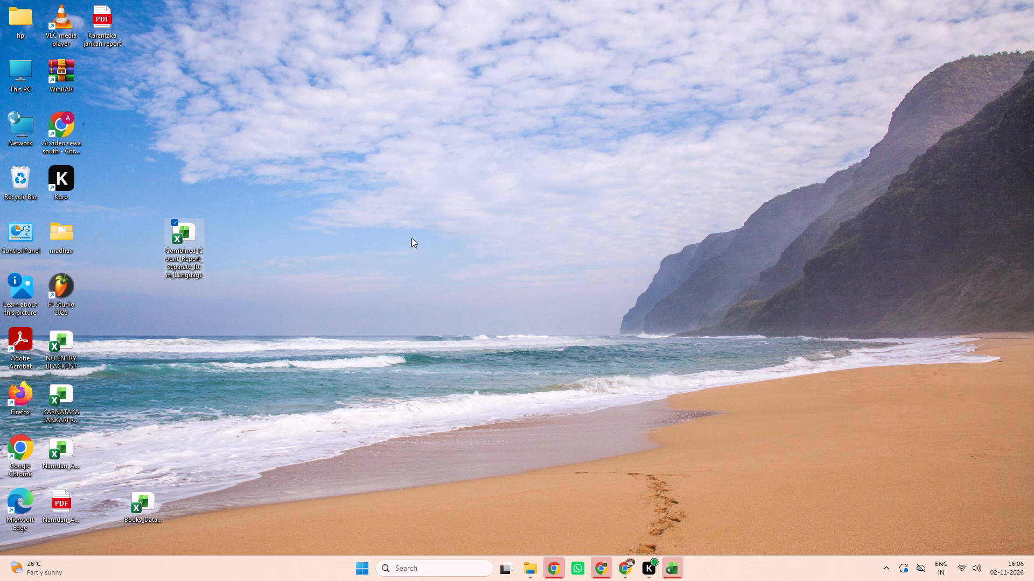
key("backslash")
key("Return")
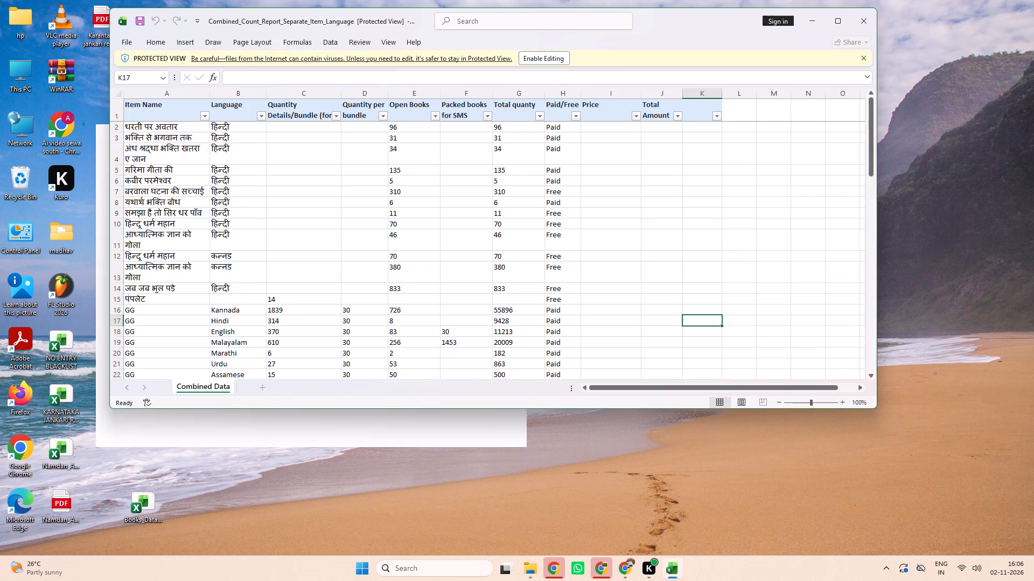
left_click(836, 24)
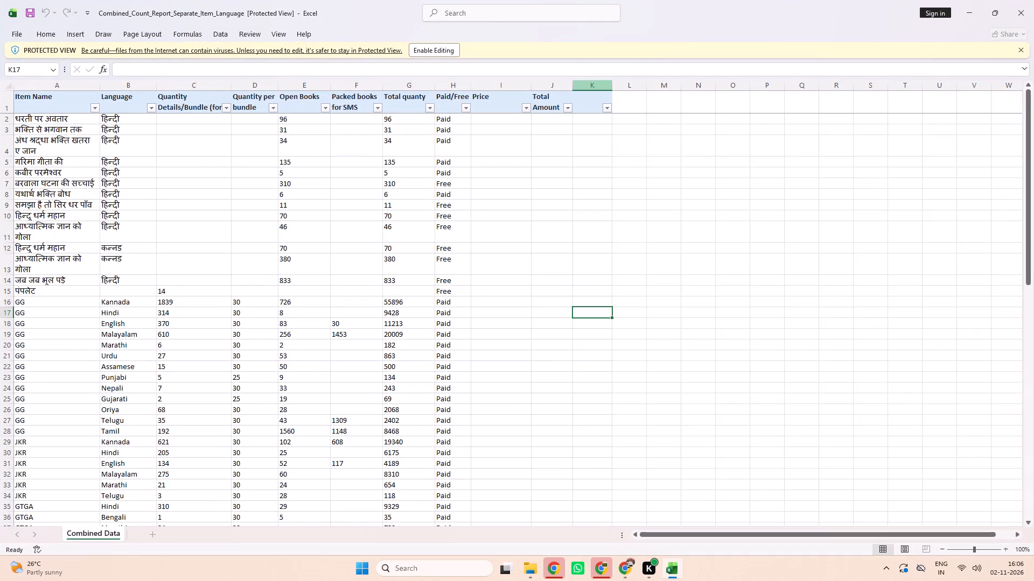
left_click(436, 48)
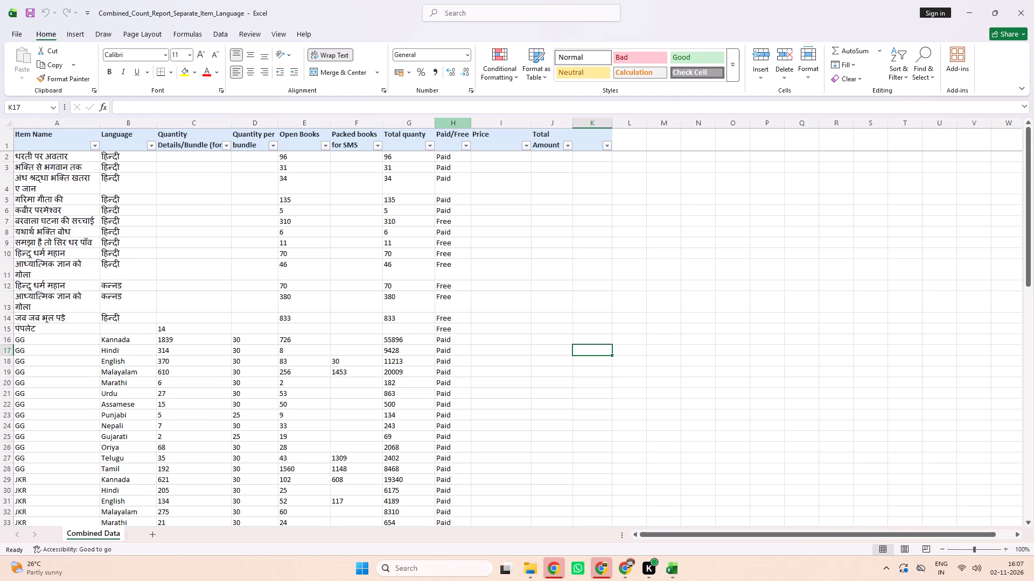
Fill cell G2 in the Total quanty column with the standard light green colour.
left_click(397, 157)
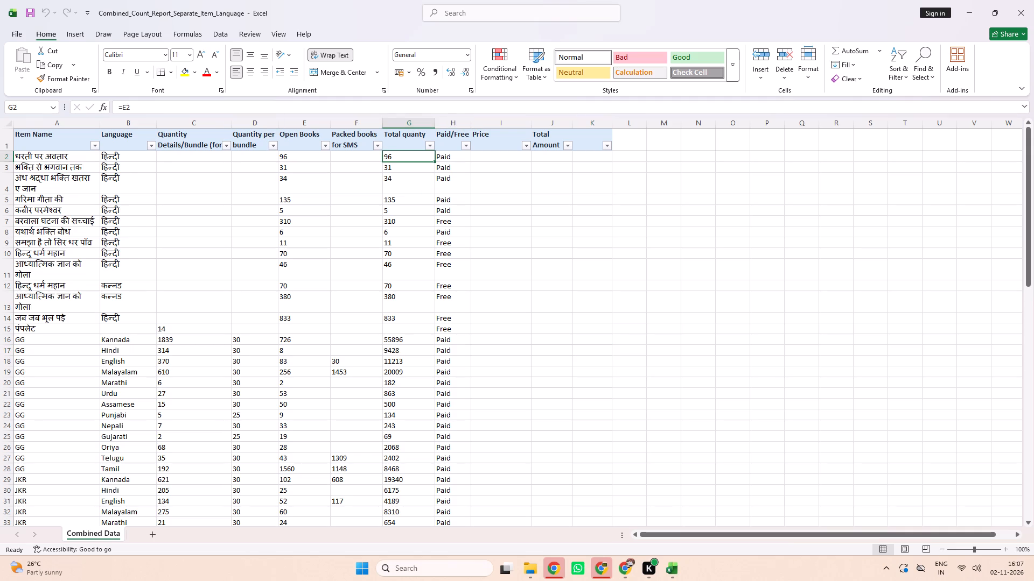
left_click(192, 69)
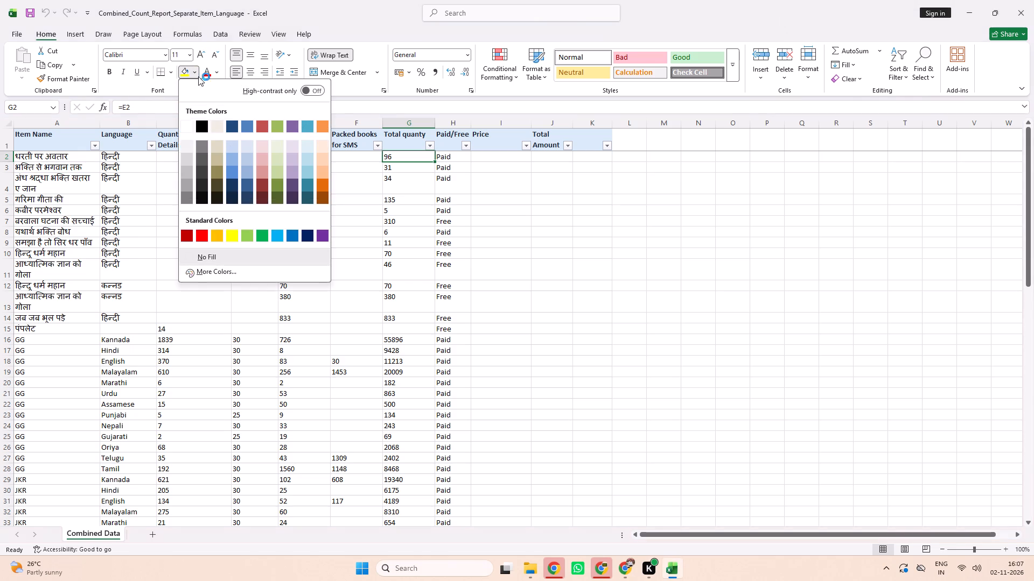
left_click(243, 233)
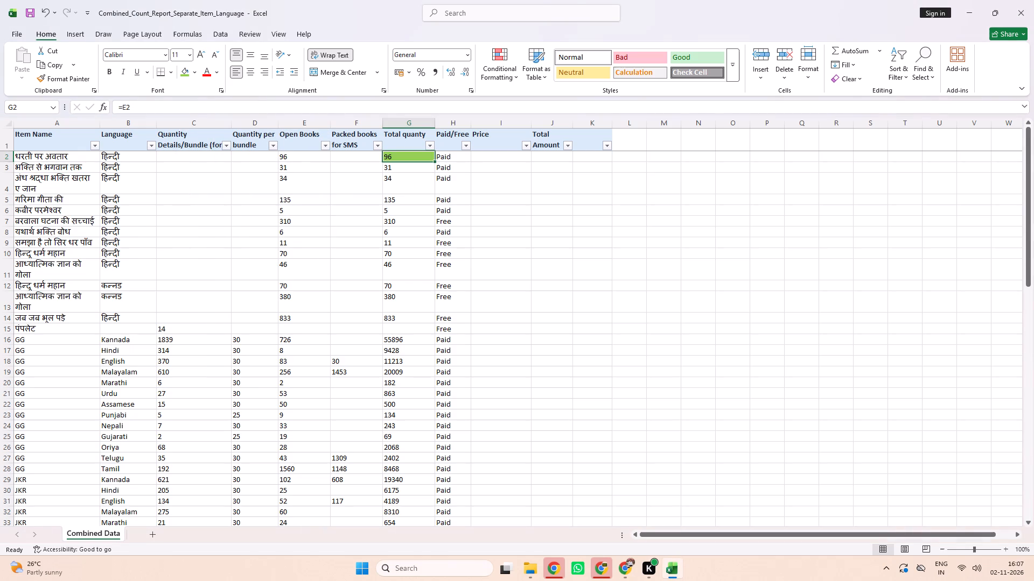
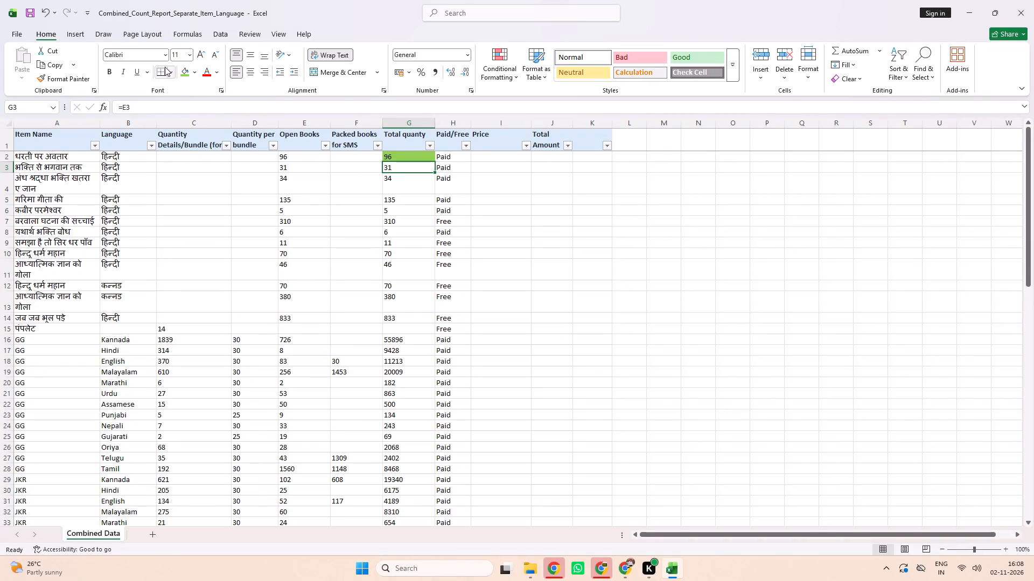
Fill cell G3 in the Total quanty column with the same light green colour.
left_click(186, 73)
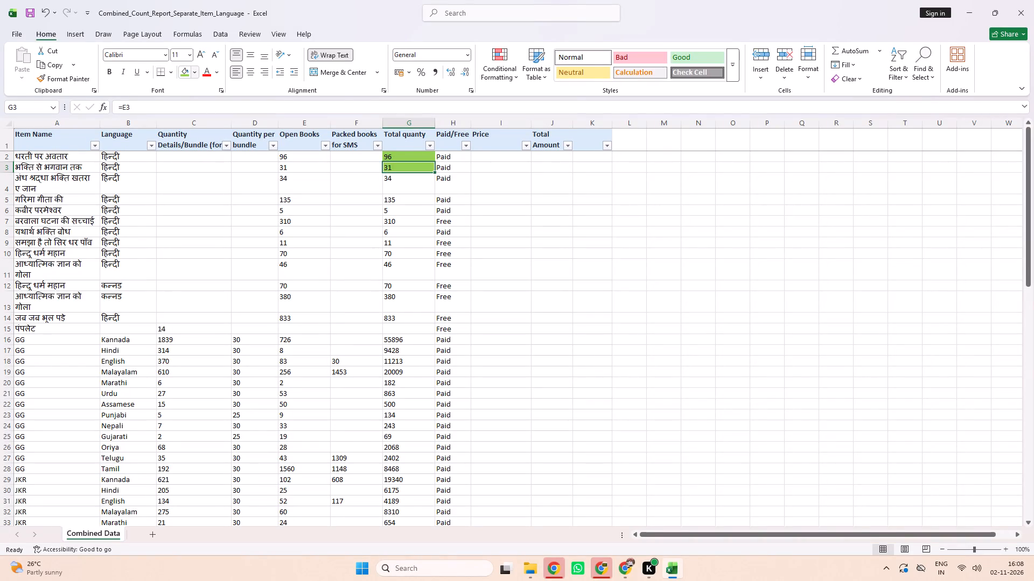
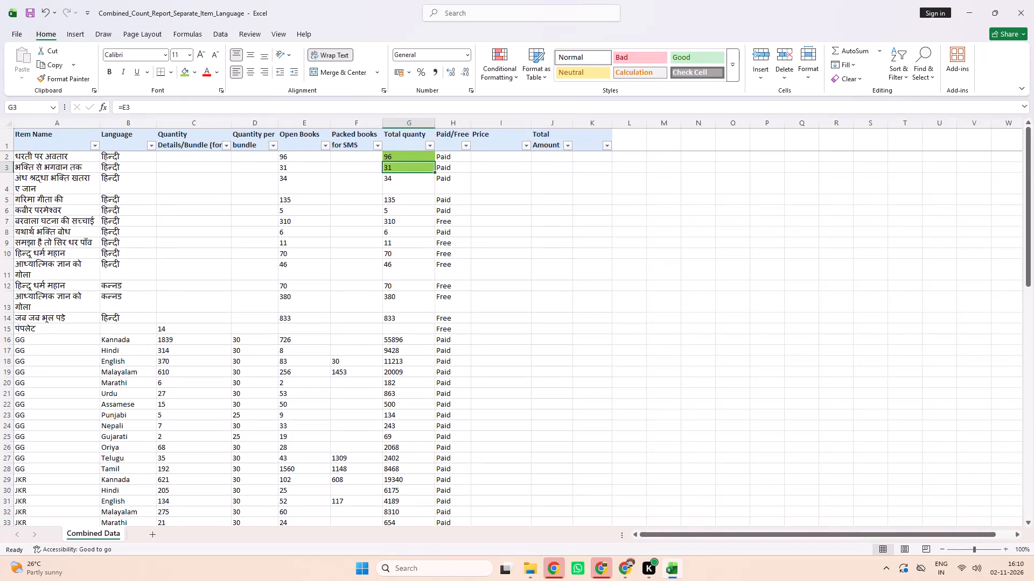
Fill cells G4 and G5 in the Total quanty column with the same light green colour.
left_click(397, 183)
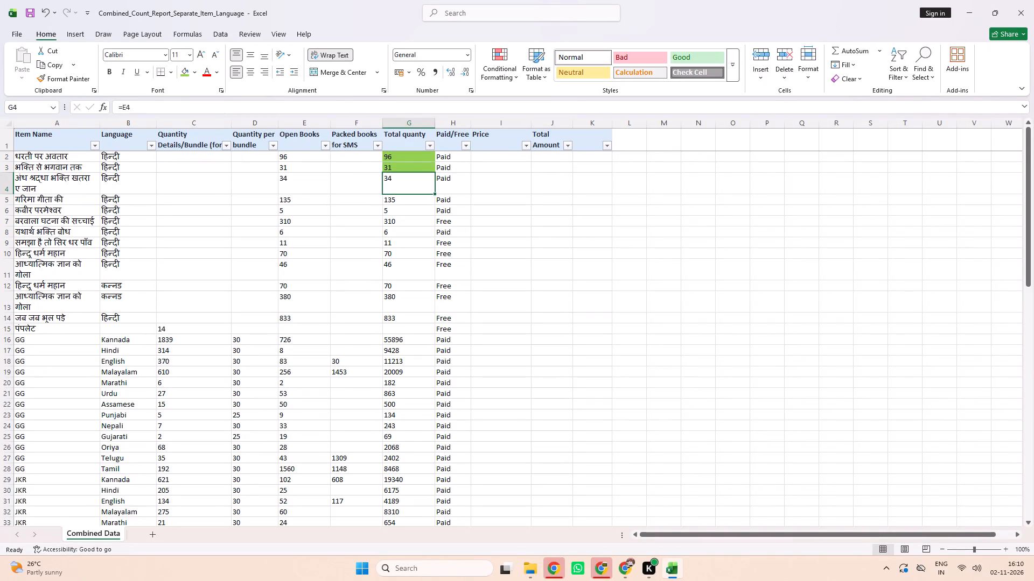
left_click(181, 69)
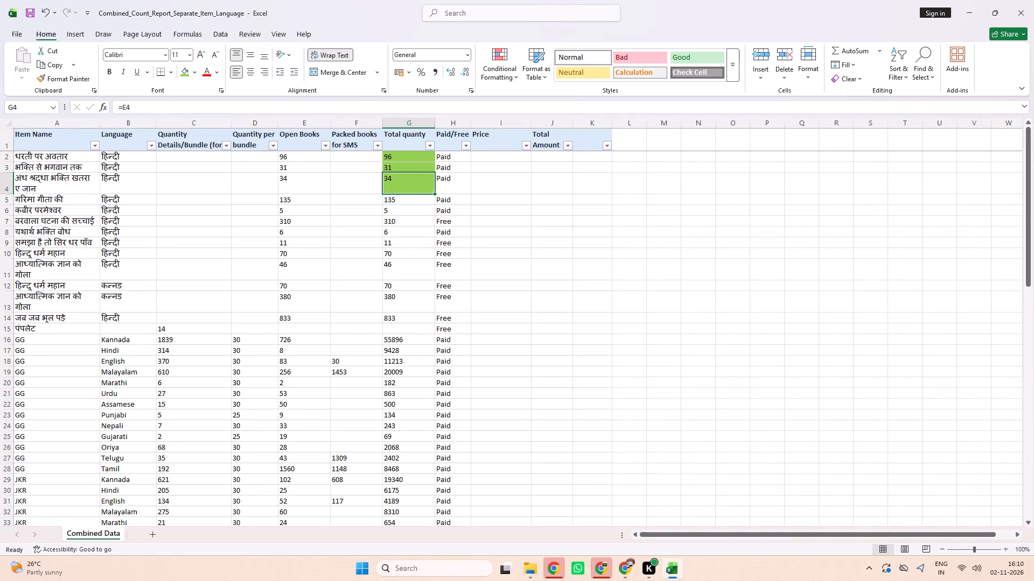
left_click(409, 200)
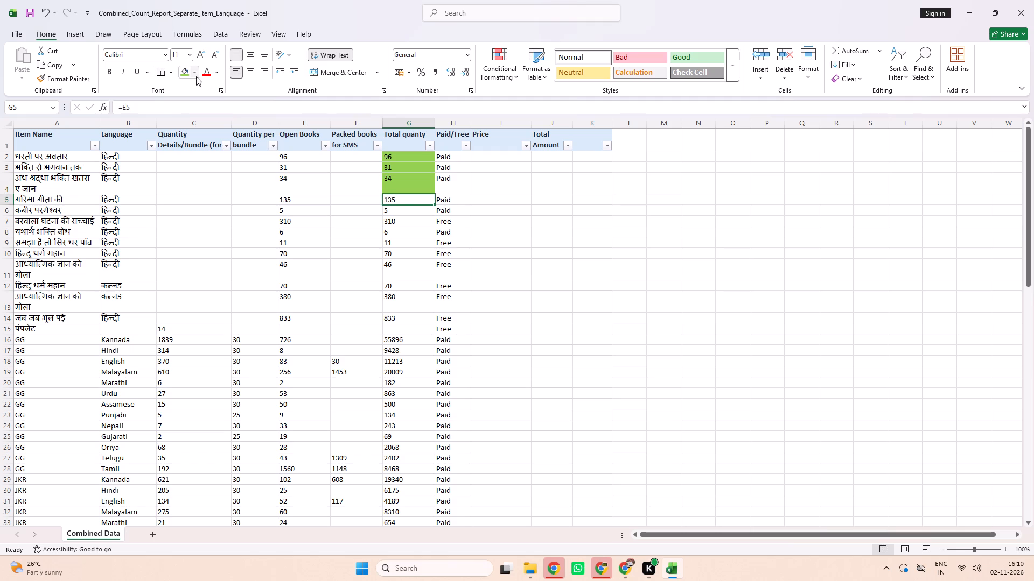
left_click(186, 71)
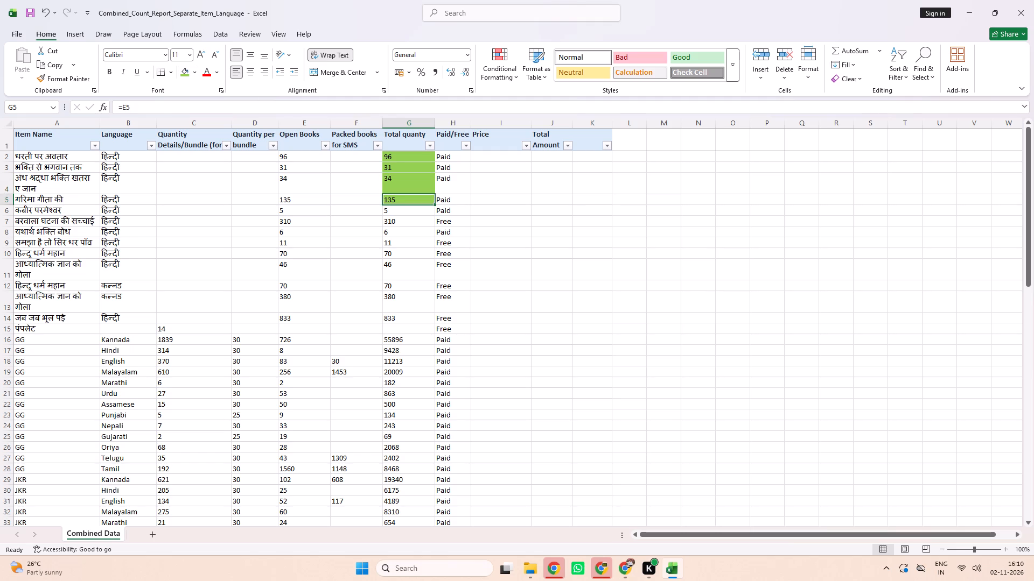
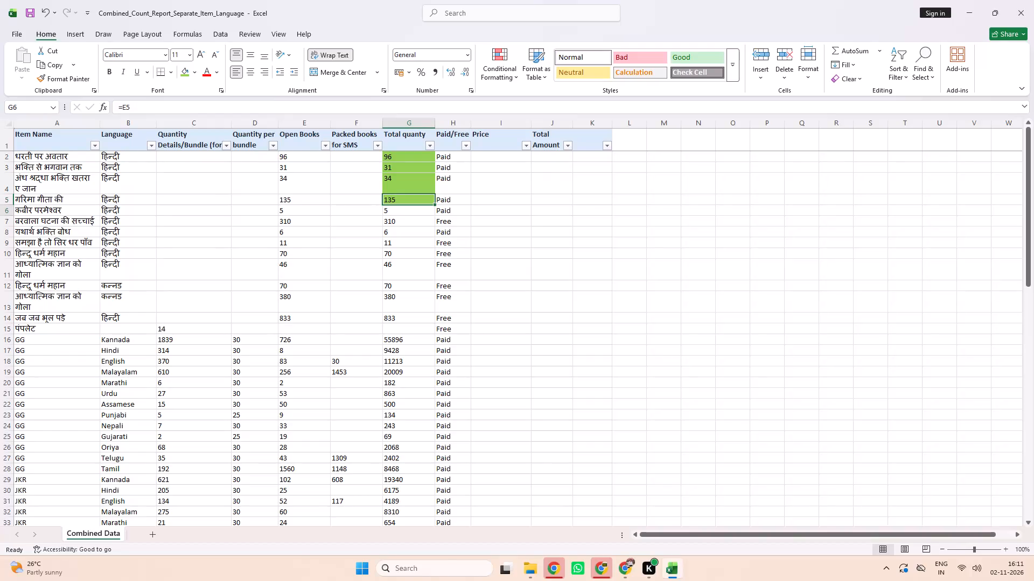
Fill cells G6 and G7 in the Total quanty column with the same light green colour.
left_click(184, 76)
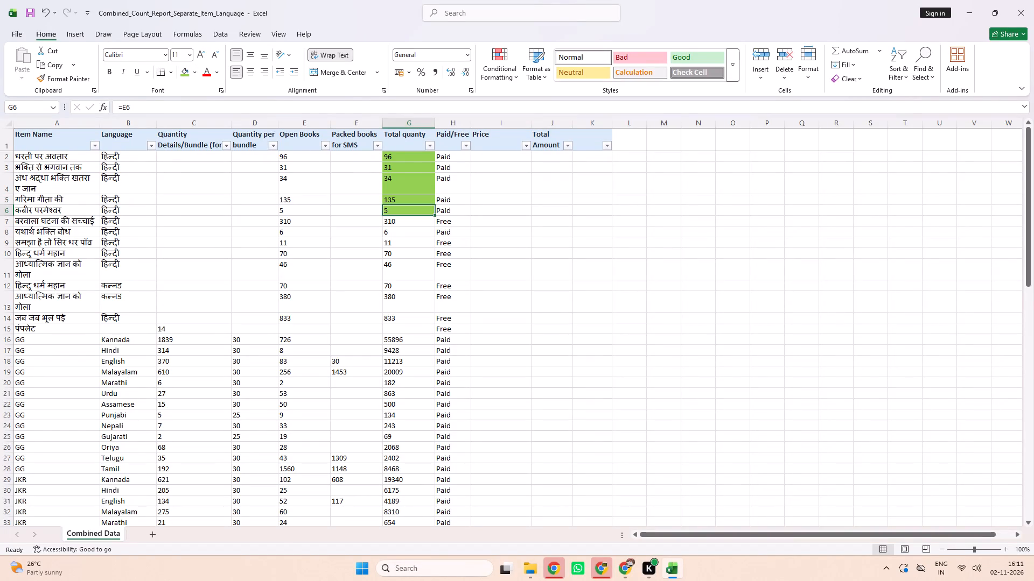
left_click(406, 221)
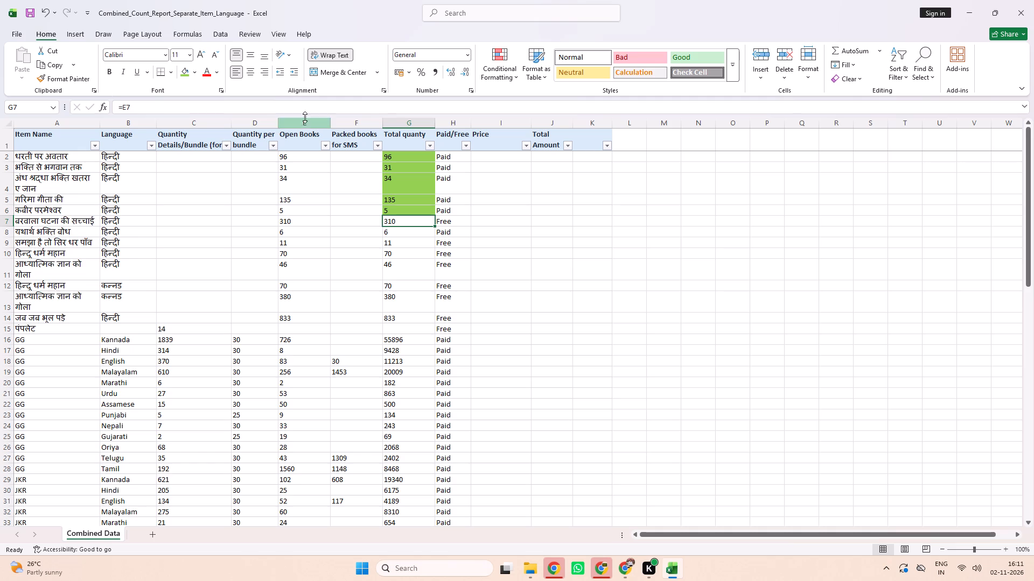
left_click(186, 69)
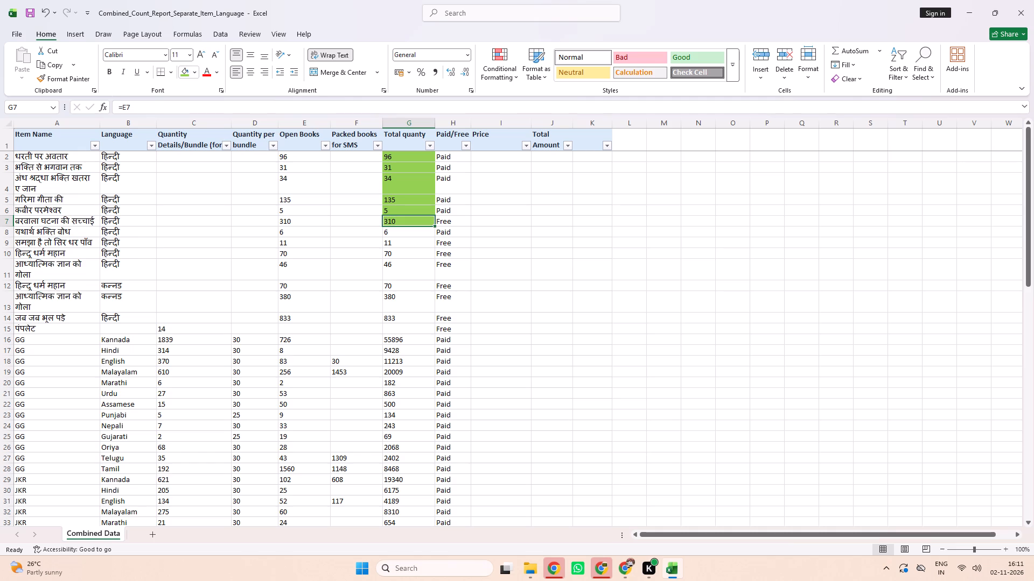
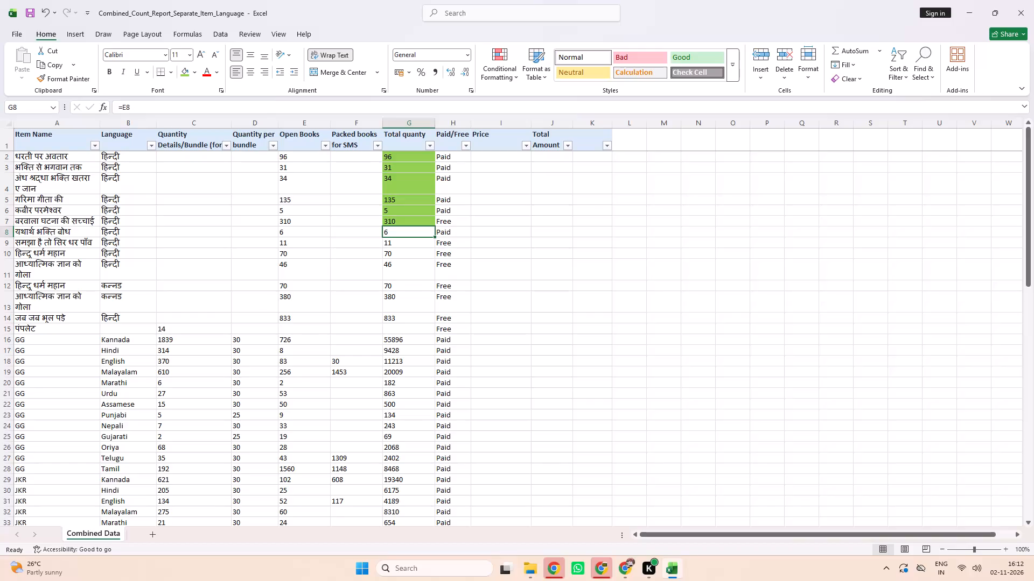
Fill cell G8 in the Total quanty column with the same light green colour.
left_click(186, 74)
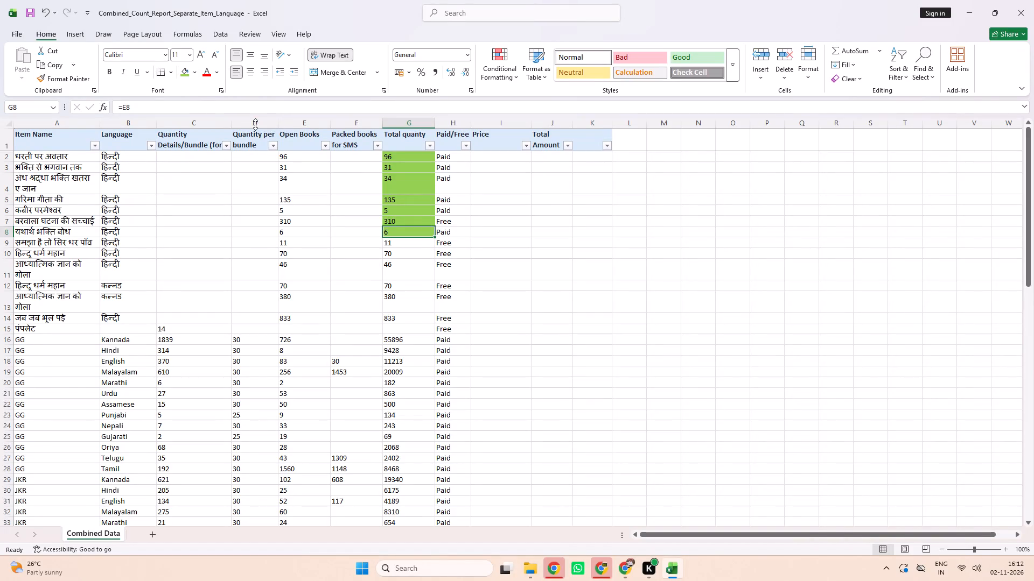
left_click(415, 241)
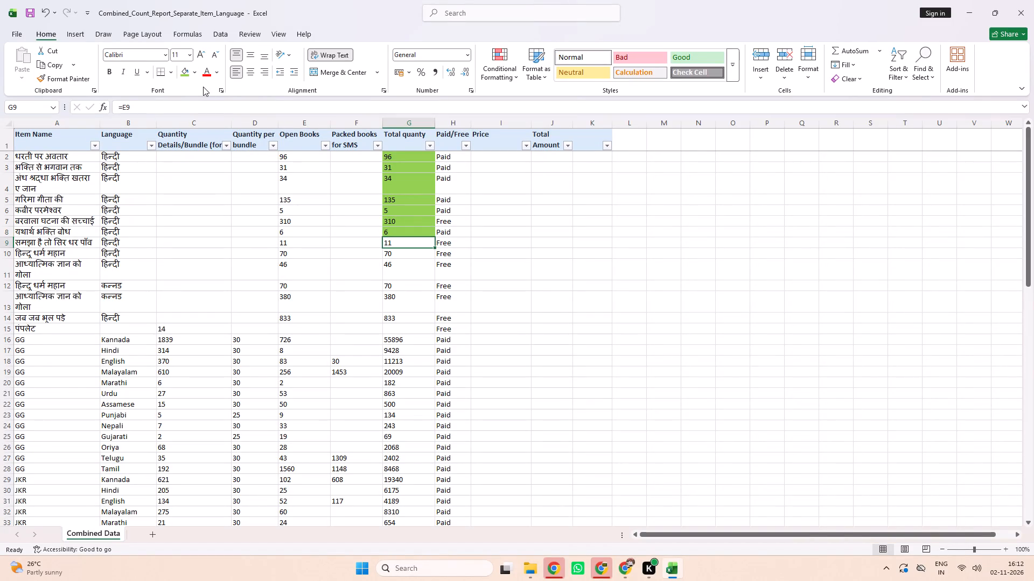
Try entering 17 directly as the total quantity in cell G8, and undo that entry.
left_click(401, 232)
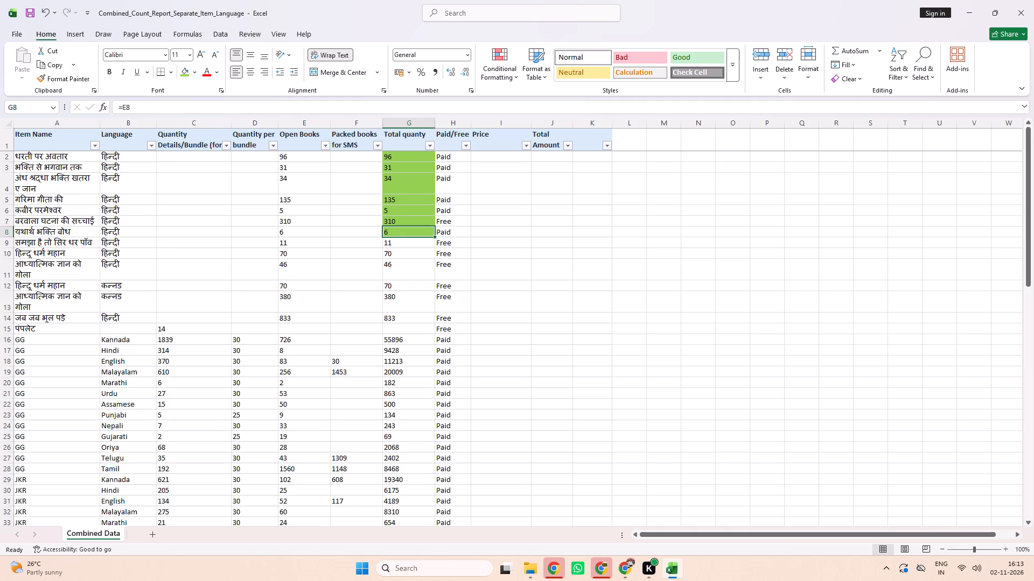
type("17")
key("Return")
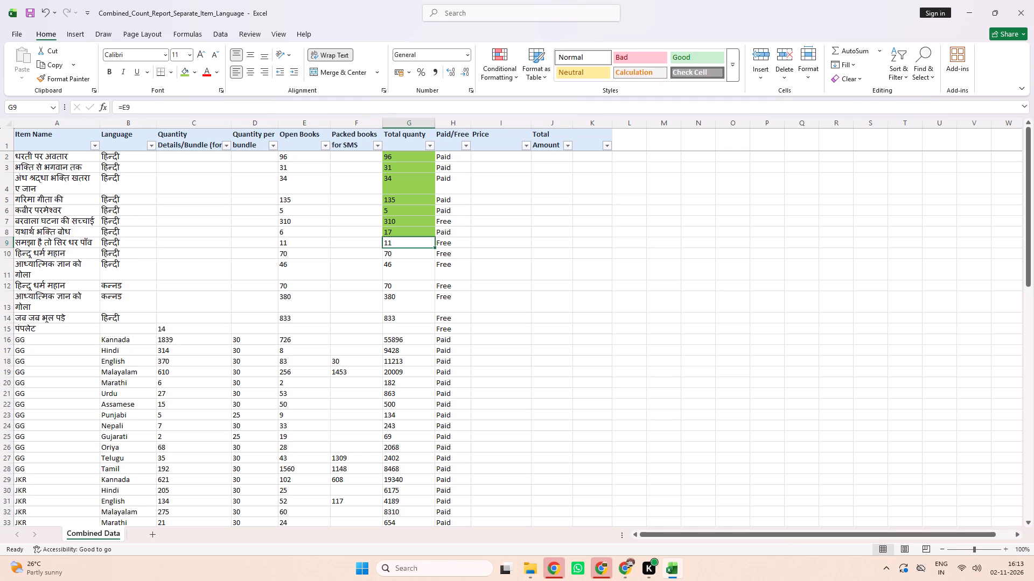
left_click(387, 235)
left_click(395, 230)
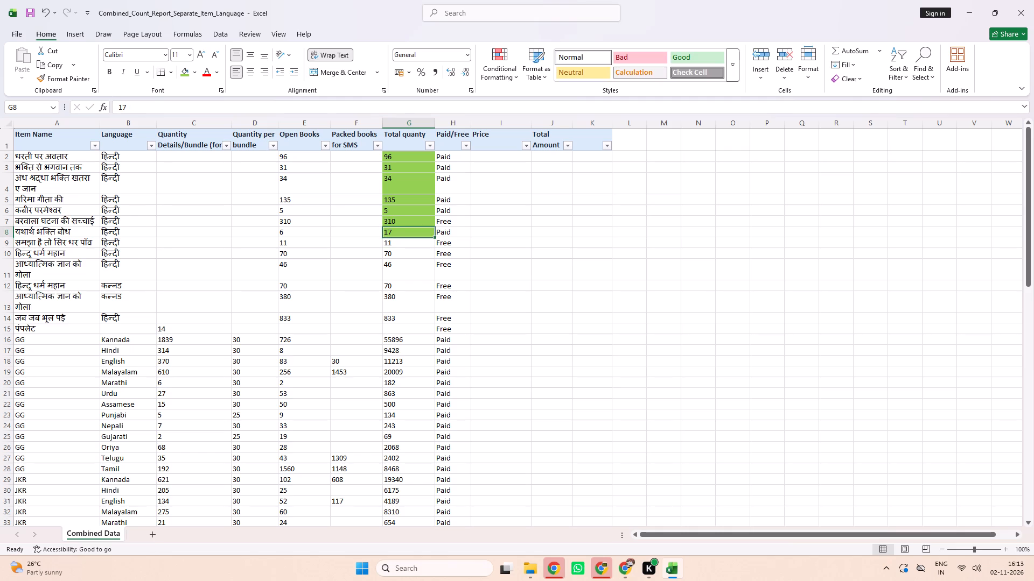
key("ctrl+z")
Set the Open Books value in cell E8 to 17.
left_click(296, 232)
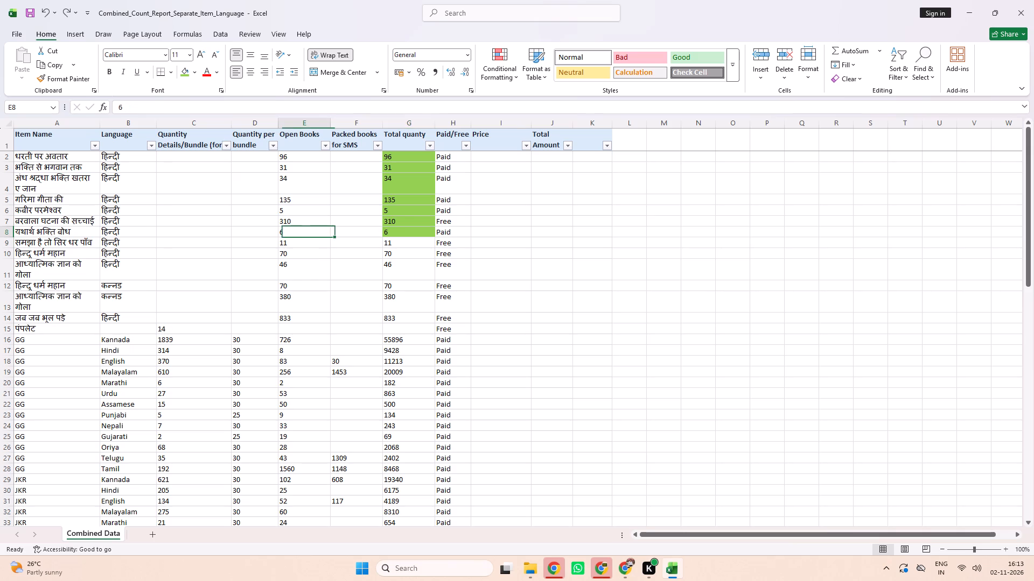
type("17")
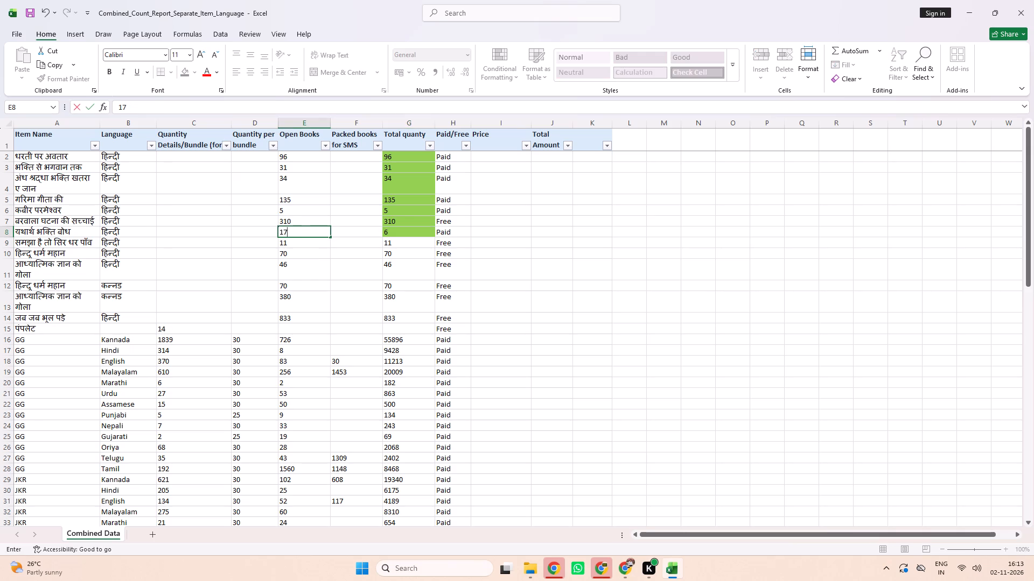
key("Return")
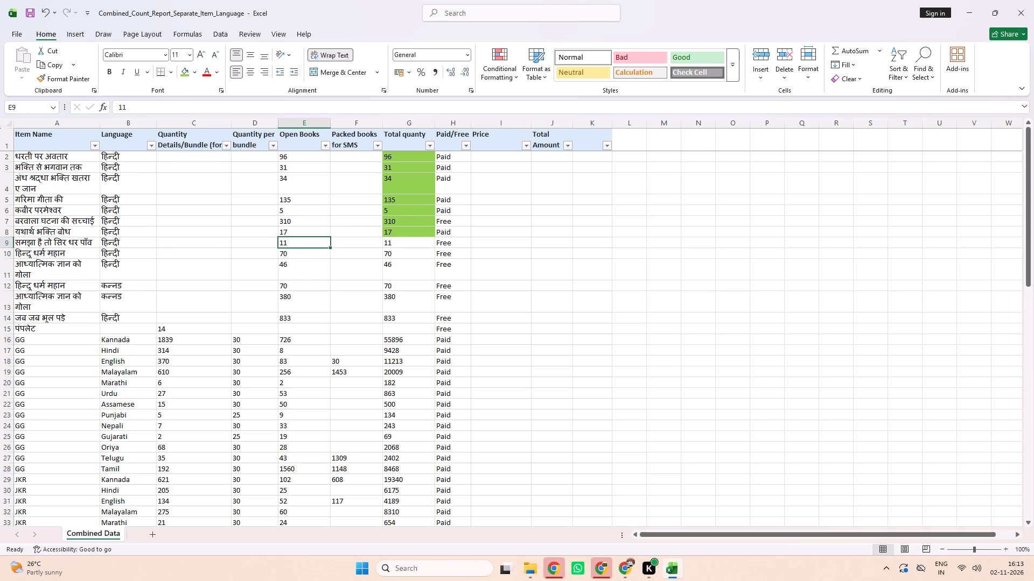
Fill cells G9 to G13 in the Total quanty column one by one with the same light green colour.
left_click(392, 244)
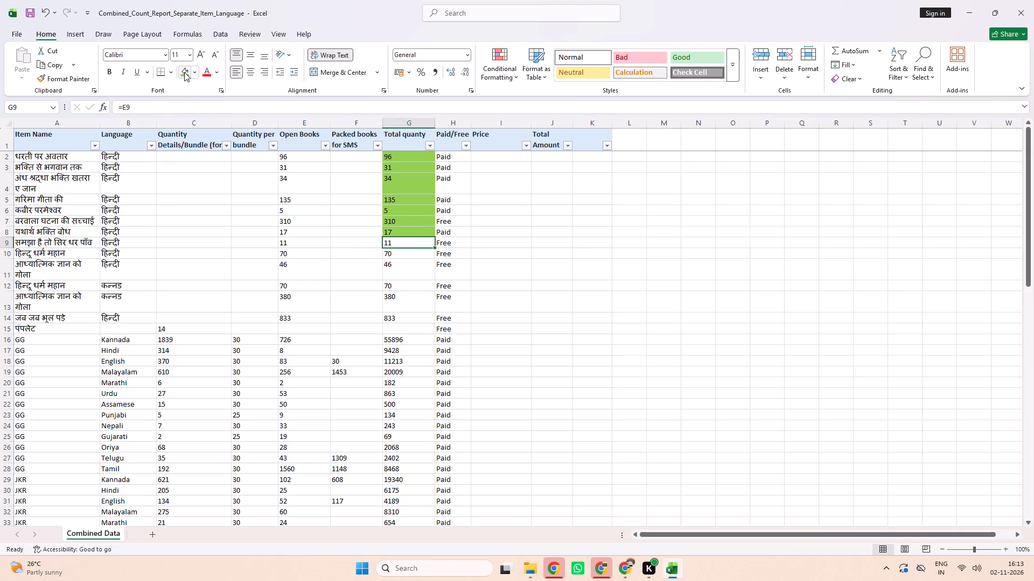
left_click(184, 72)
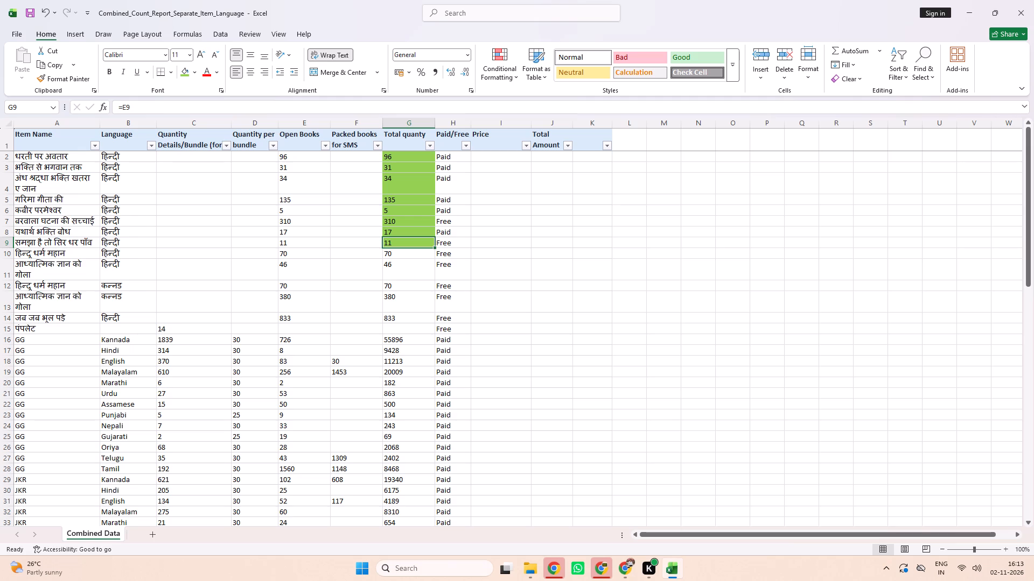
key("Down")
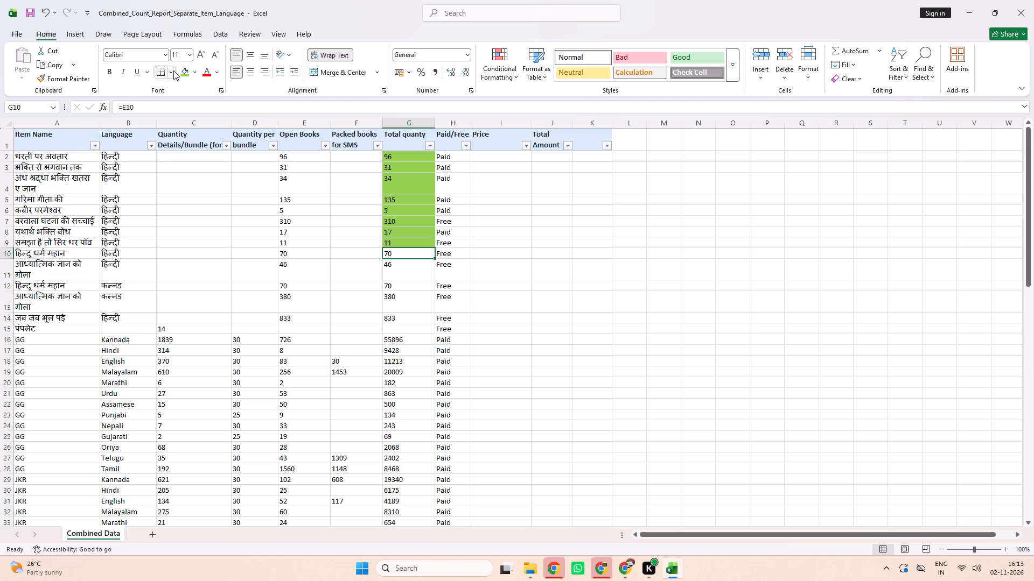
left_click(185, 70)
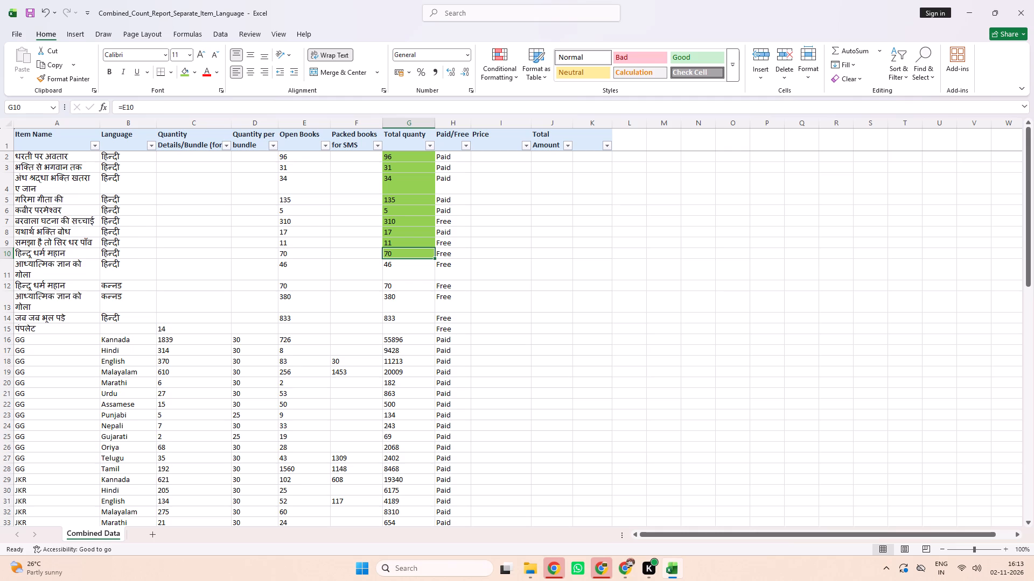
left_click(410, 273)
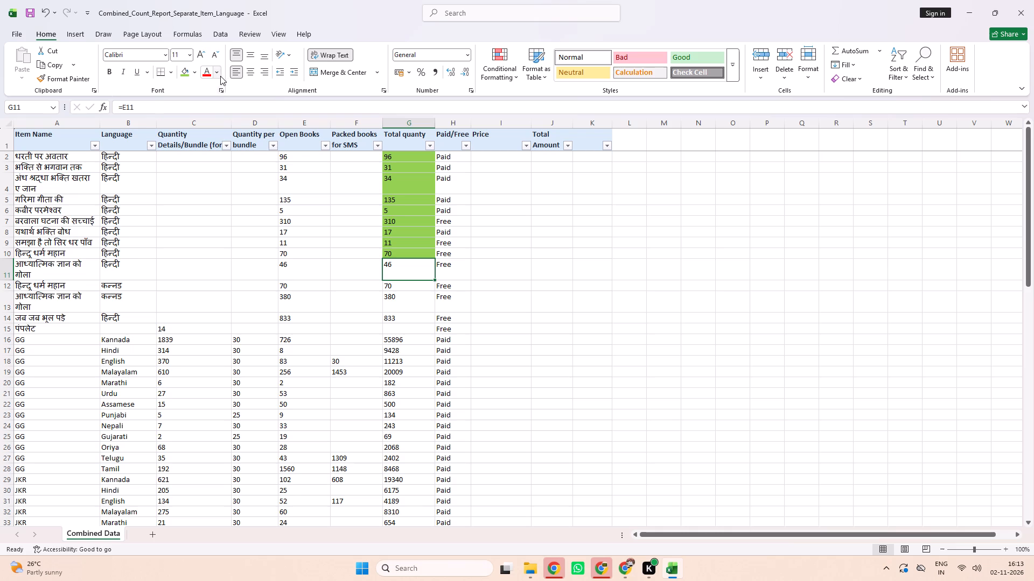
left_click(188, 74)
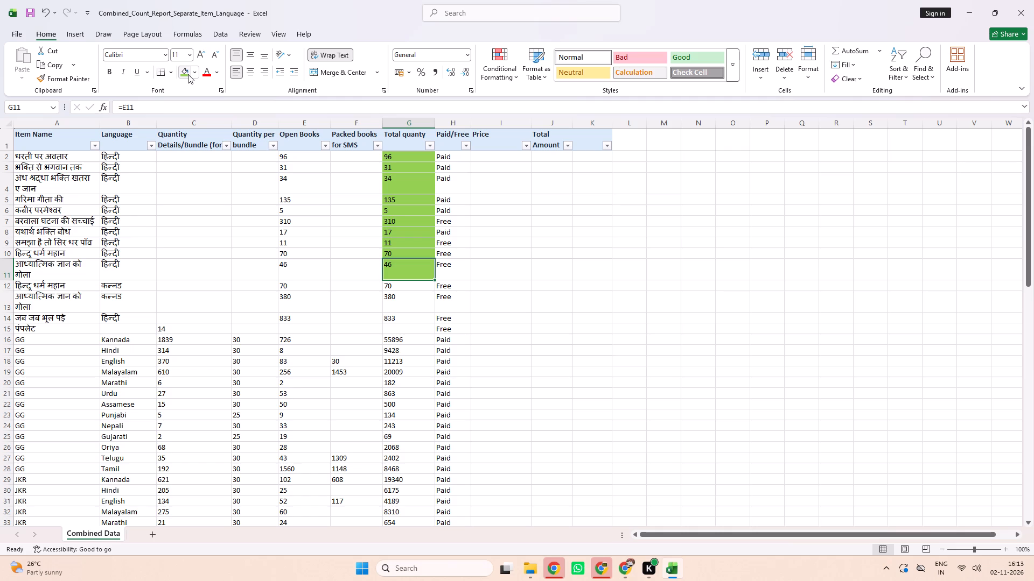
left_click(397, 287)
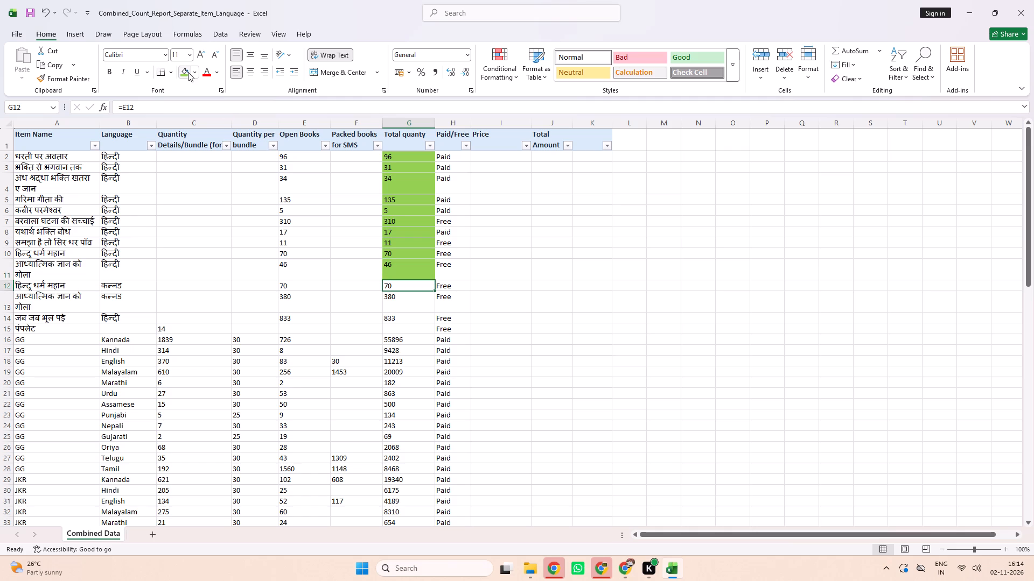
left_click(186, 74)
key("Down")
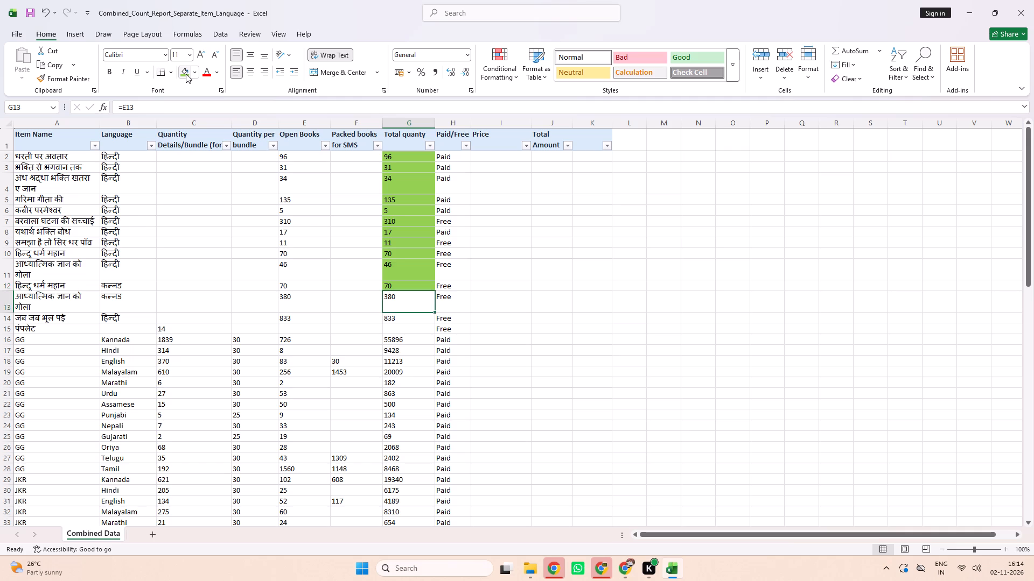
left_click(186, 74)
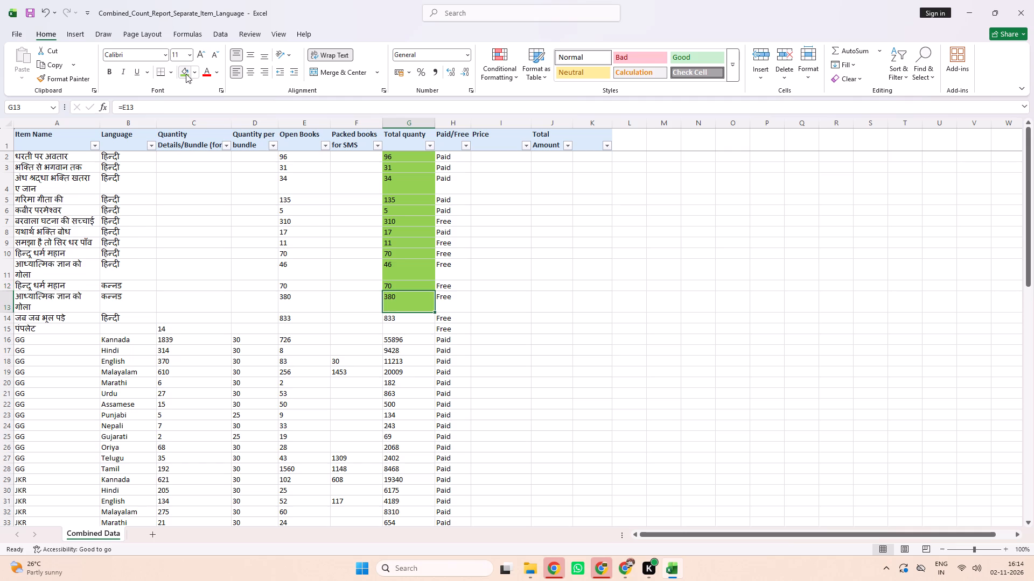
Select cell G14 in the Total quanty column.
key("Down")
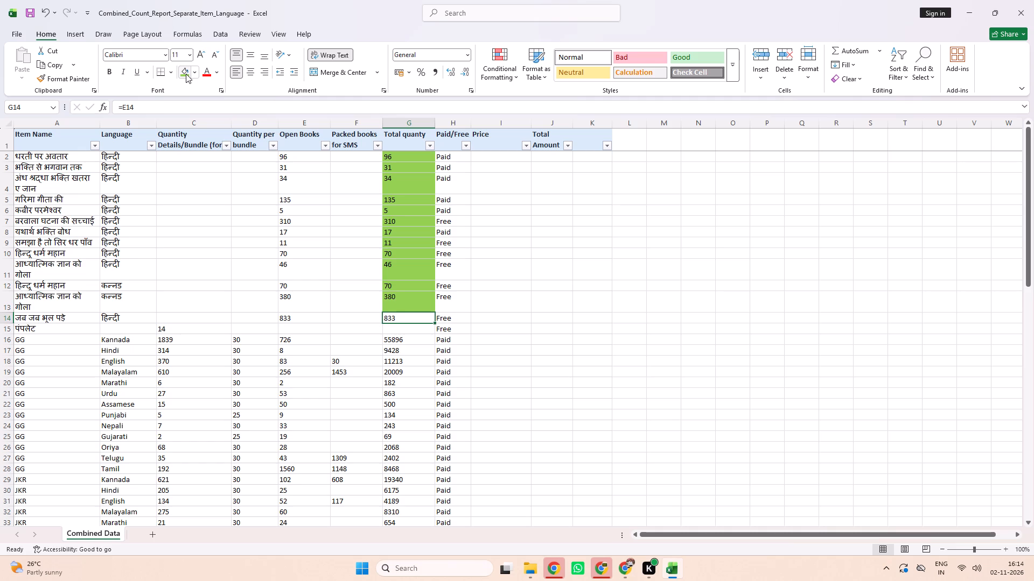
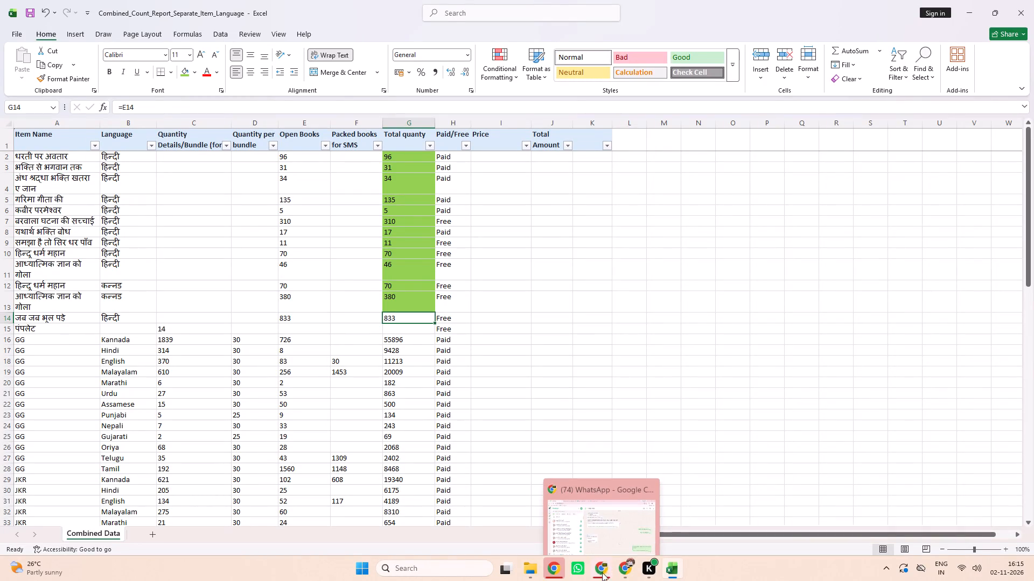
Open the photo 20261102_101415.jpg from the Downloads folder and look through the following handwritten count sheet photos to compare with the report.
left_click(529, 561)
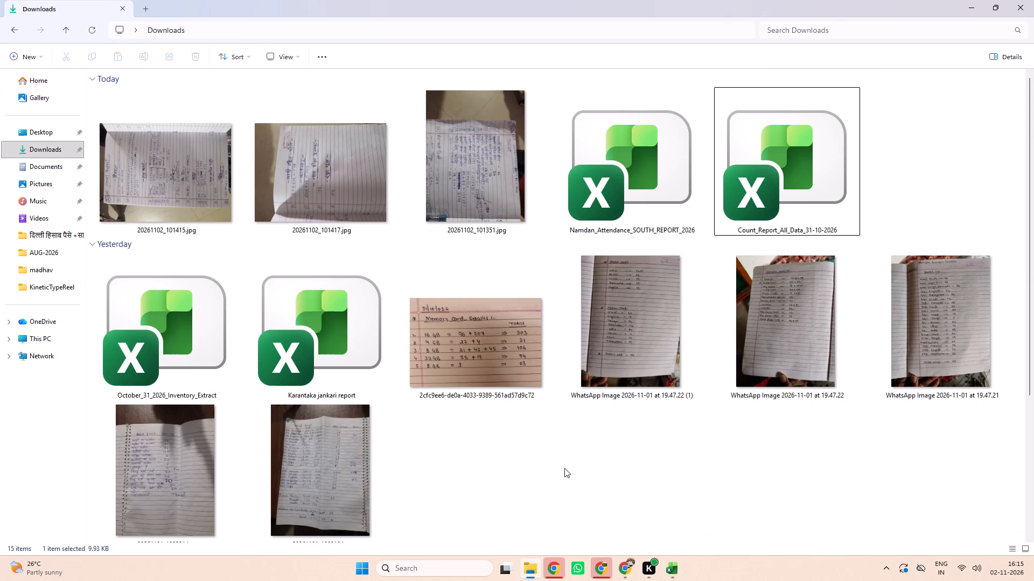
double_click(183, 207)
key("Return")
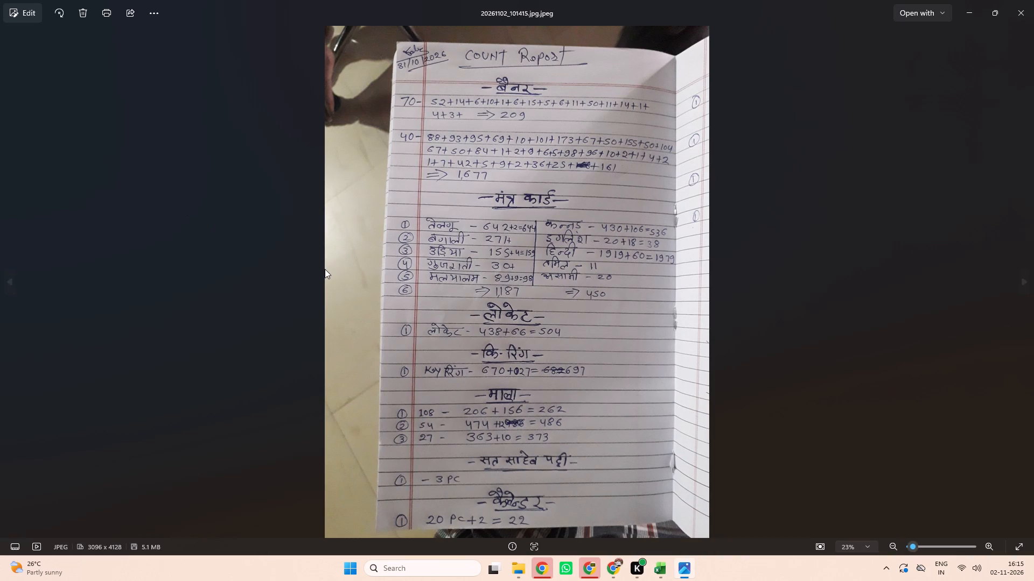
key("Right")
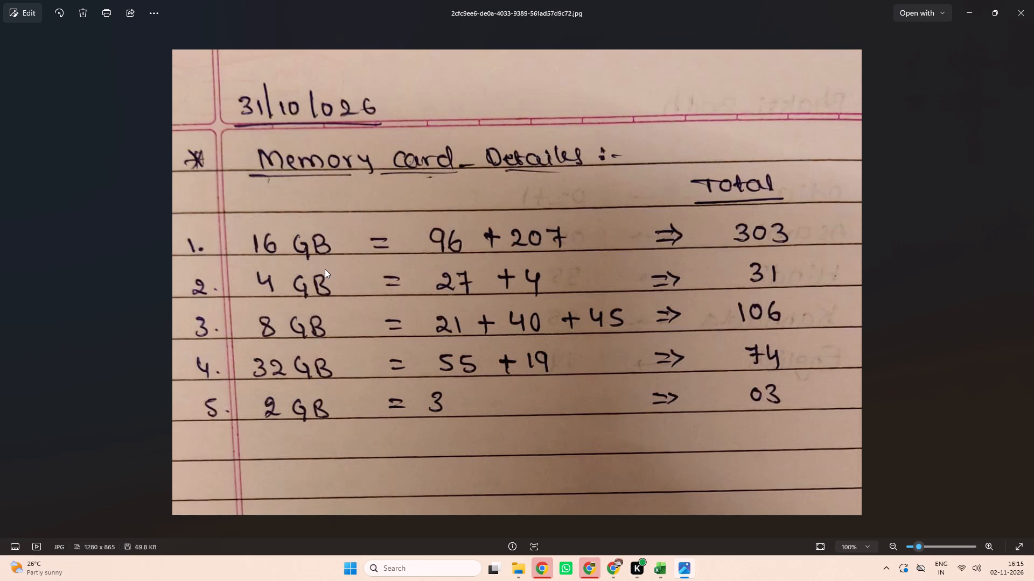
key("Right")
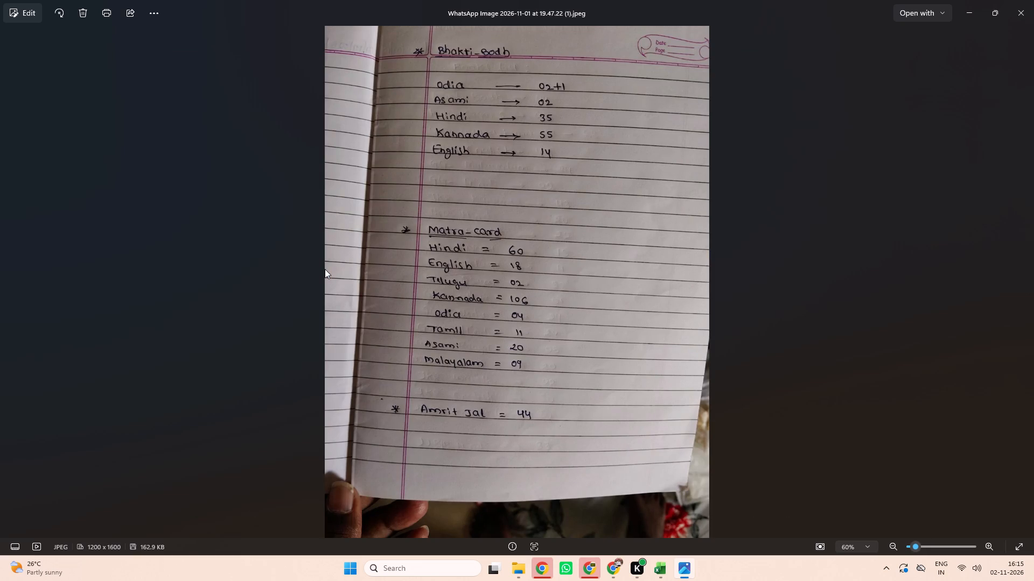
key("Right")
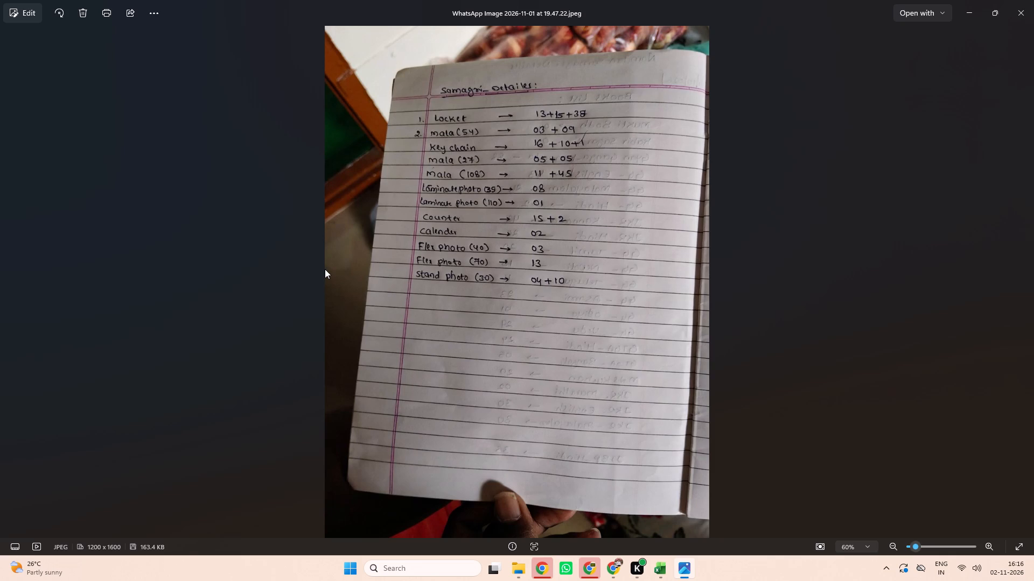
Examine the handwritten Books List count sheet photo, checking it against the adjacent Samagri details photo.
key("Right")
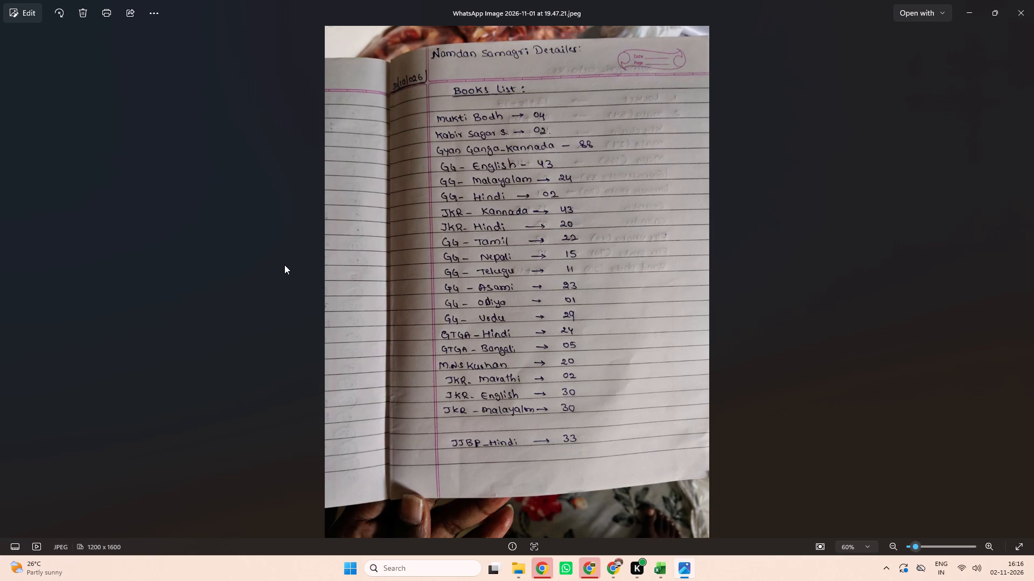
key("Left")
key("Right")
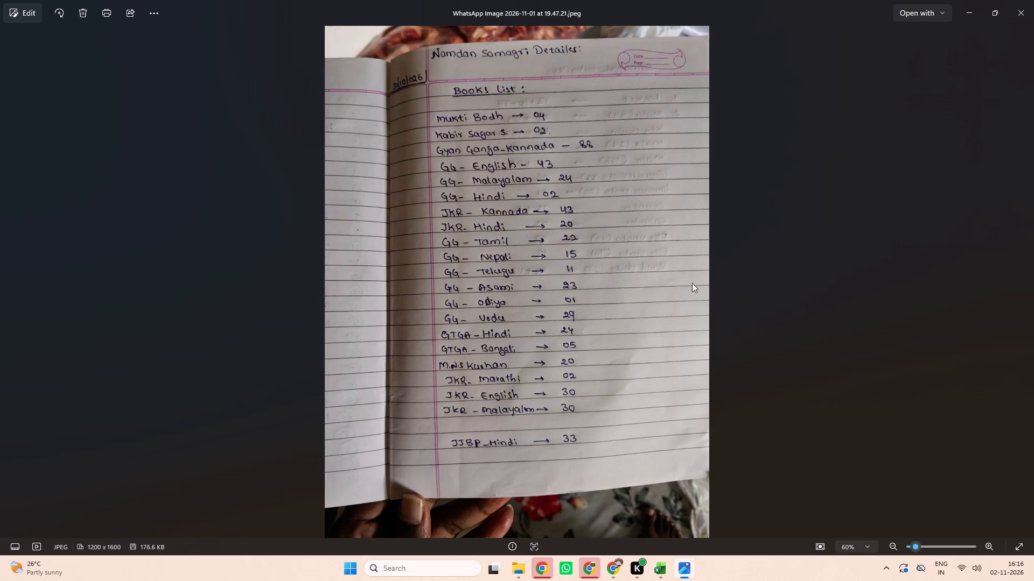
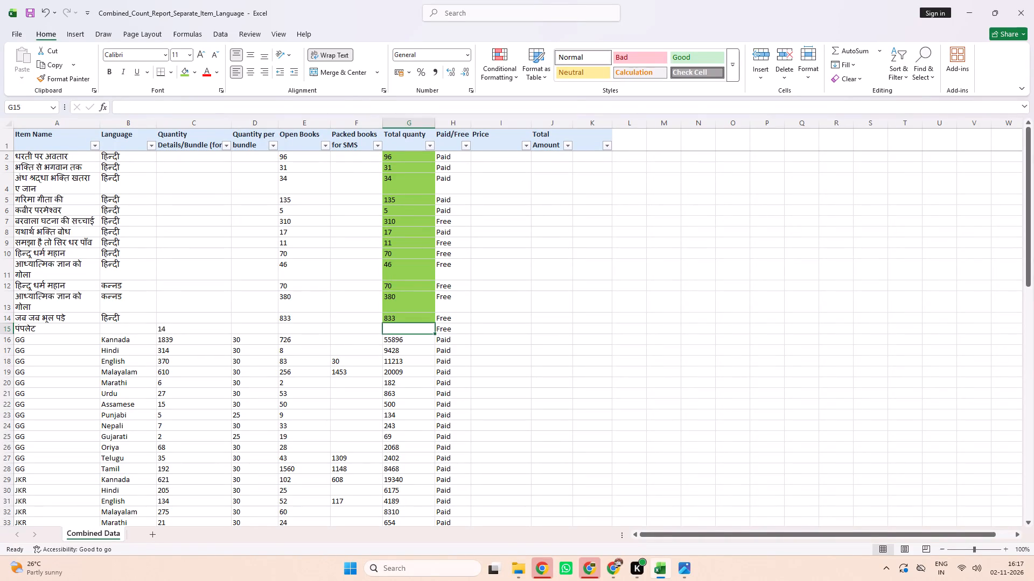
Select cell G16, the Total quanty cell of the GG Kannada row.
left_click(394, 339)
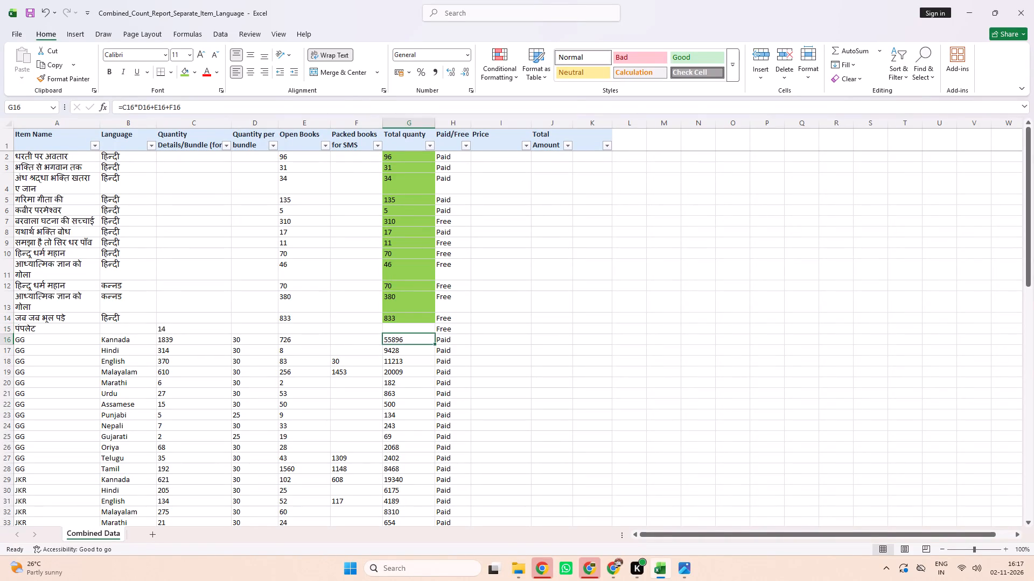
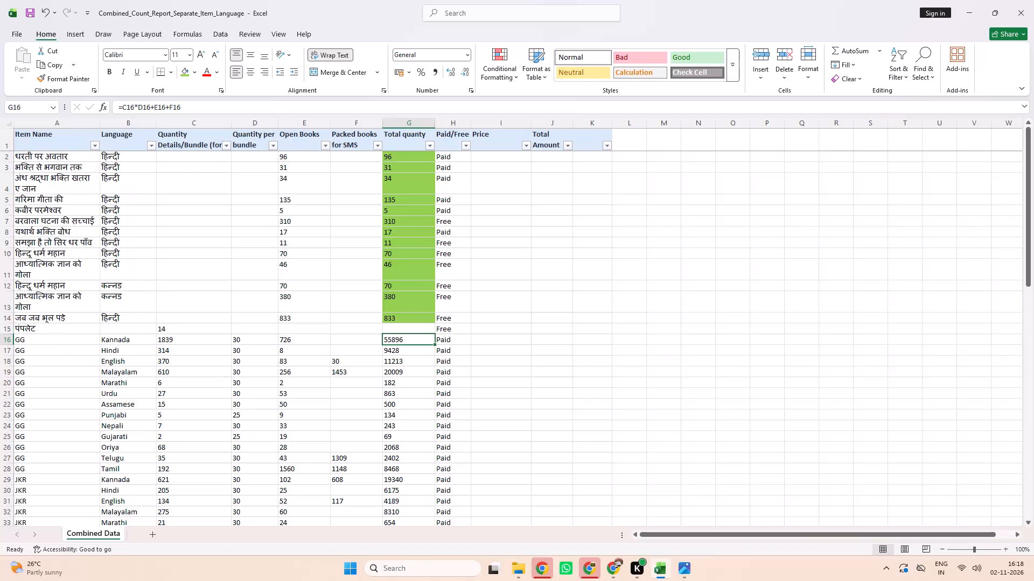
Fill the total quantity cells of the GG Kannada, Hindi and English rows (G16 to G18) light green.
left_click(182, 72)
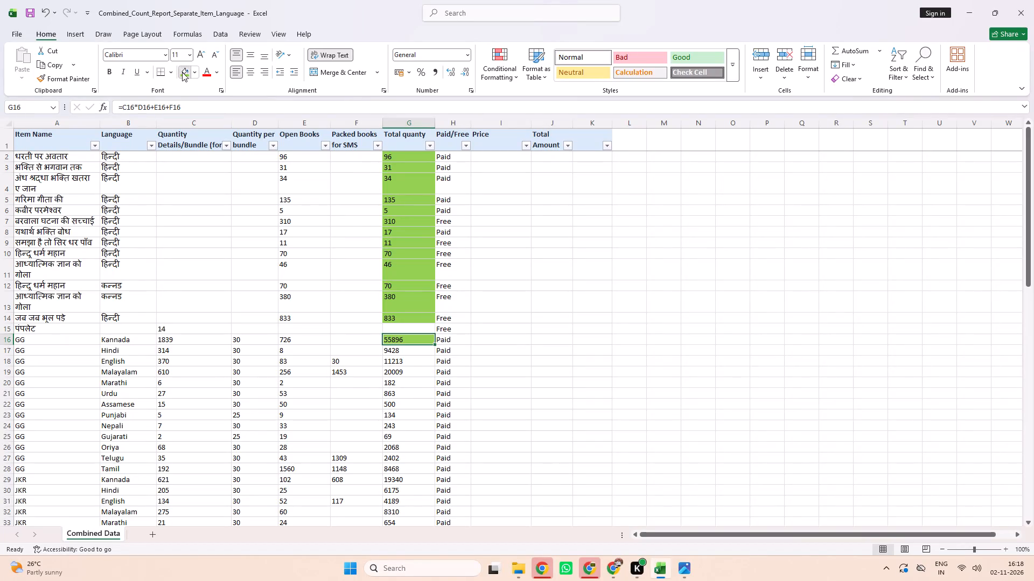
left_click(415, 352)
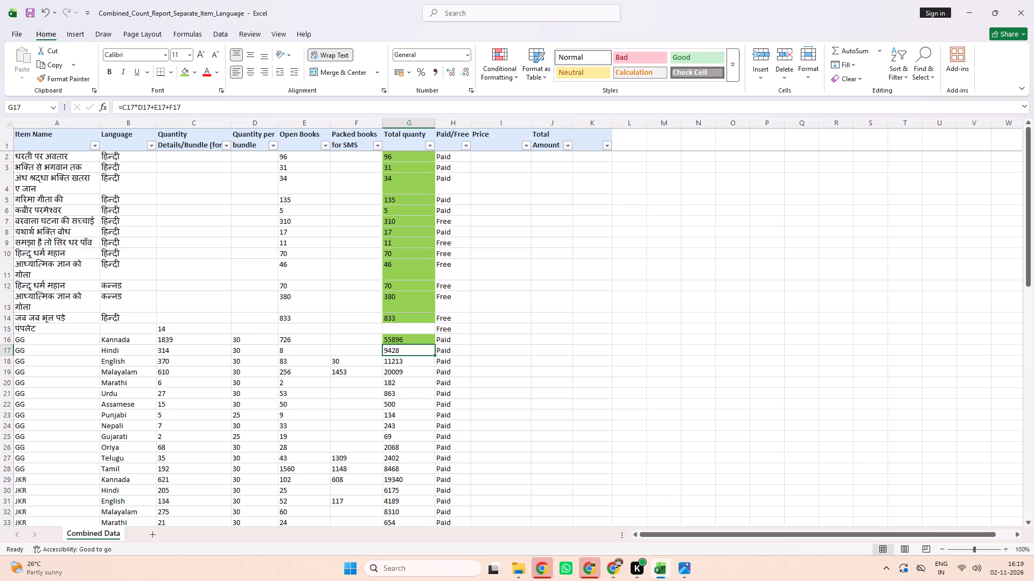
left_click(188, 74)
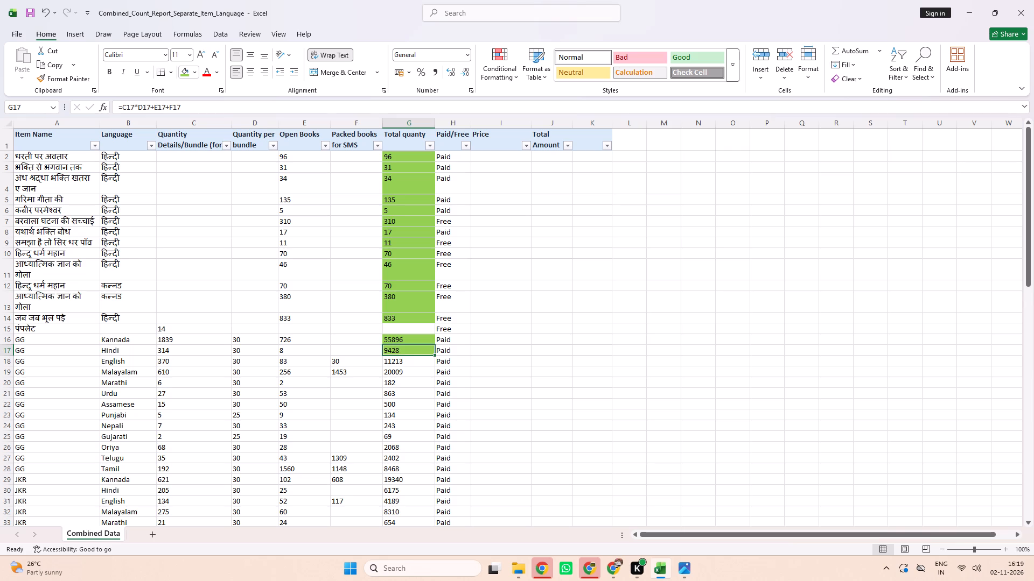
left_click(410, 362)
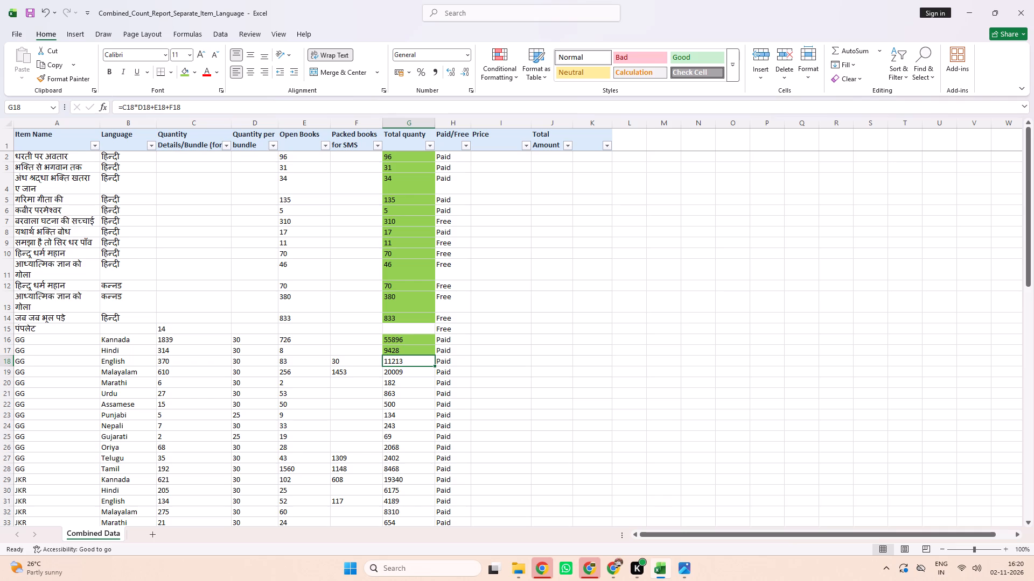
left_click(181, 71)
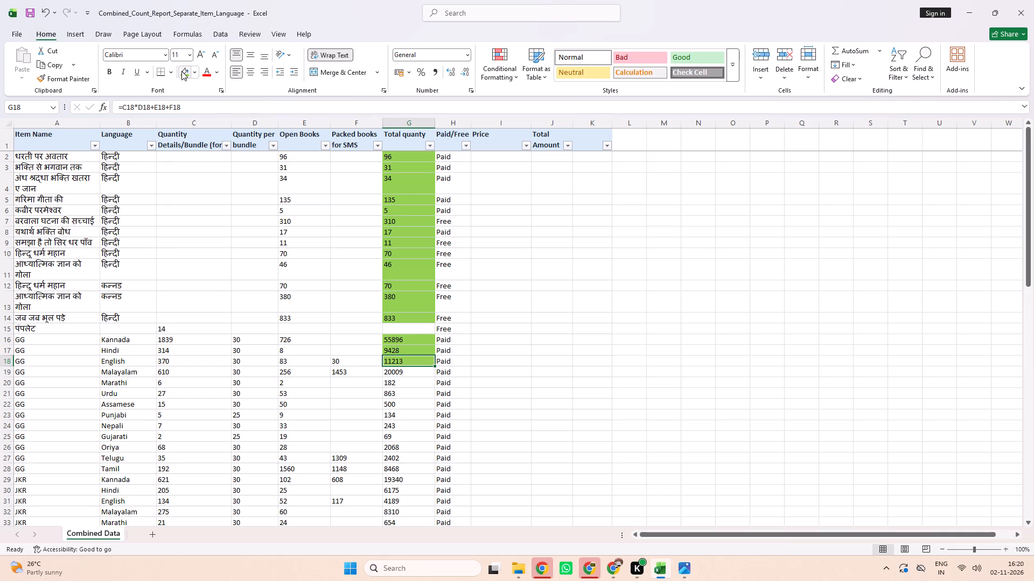
key("Down")
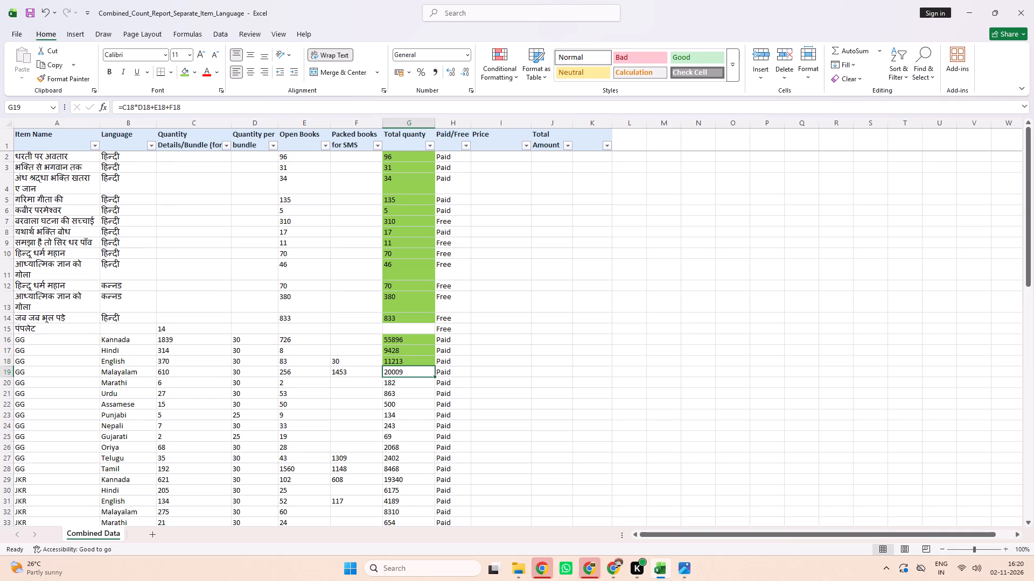
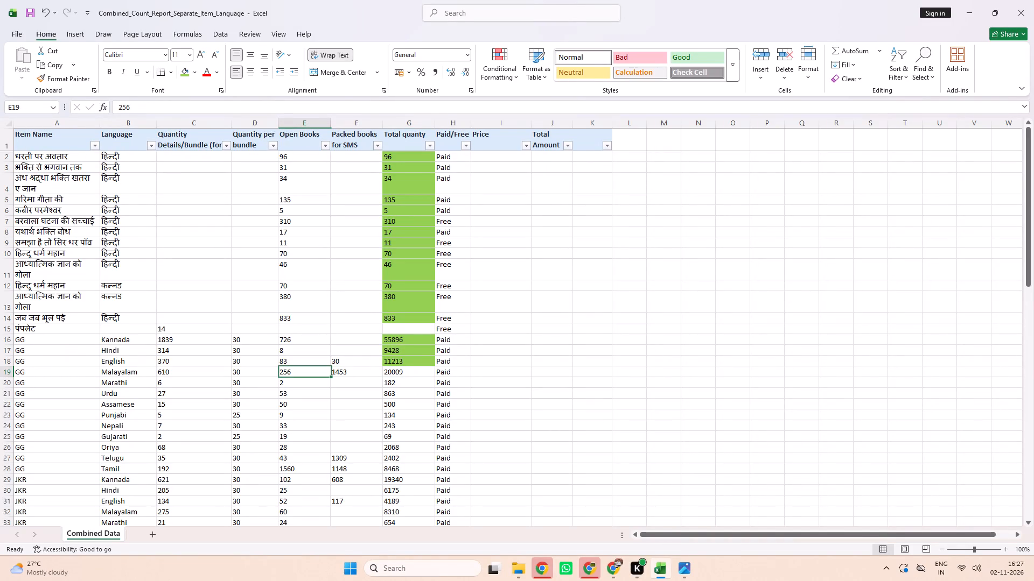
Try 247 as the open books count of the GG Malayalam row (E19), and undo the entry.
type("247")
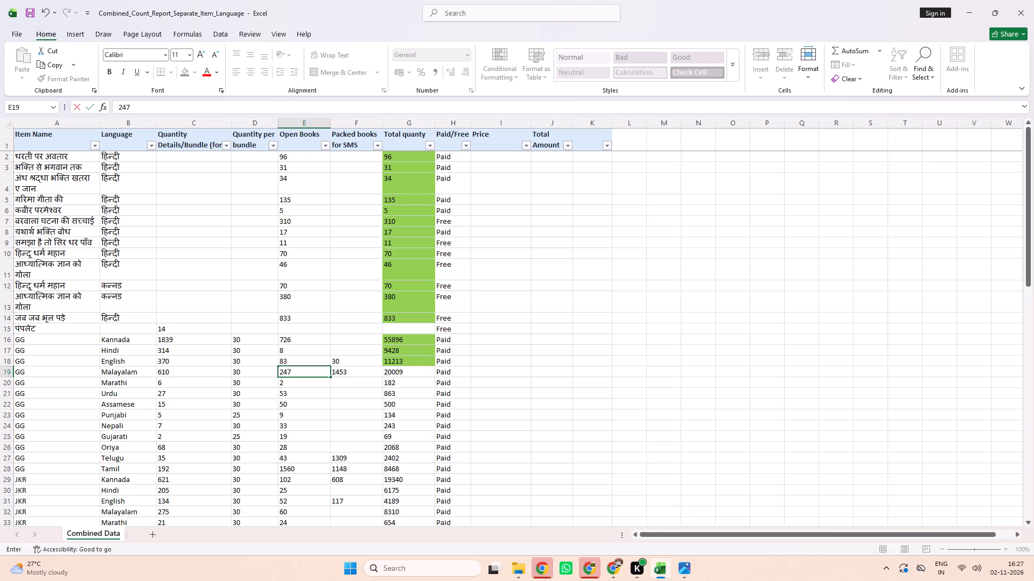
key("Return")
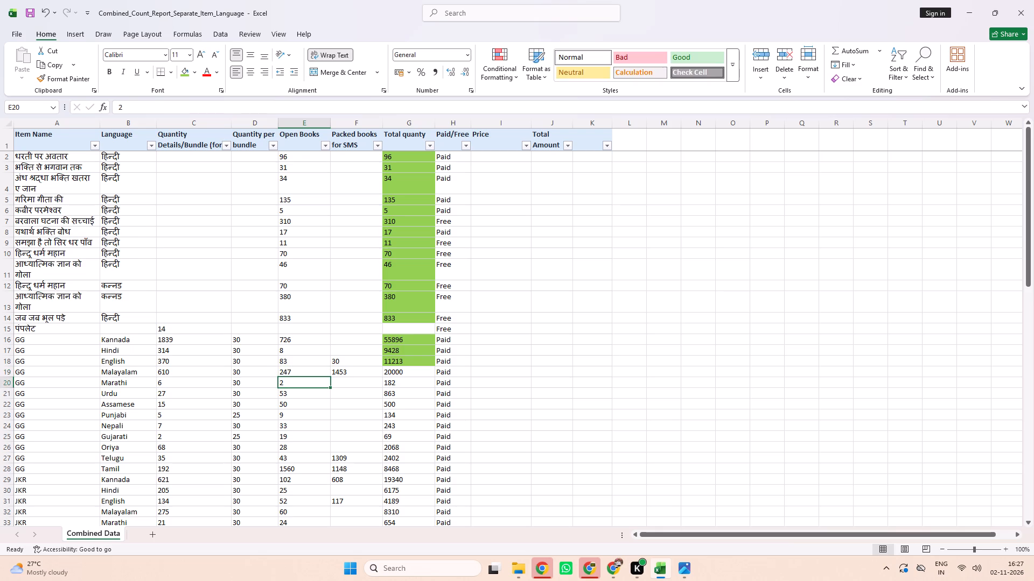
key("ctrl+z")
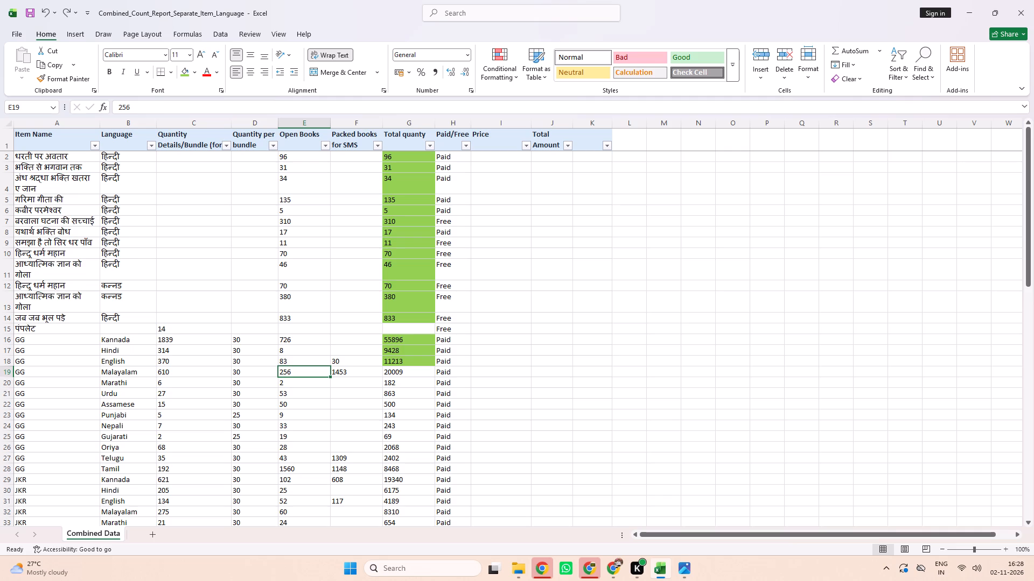
Set the open books count of the GG Malayalam row (E19) to 251.
type("251")
key("Return")
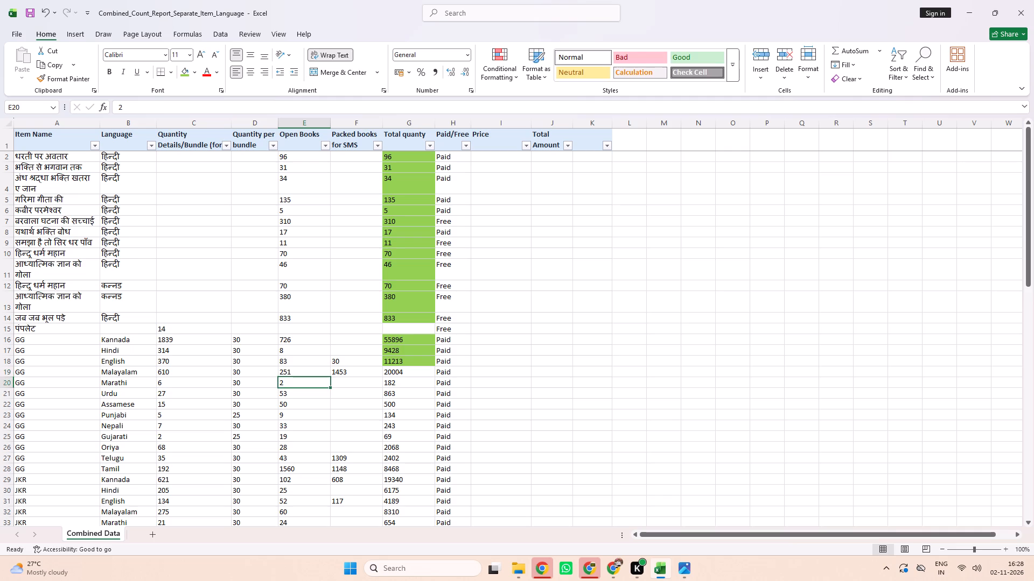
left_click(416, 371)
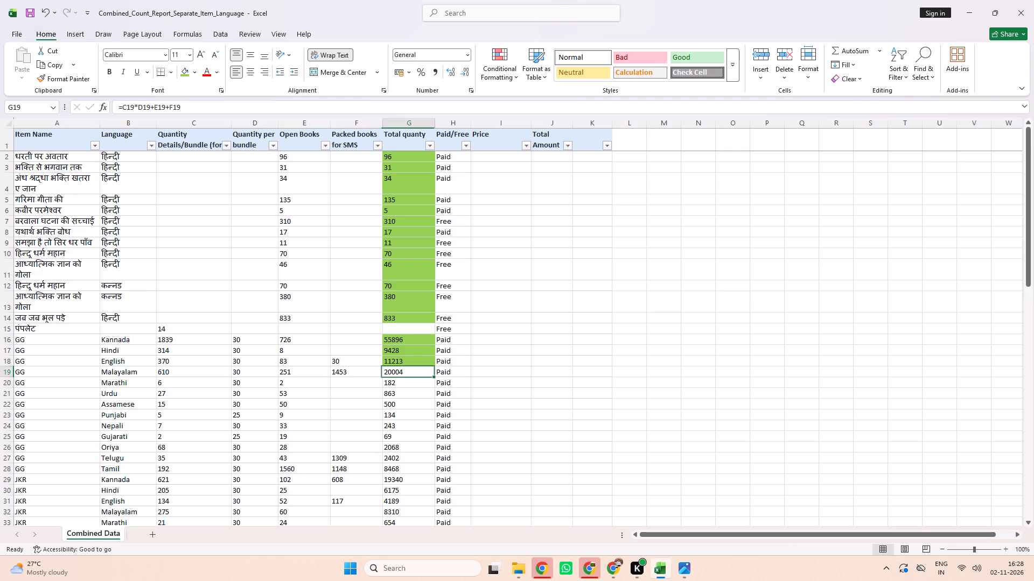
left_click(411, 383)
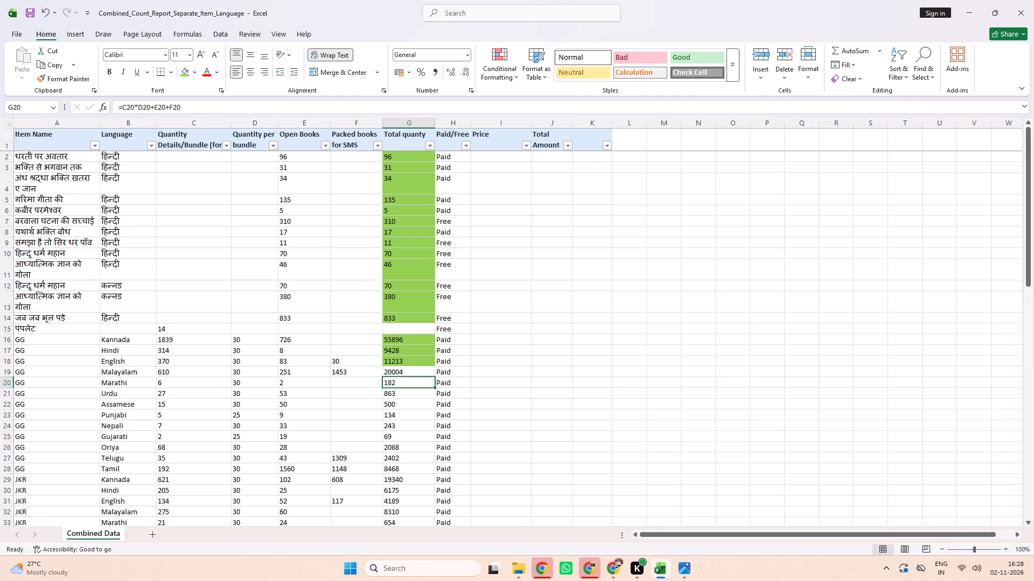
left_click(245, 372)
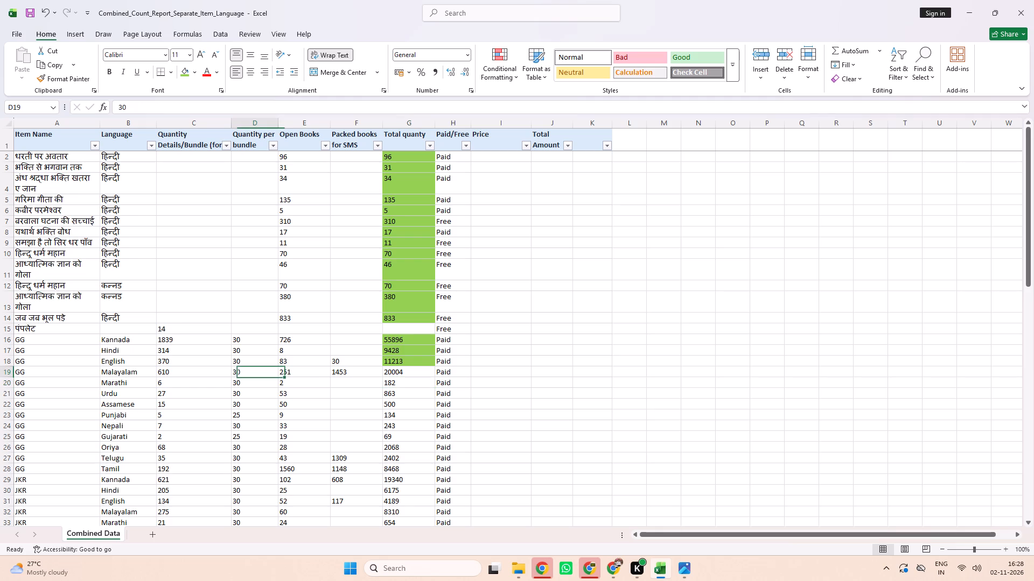
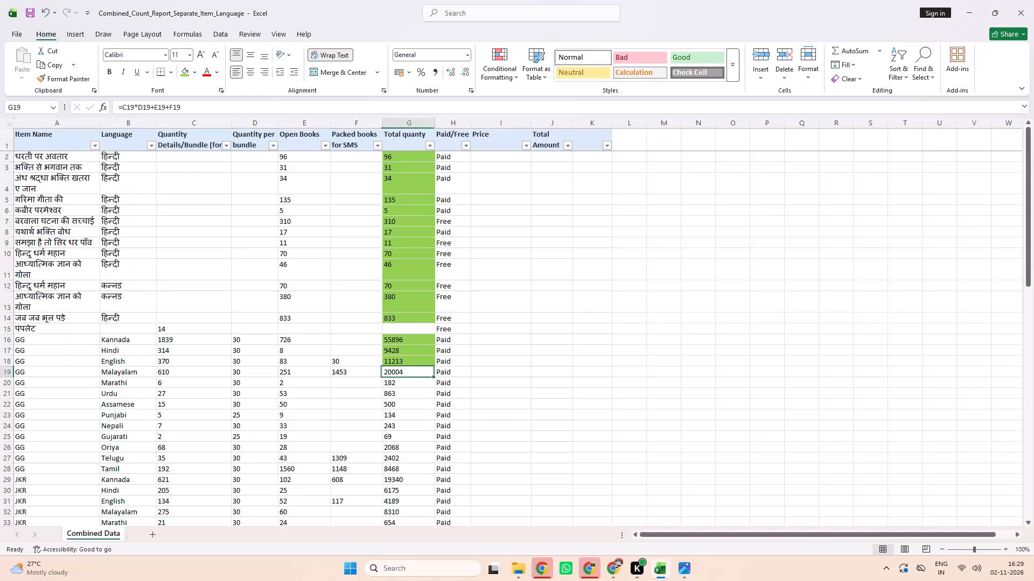
Fill the total quantity cell of the GG Malayalam row (G19) with light green.
left_click(184, 72)
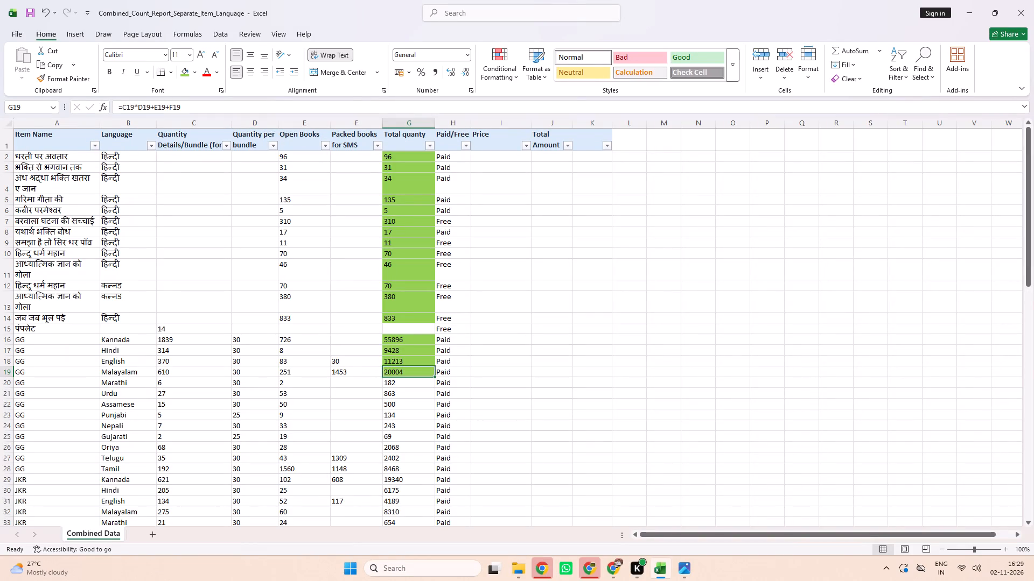
Select the total quantity cell of the GG Marathi row (G20).
left_click(413, 381)
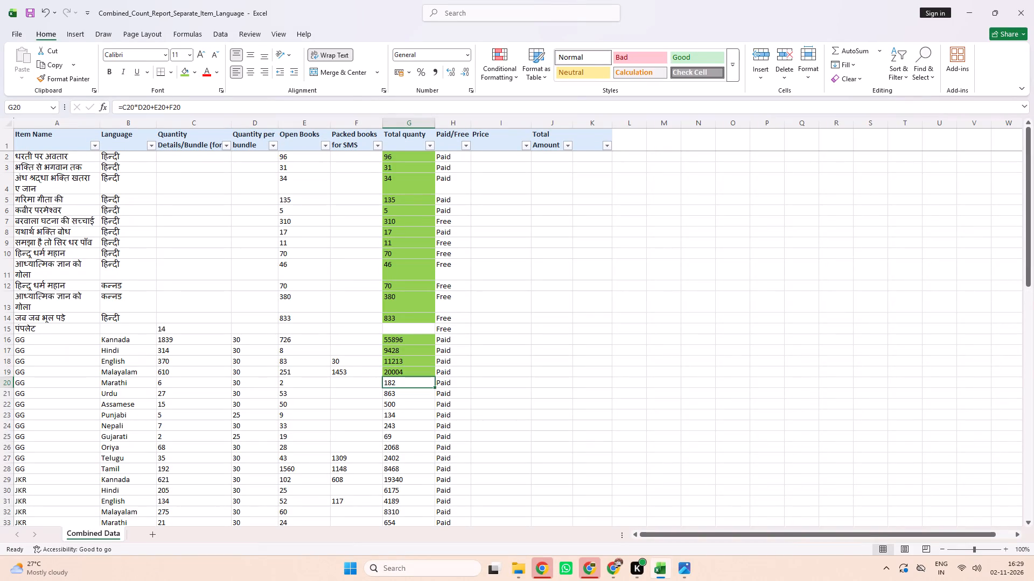
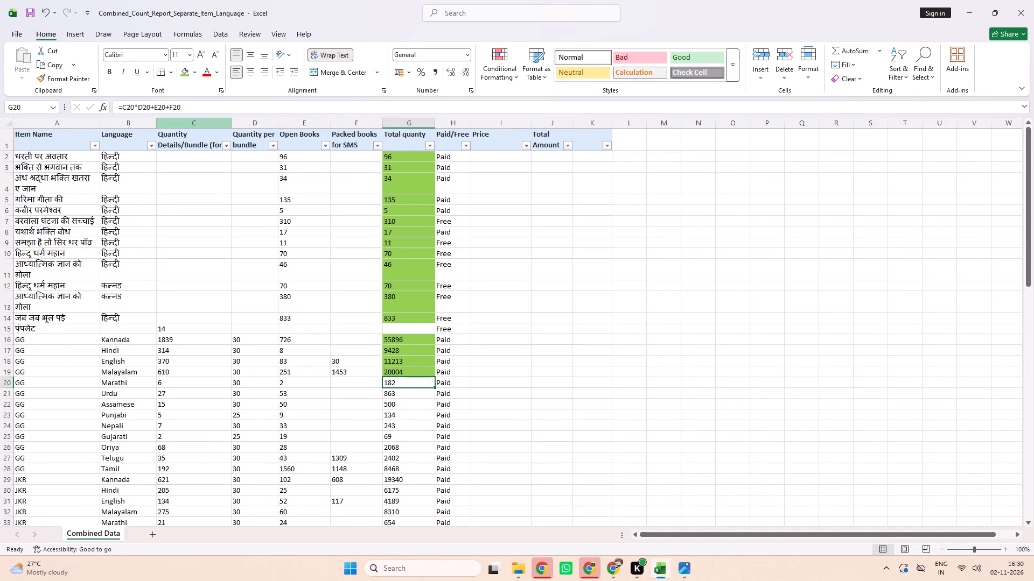
Fill the total quantity cells of the GG Marathi, Urdu, Assamese, Punjabi and Nepali rows (G20 to G24) with light green, one by one.
left_click(178, 74)
key("Down")
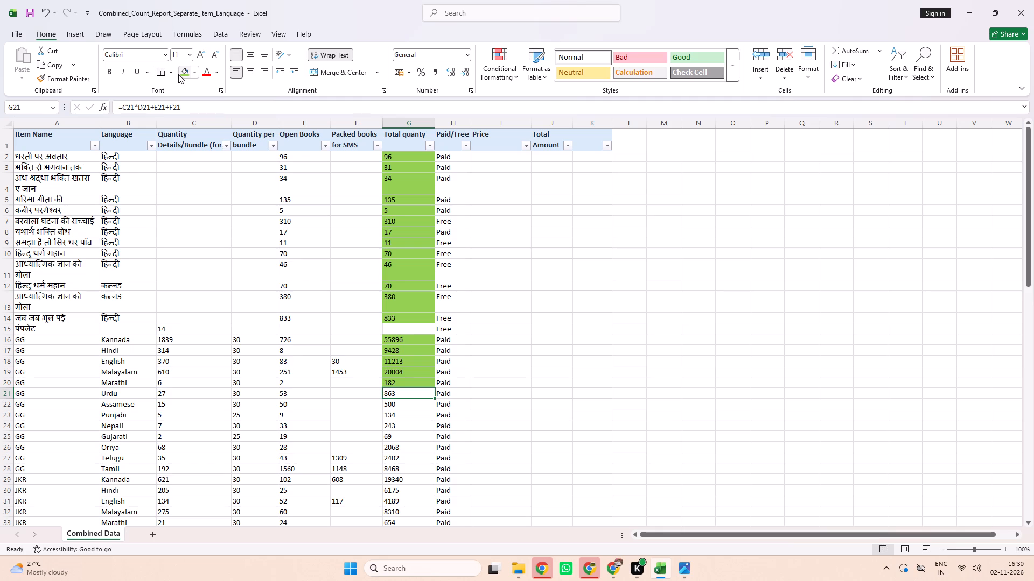
left_click(181, 74)
key("Down")
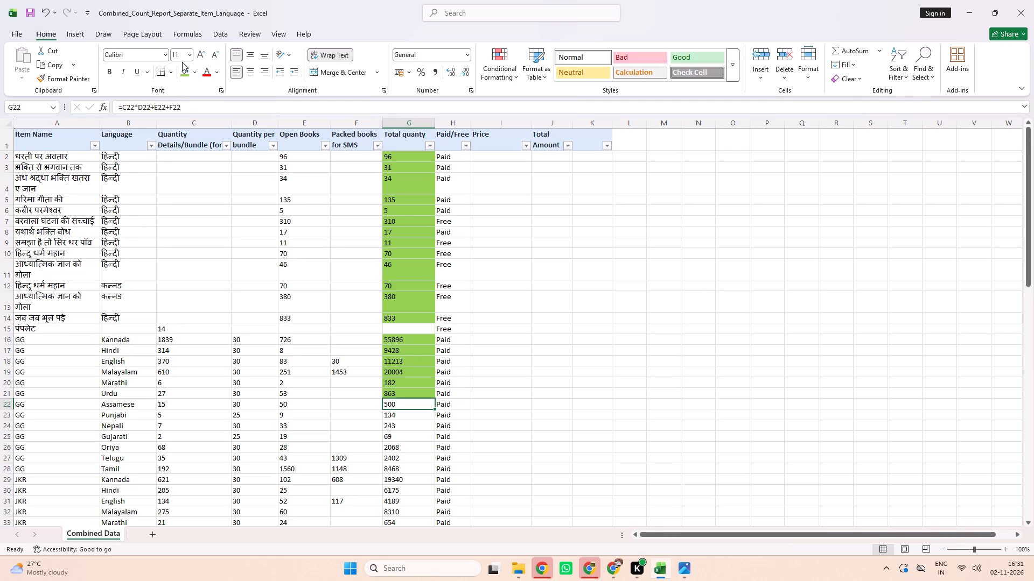
left_click(183, 73)
key("Down")
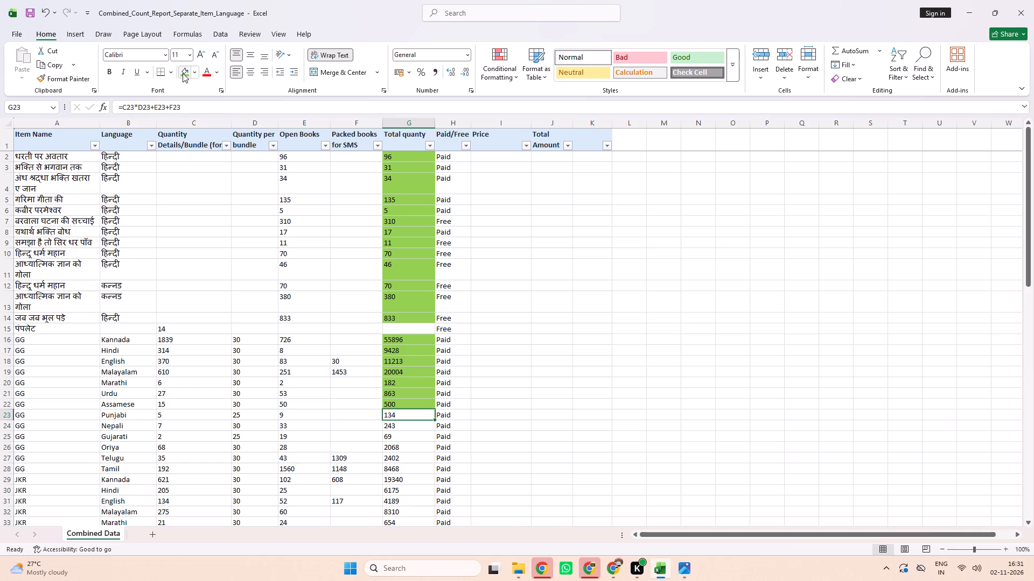
left_click(183, 73)
key("Down")
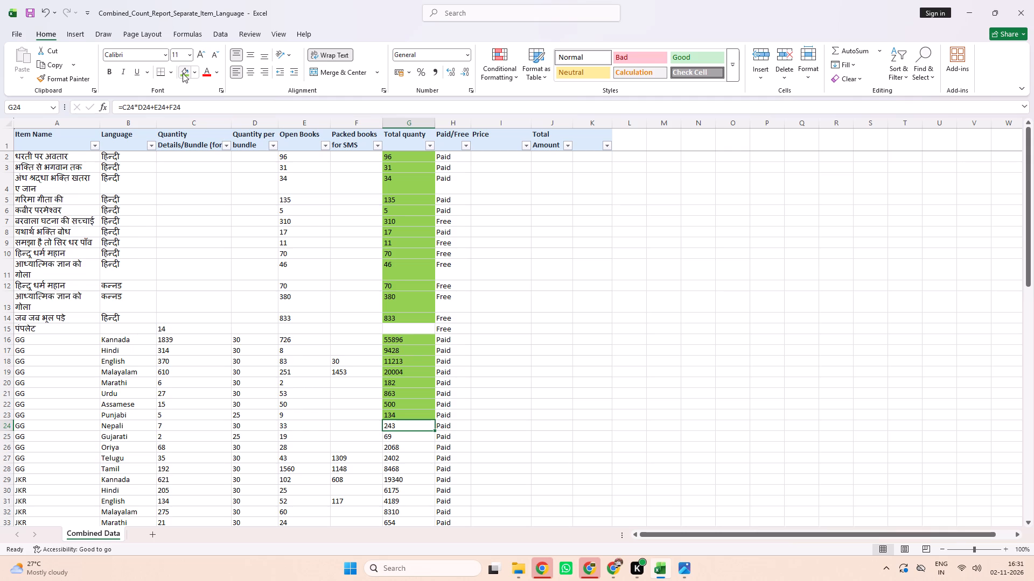
left_click(183, 73)
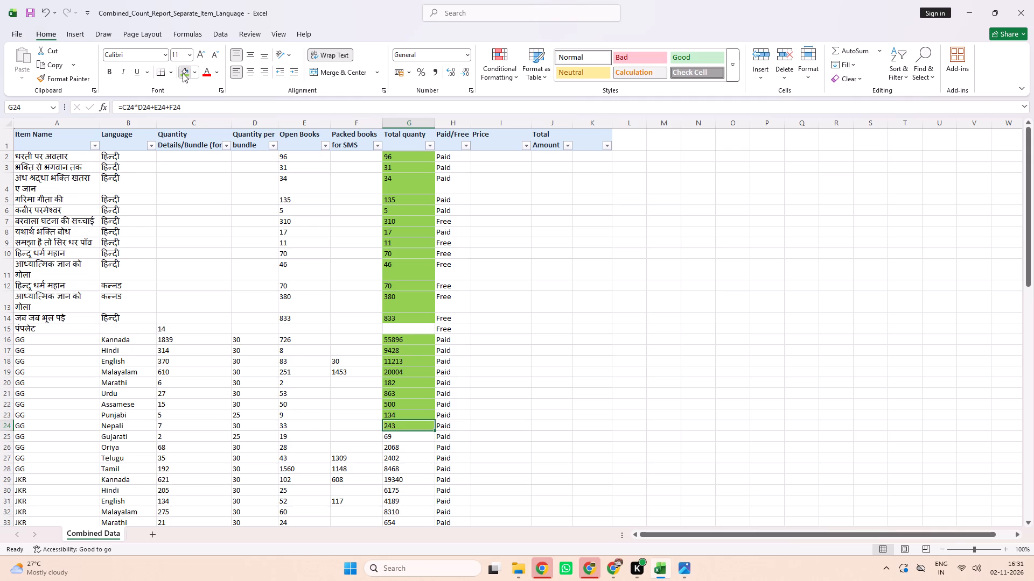
Fill the total quantity cells of the GG Gujarati, Oriya, Telugu and Tamil rows (G25 to G28) with light green, one by one.
key("Down")
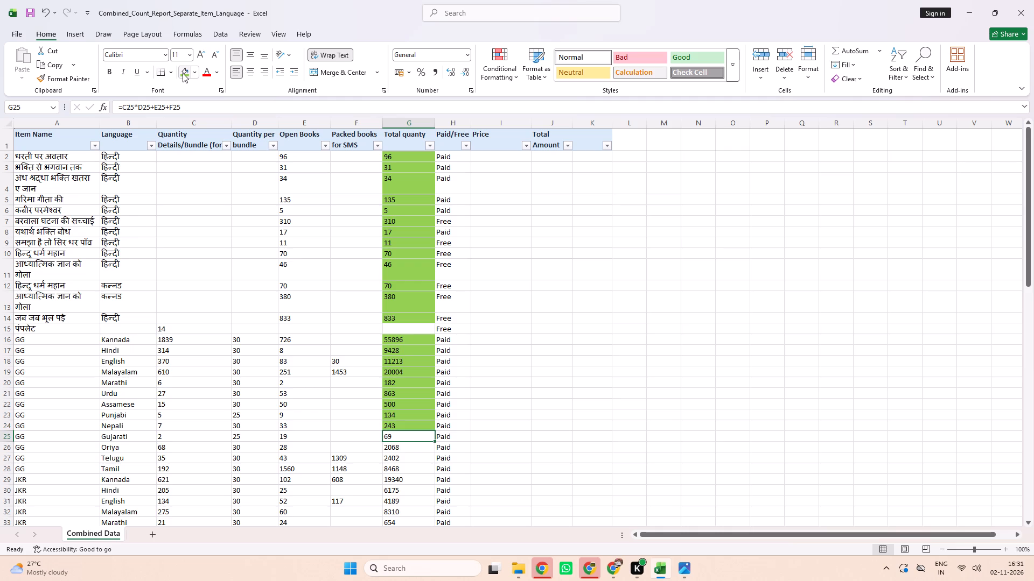
left_click(183, 73)
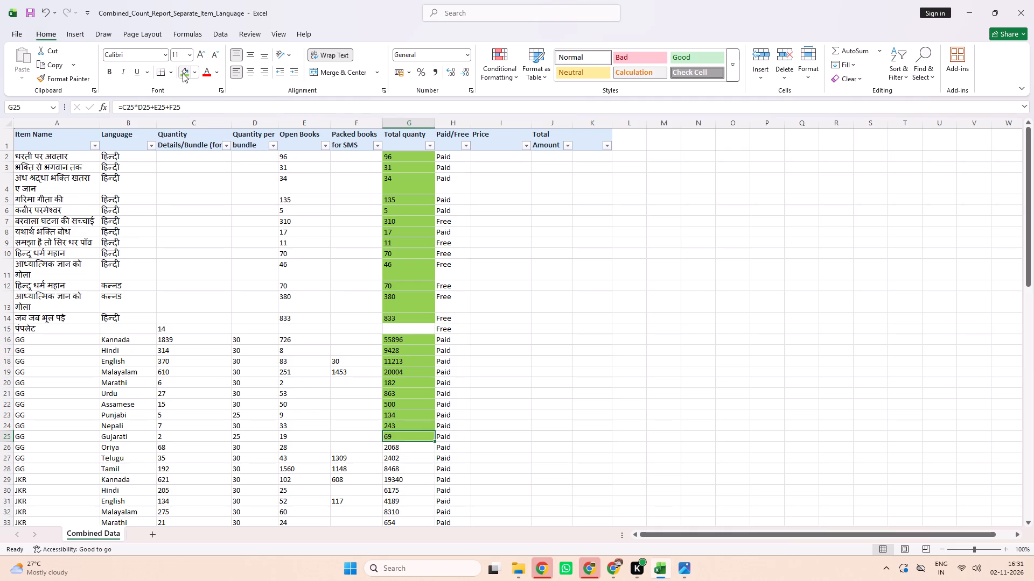
key("Down")
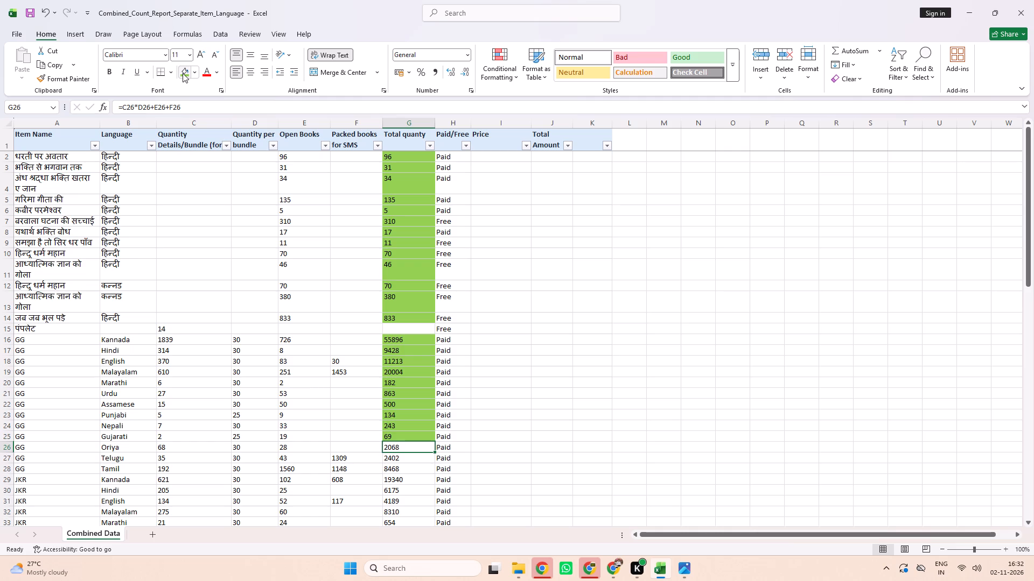
left_click(183, 73)
key("Down")
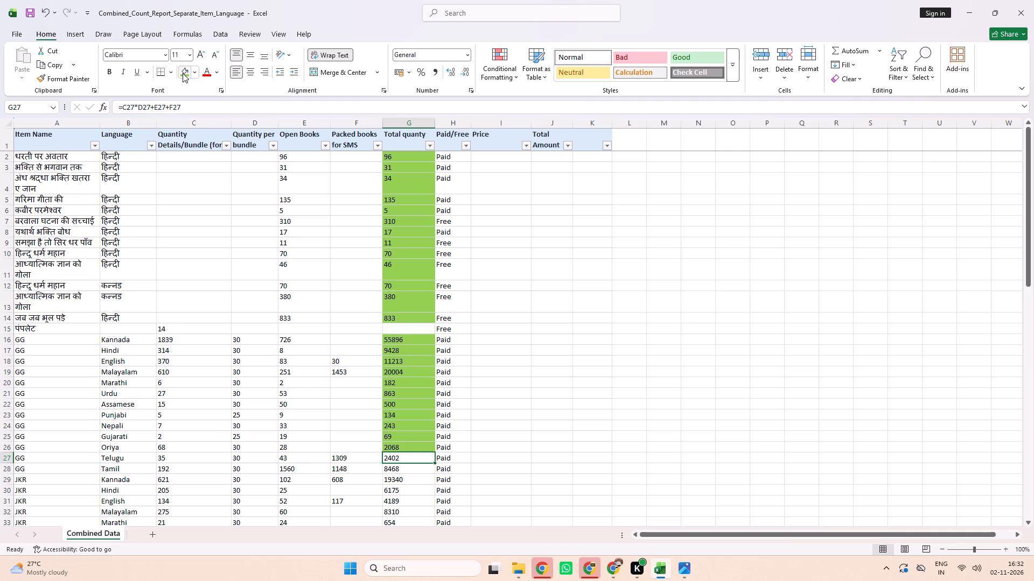
left_click(183, 73)
key("Down")
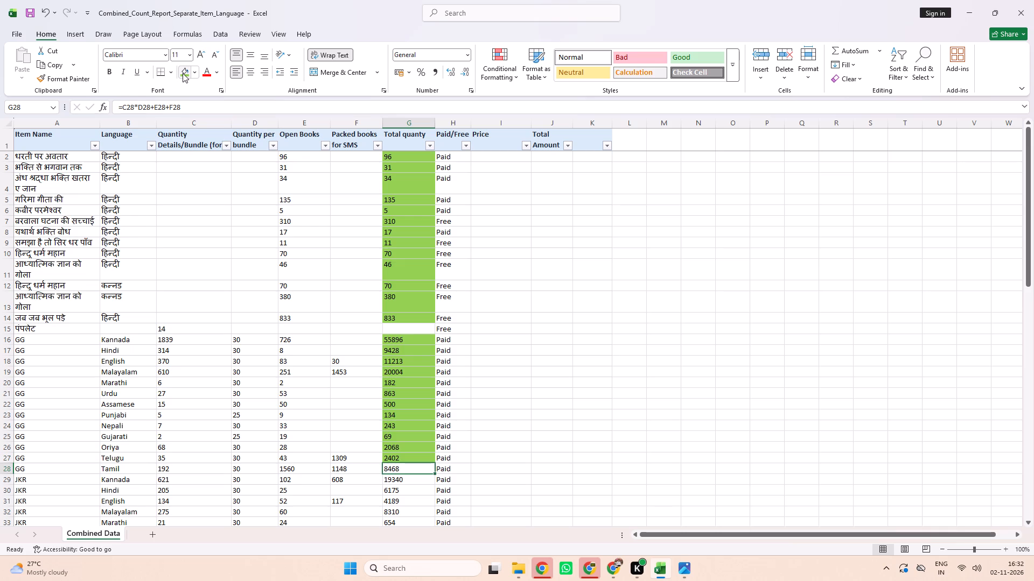
scroll(183, 73, "down", 6)
scroll(183, 73, "up", 1)
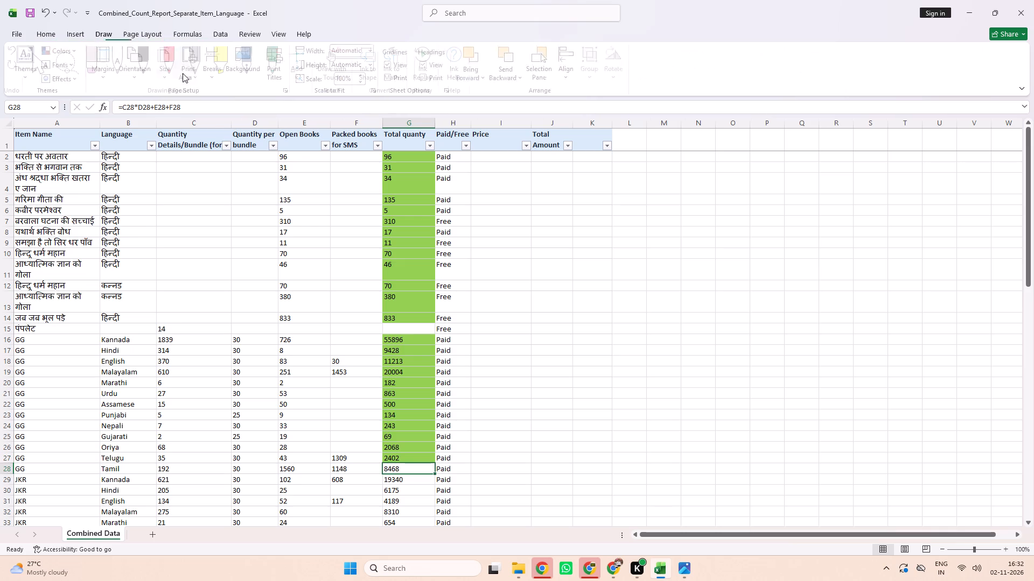
scroll(183, 73, "up", 2)
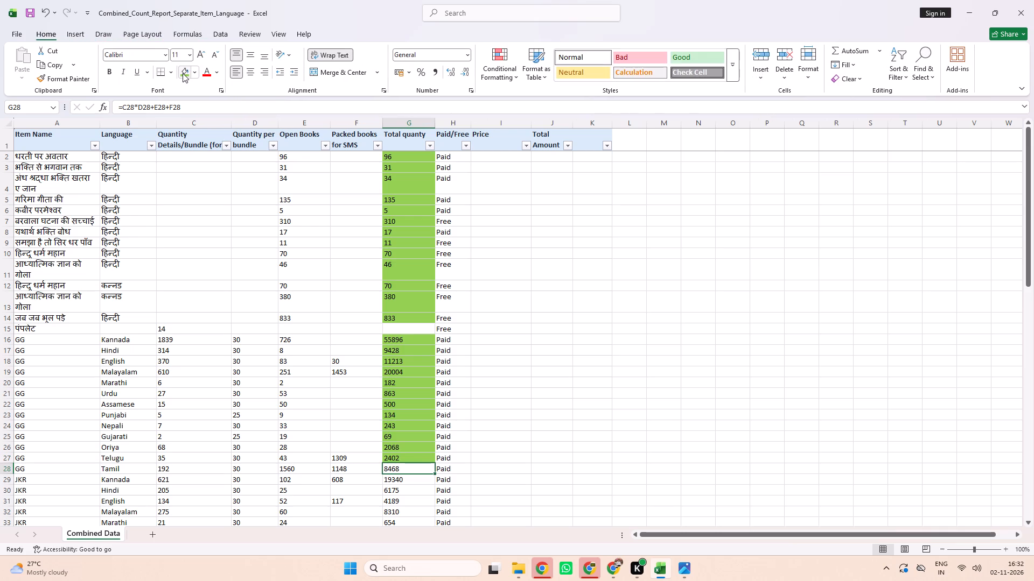
scroll(240, 225, "down", 4)
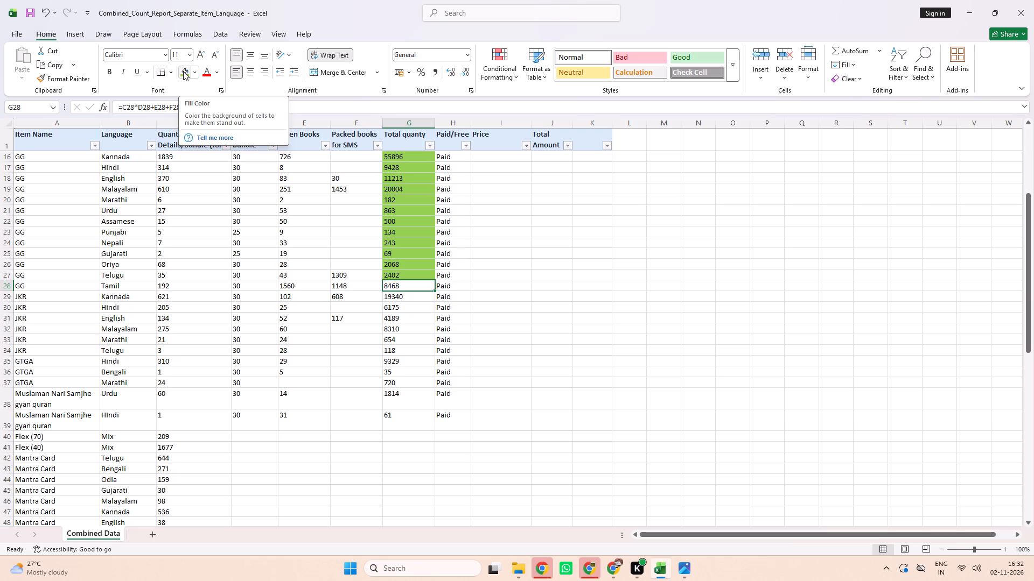
left_click(183, 71)
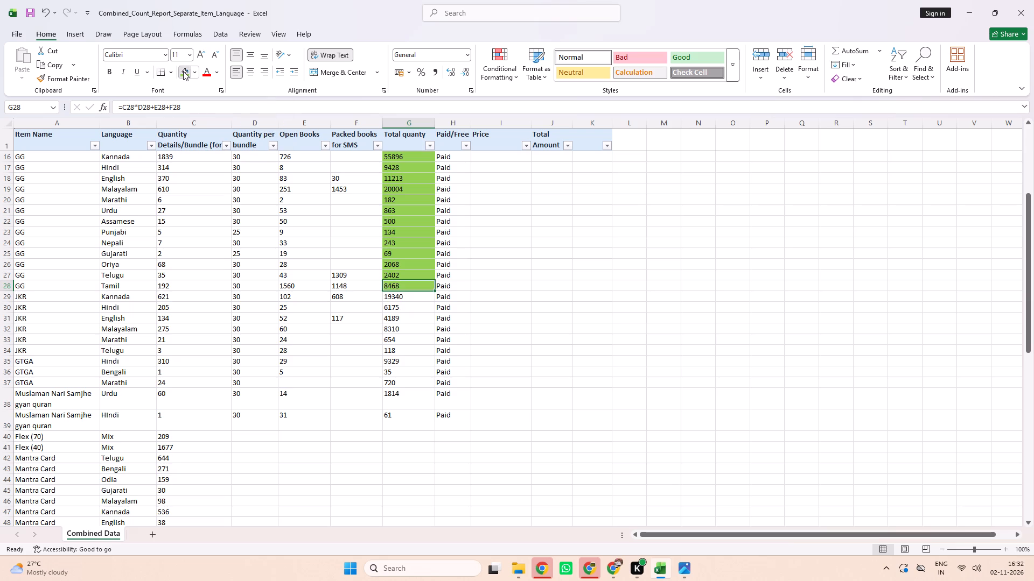
Fill the total quantity cells of the JKR Kannada, Hindi and English rows (G29 to G31) with light green, one by one.
key("Down")
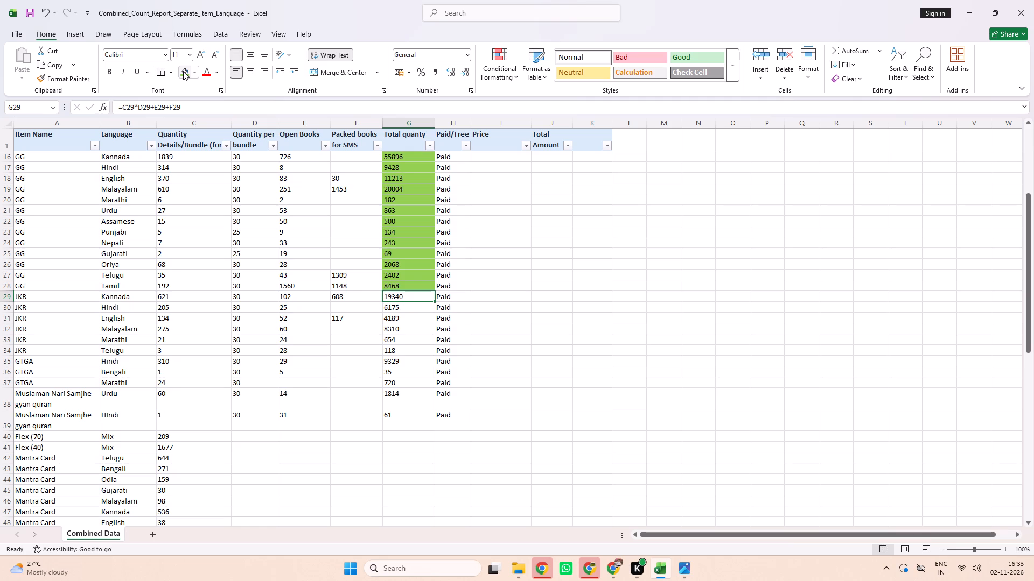
left_click(183, 71)
key("Down")
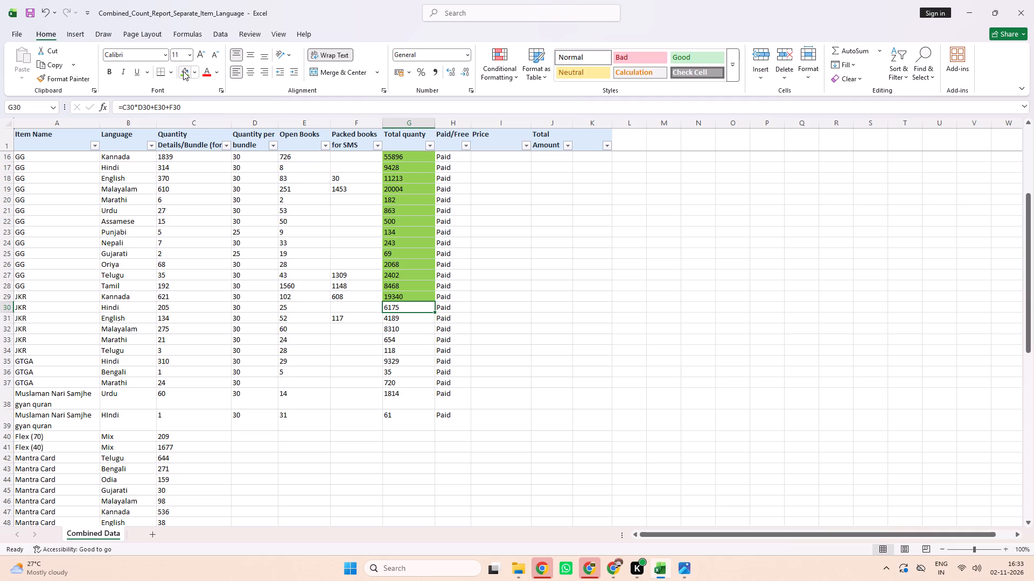
left_click(183, 71)
key("Down")
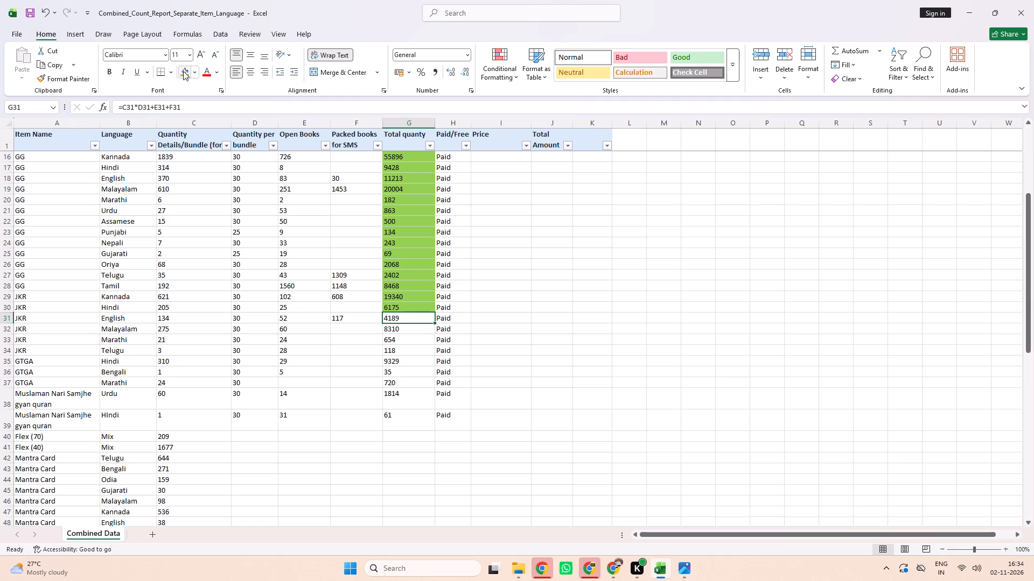
left_click(183, 71)
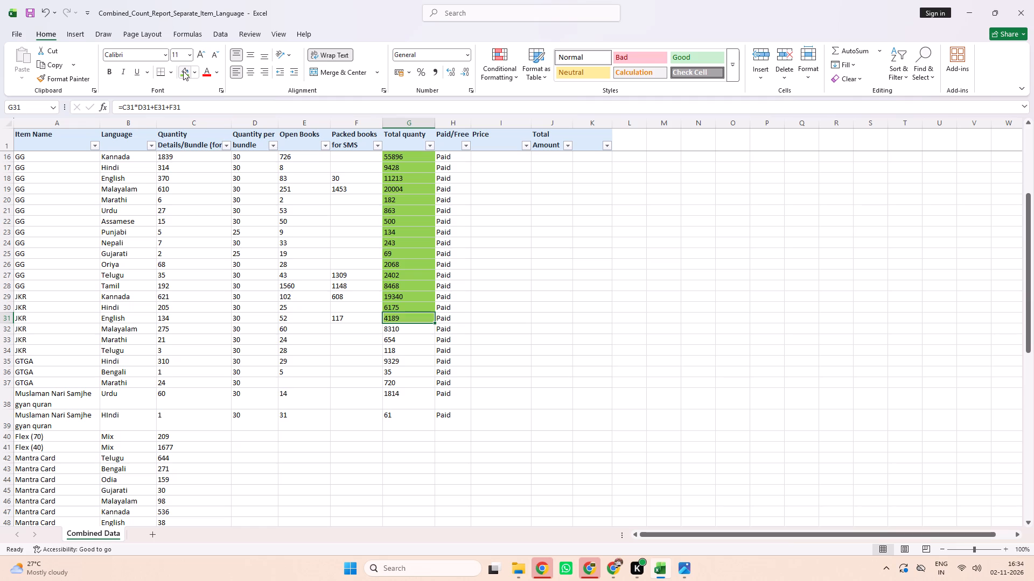
Select the total quantity cell of the JKR Malayalam row (G32).
key("Down")
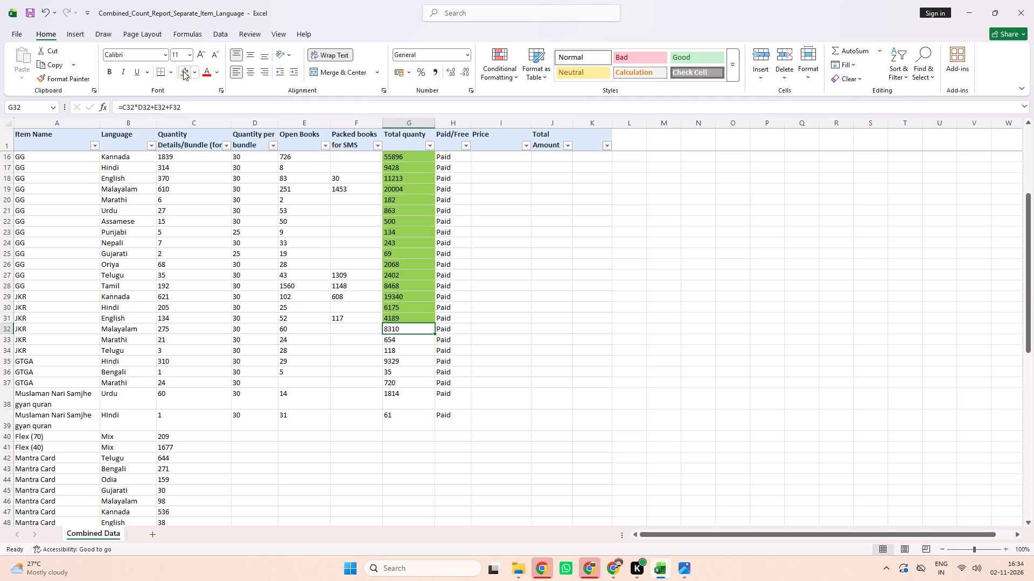
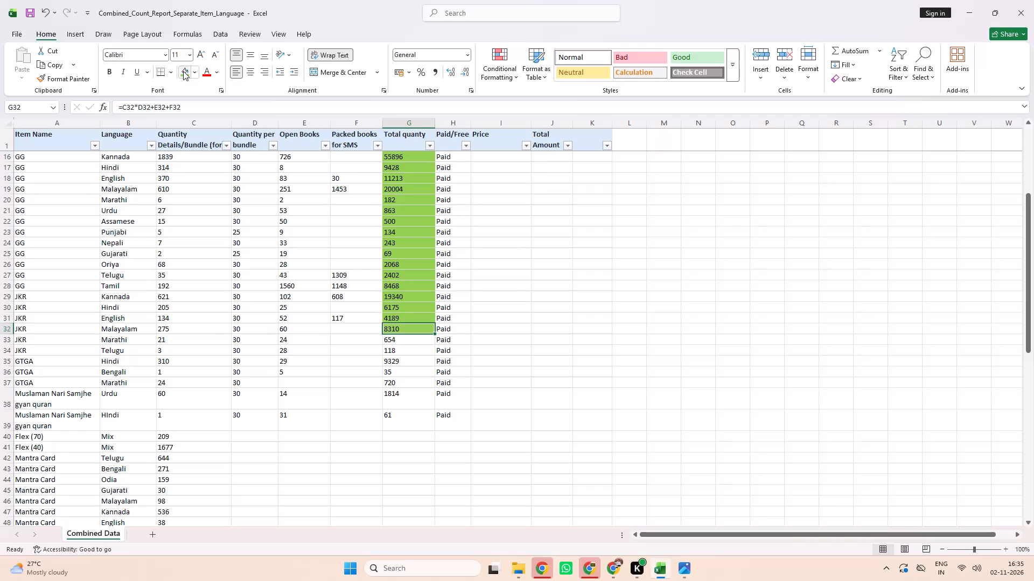
Fill the total quantity cell of the JKR Marathi row (G33) with light green.
key("Down")
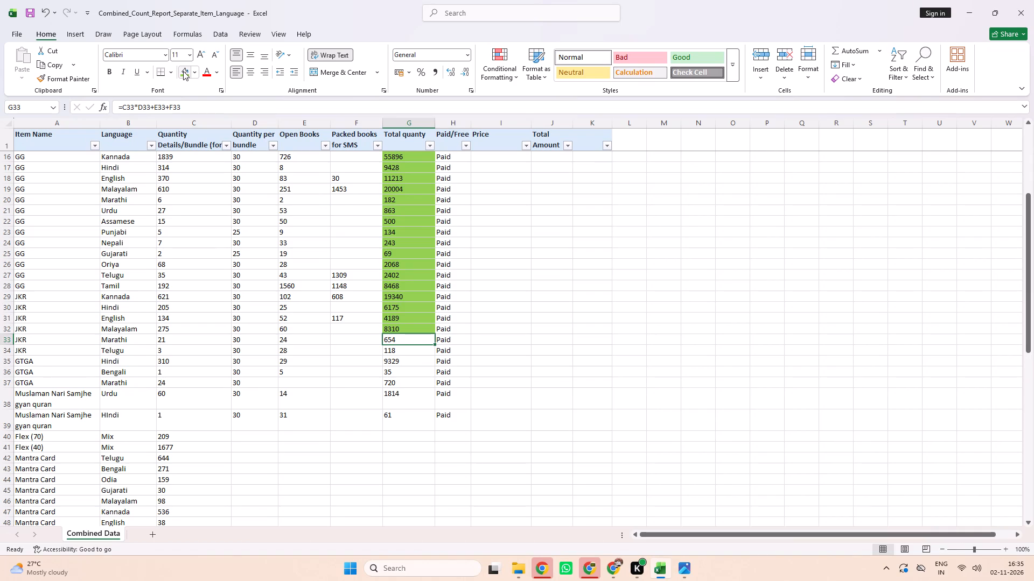
left_click(183, 71)
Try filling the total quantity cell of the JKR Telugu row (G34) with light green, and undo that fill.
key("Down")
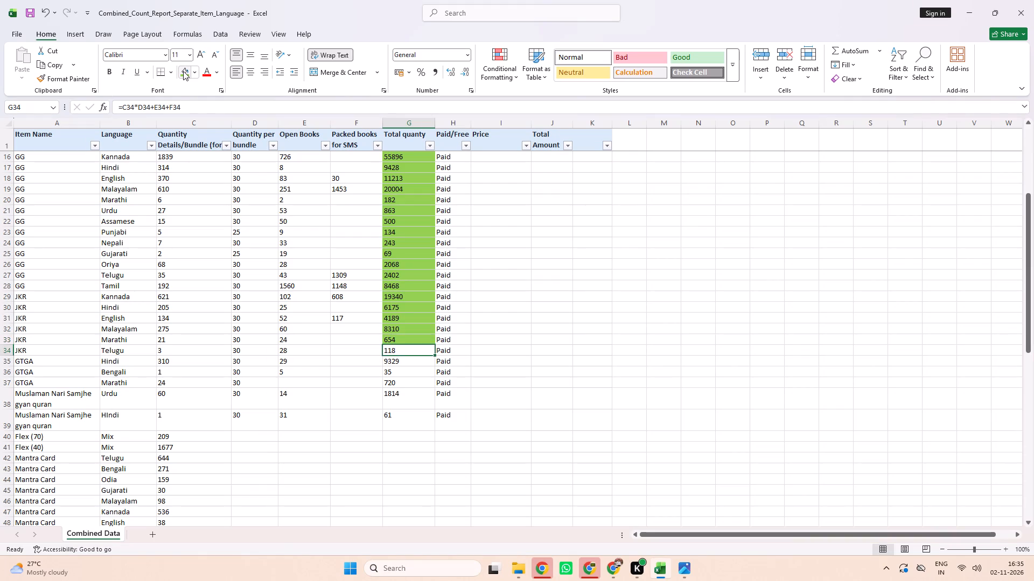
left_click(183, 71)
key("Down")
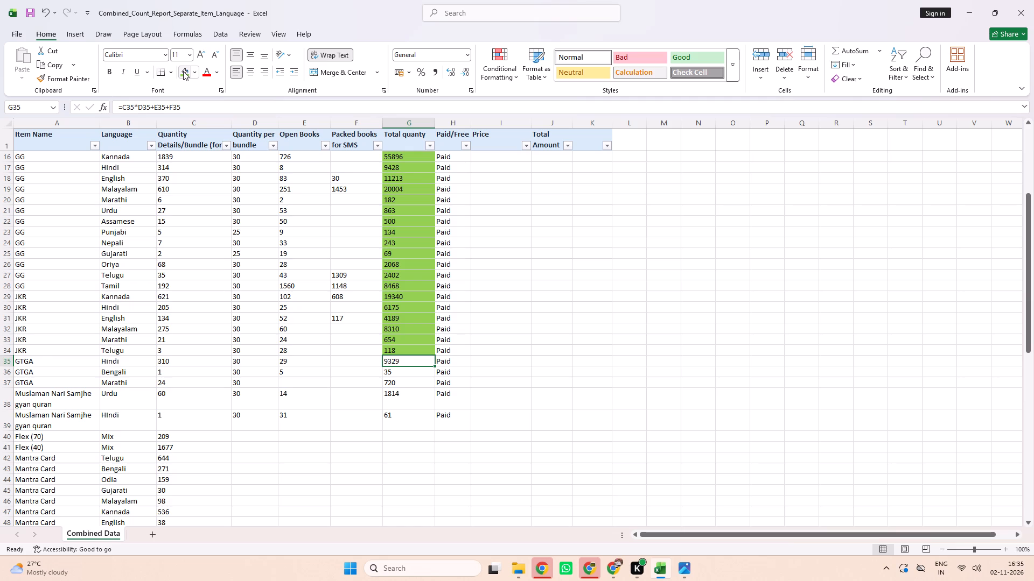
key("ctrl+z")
Select the open books cell of the JKR Telugu row (E34).
key("Left")
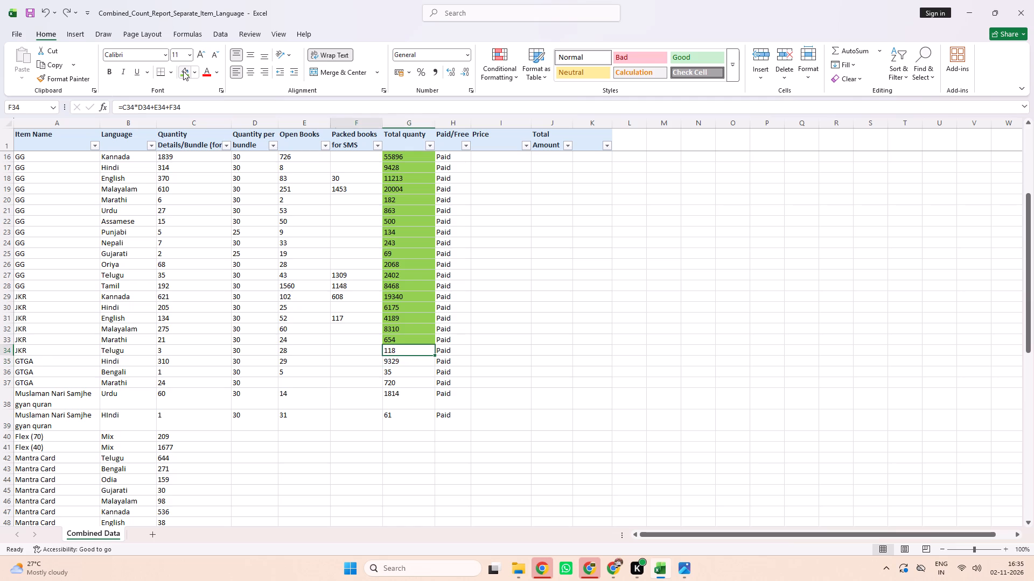
key("Left")
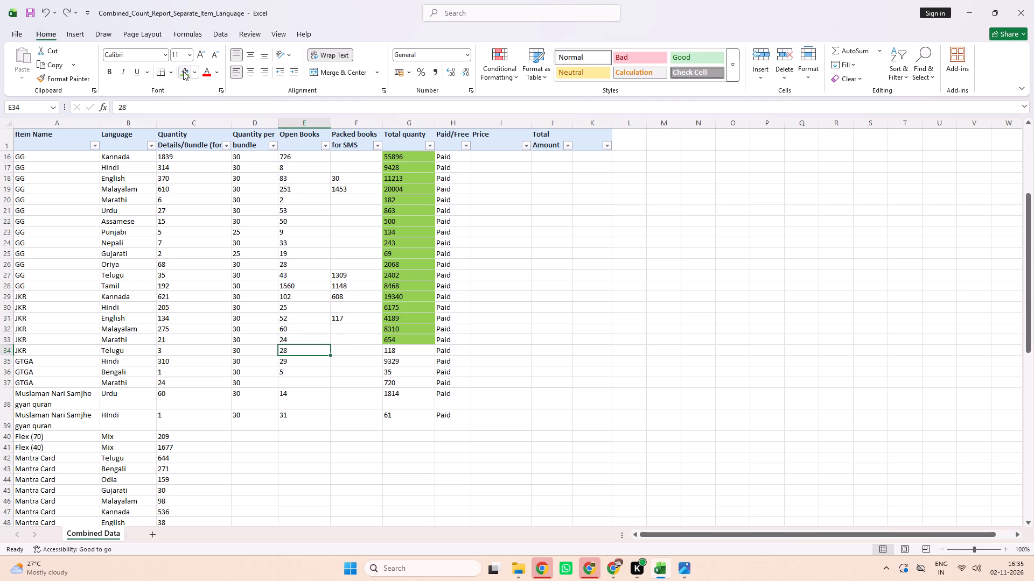
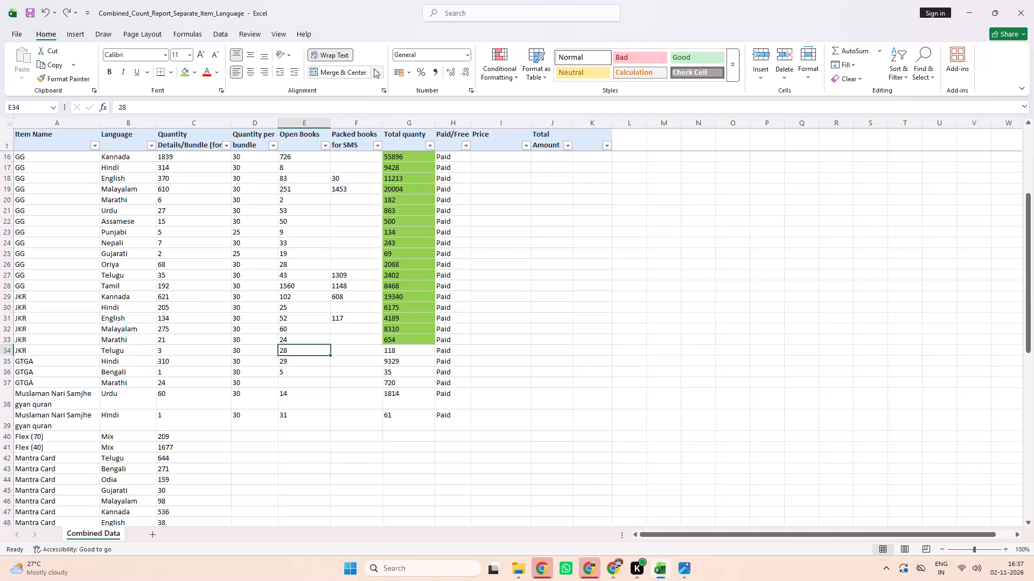
Fill the total quantity cell of the JKR Telugu row (G34) with light green.
key("Right")
key("Right")
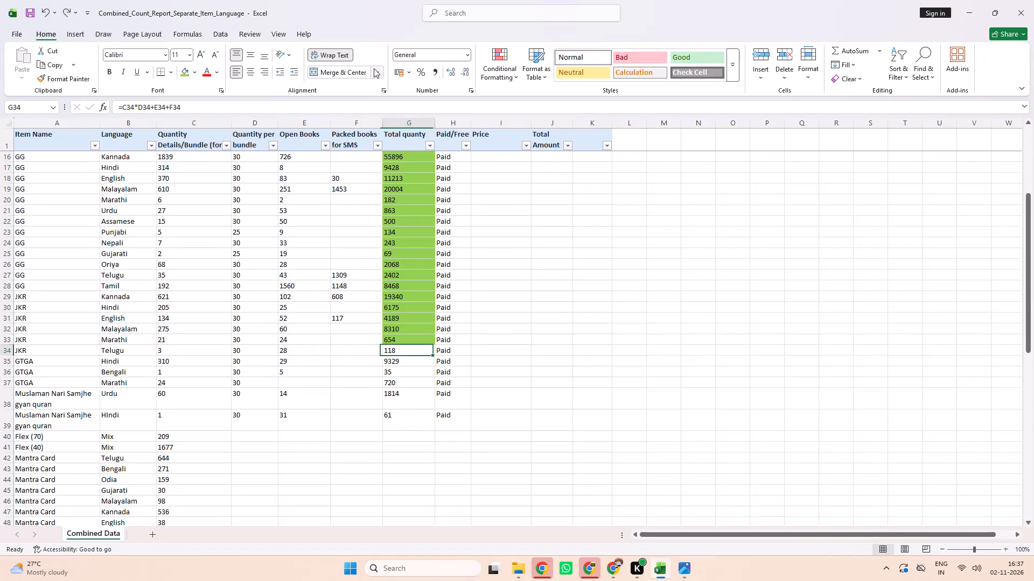
left_click(186, 74)
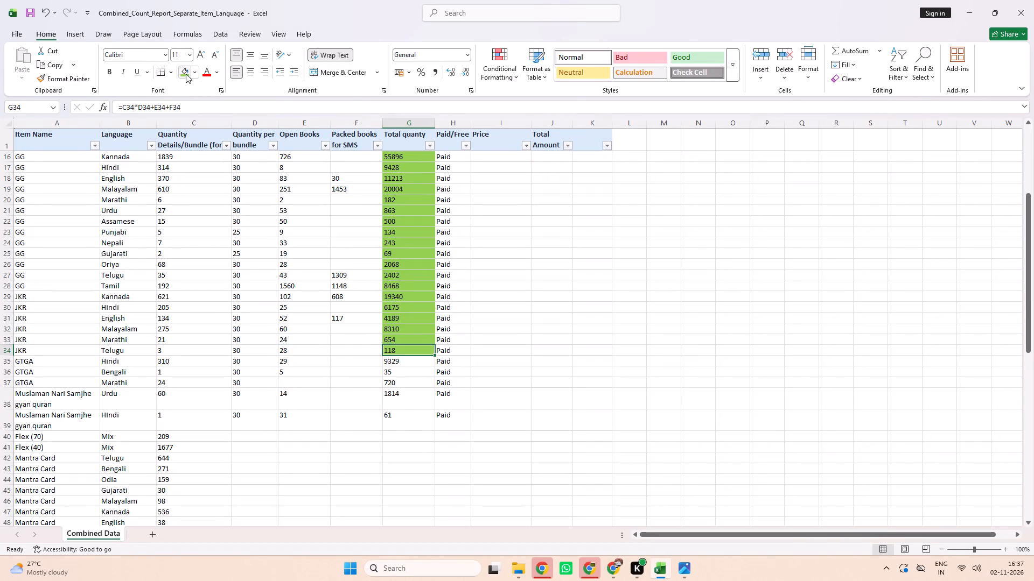
Fill the total quantity cells of the GTGA Hindi, Bengali and Marathi rows (G35 to G37) with light green.
key("Down")
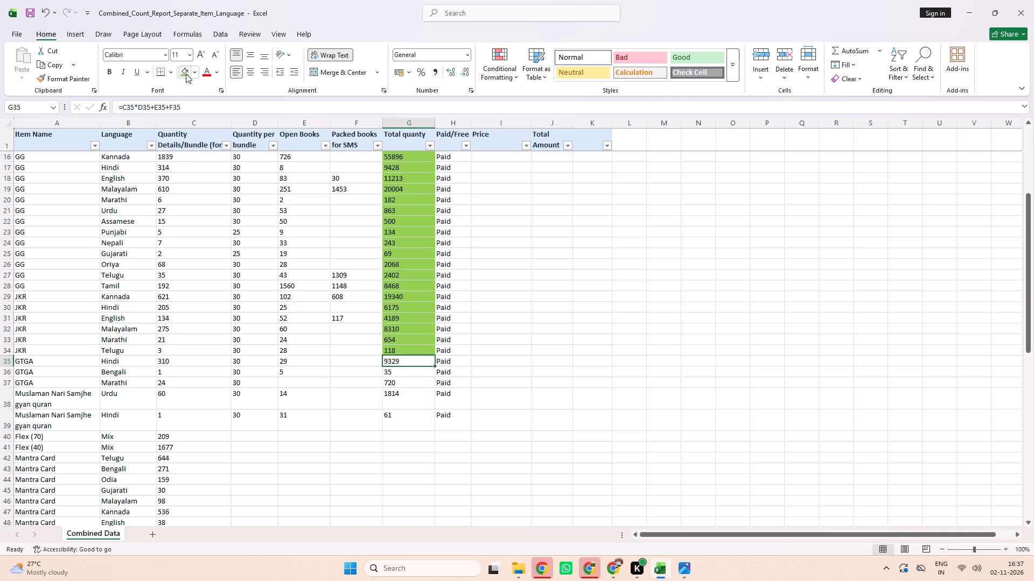
left_click(186, 74)
key("Down")
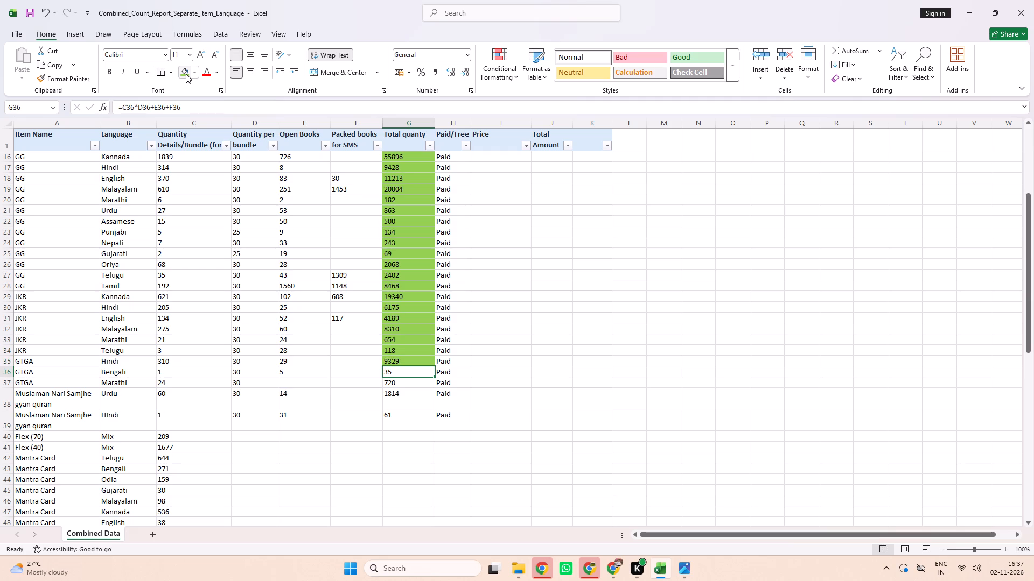
left_click(186, 74)
key("Down")
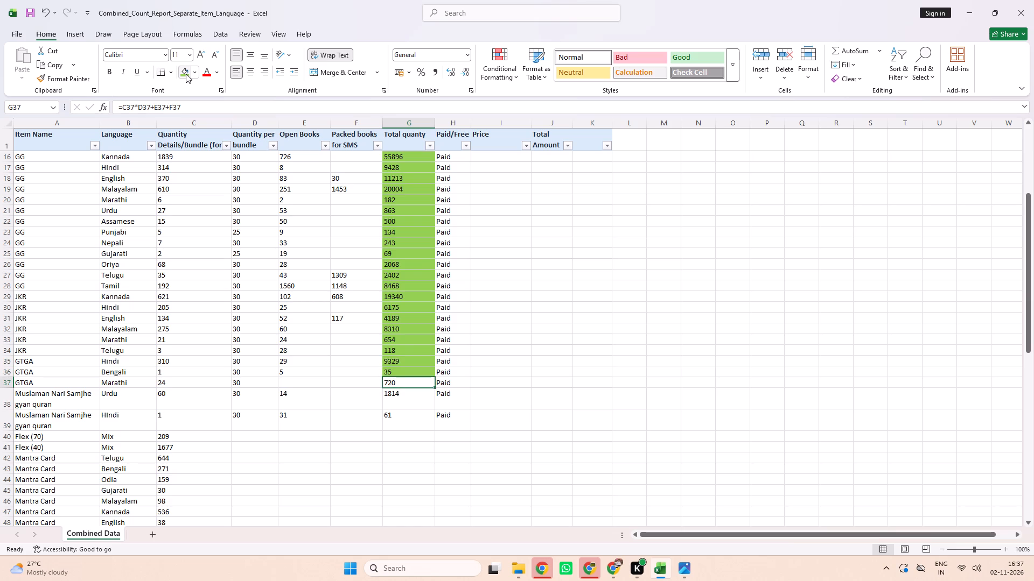
left_click(186, 74)
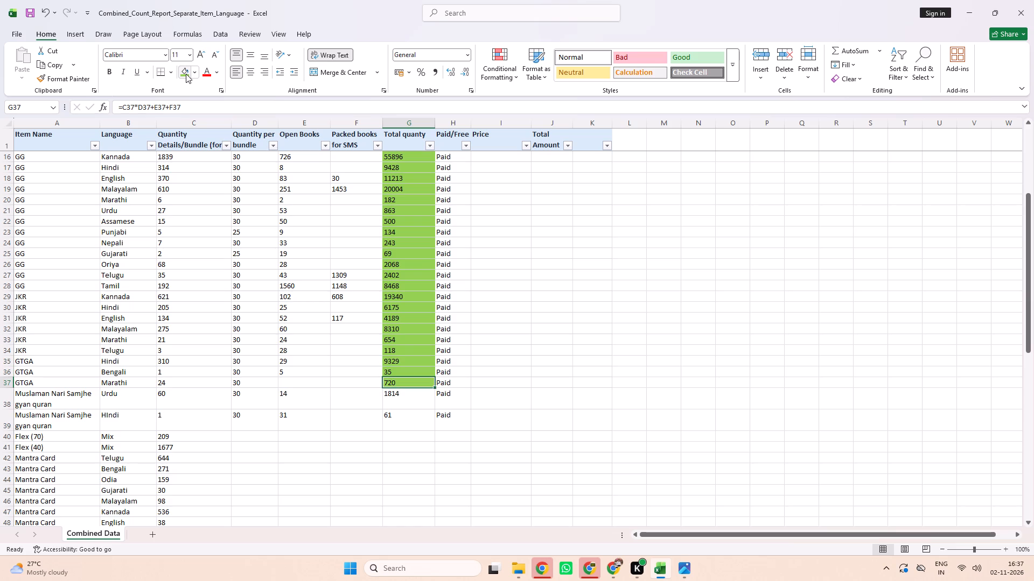
Fill the total quantity cells of the Muslaman Nari Samjhe gyan quran Urdu and Hindi rows (G38 and G39) with light green.
key("Down")
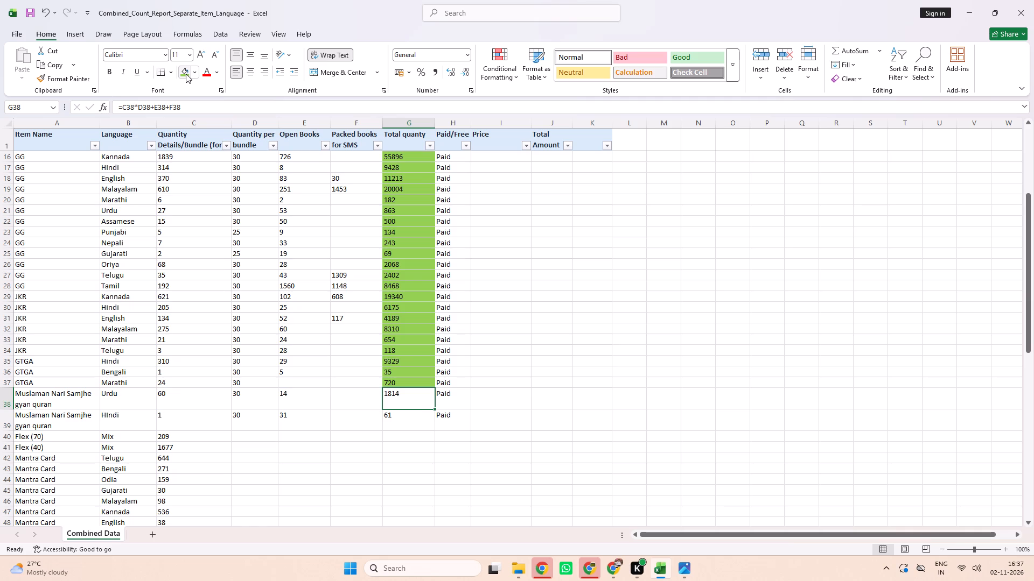
key("Down")
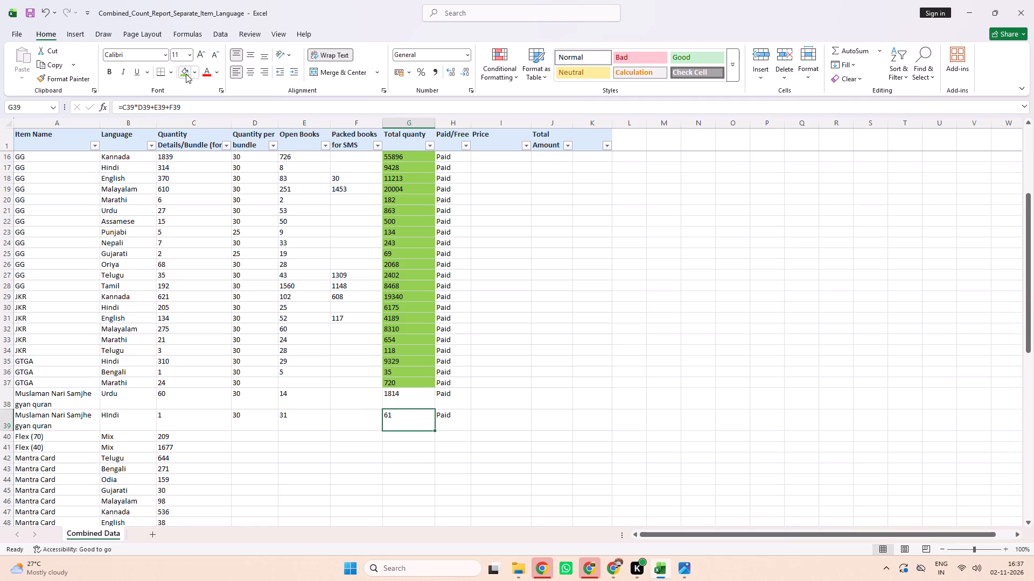
key("Up")
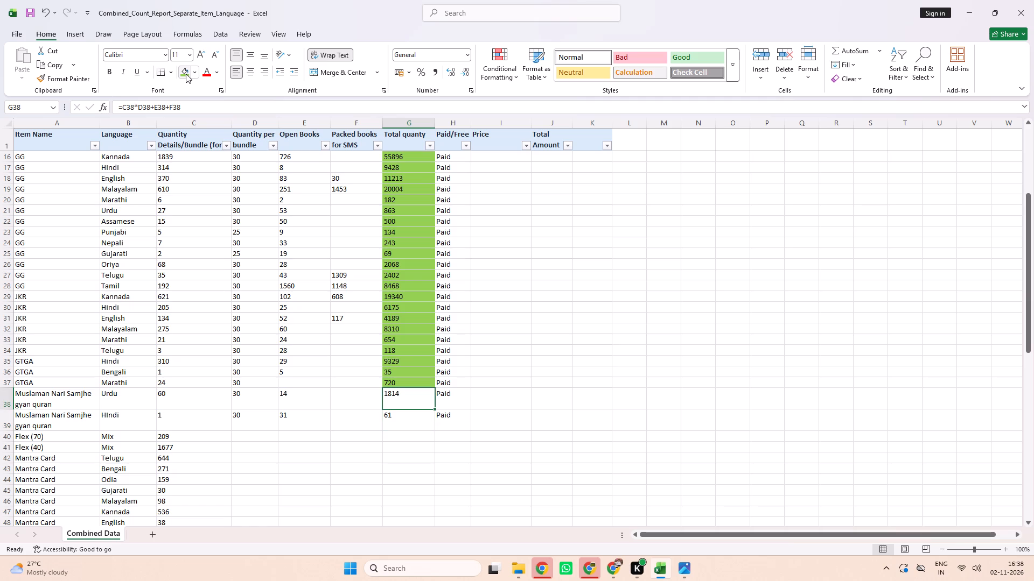
left_click(186, 74)
key("Down")
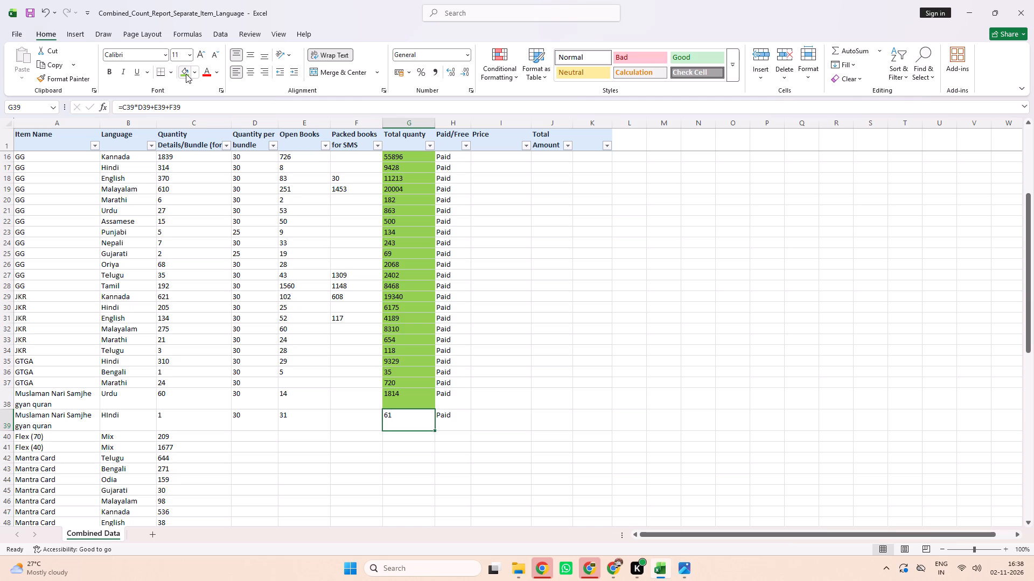
left_click(186, 74)
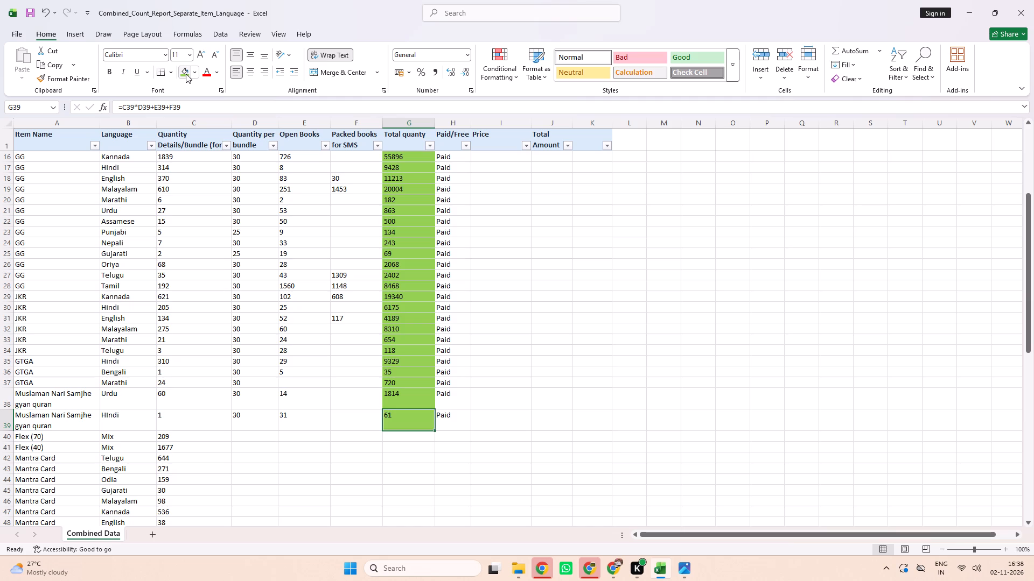
key("Down")
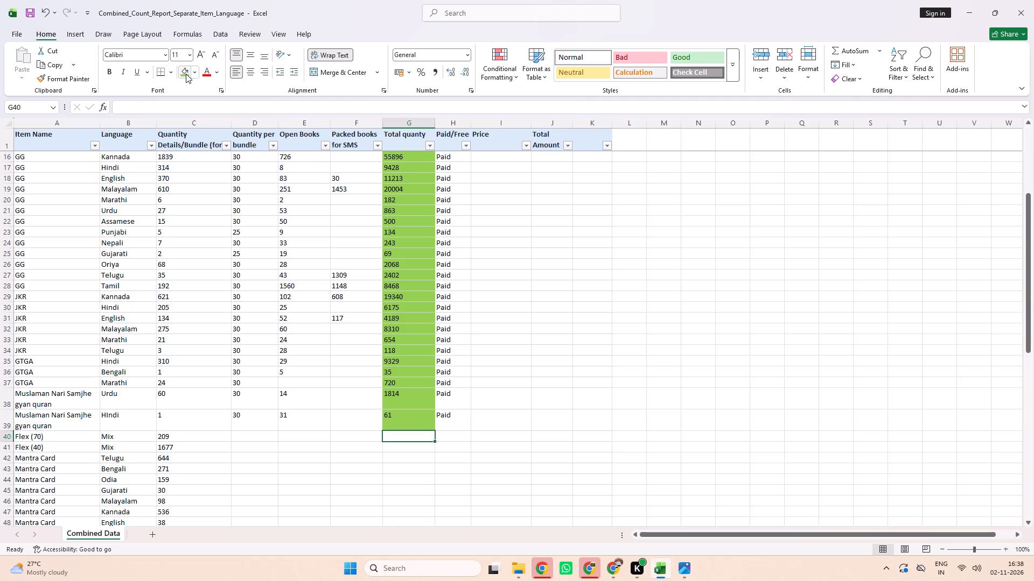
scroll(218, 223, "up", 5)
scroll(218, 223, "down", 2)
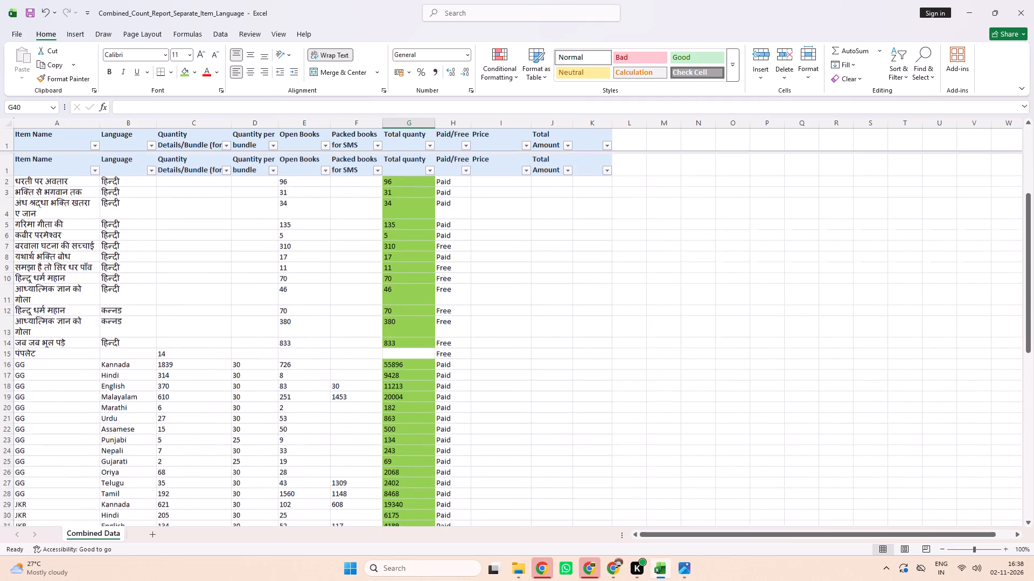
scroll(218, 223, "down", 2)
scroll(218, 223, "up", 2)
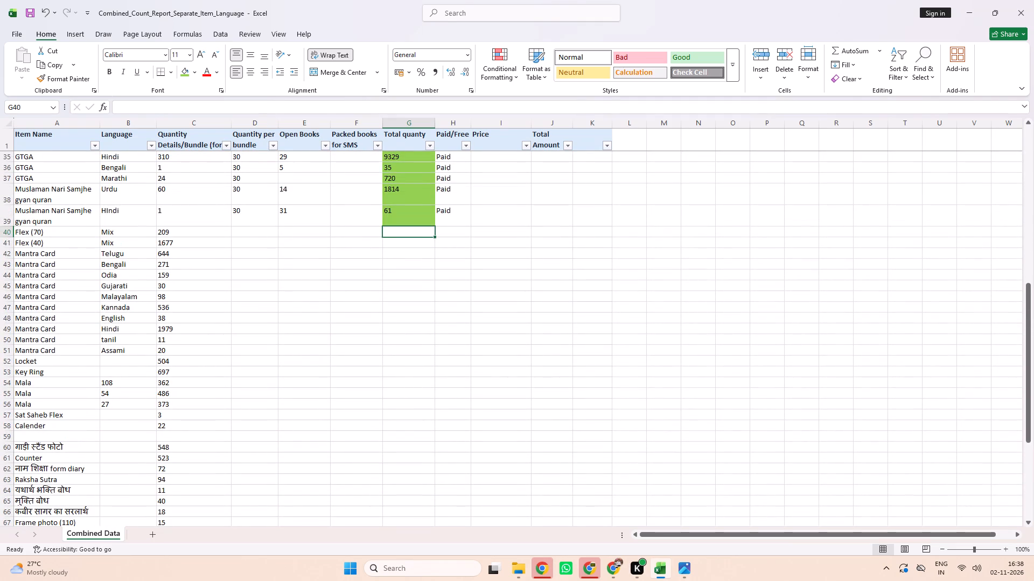
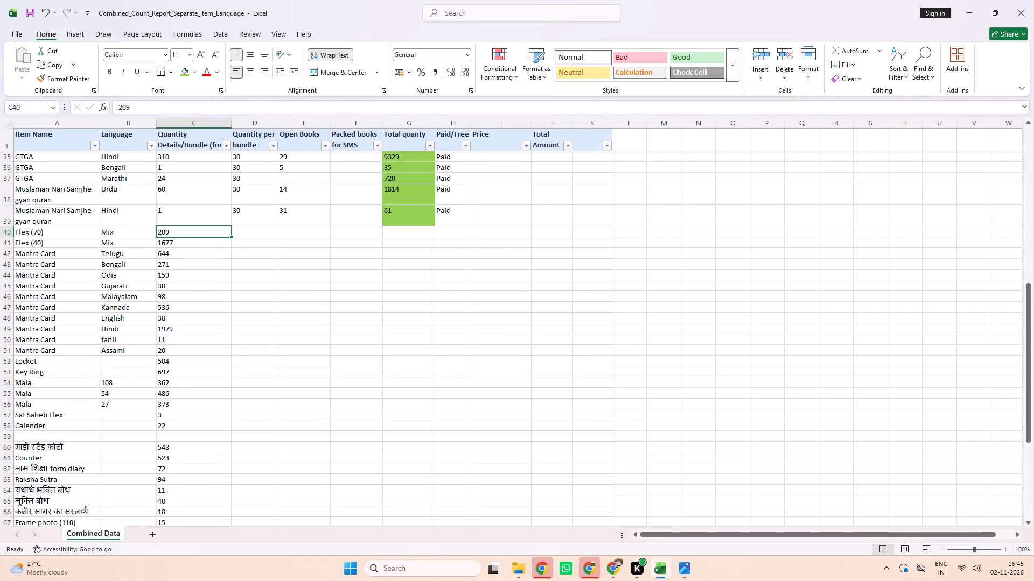
Set the quantity of the Flex (70) Mix row (C40) to 222.
left_click(288, 234)
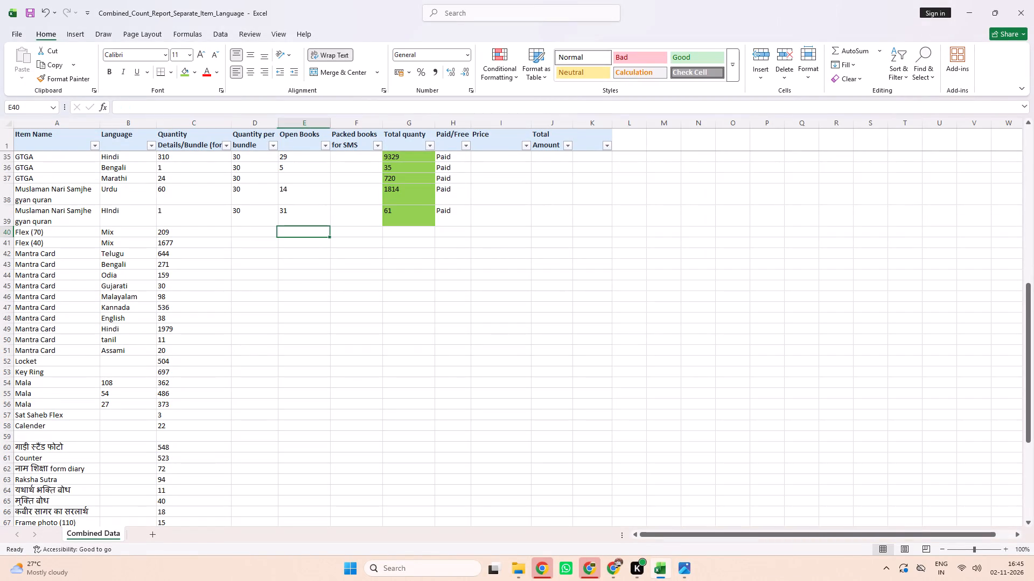
left_click(221, 233)
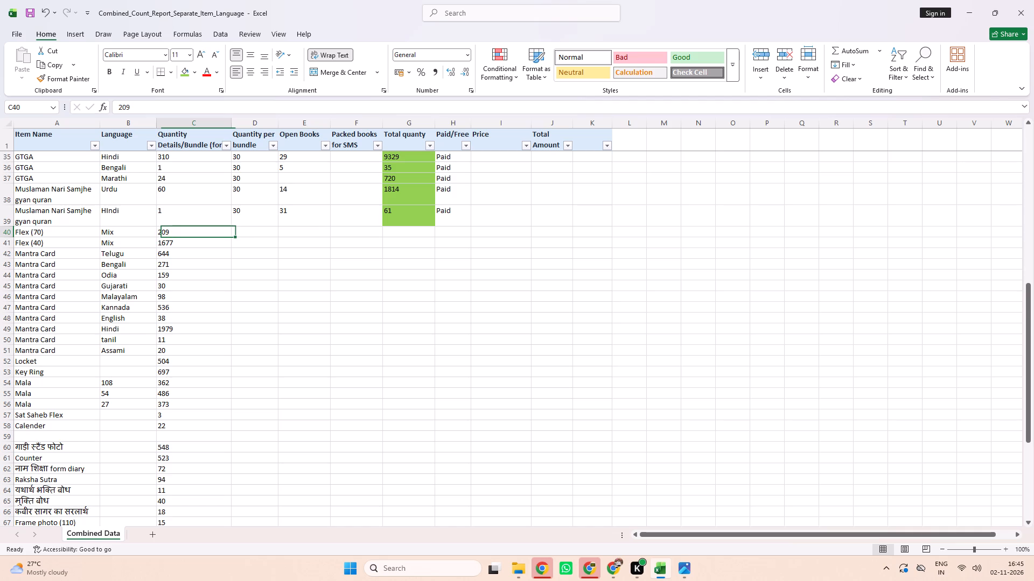
type("222")
key("Return")
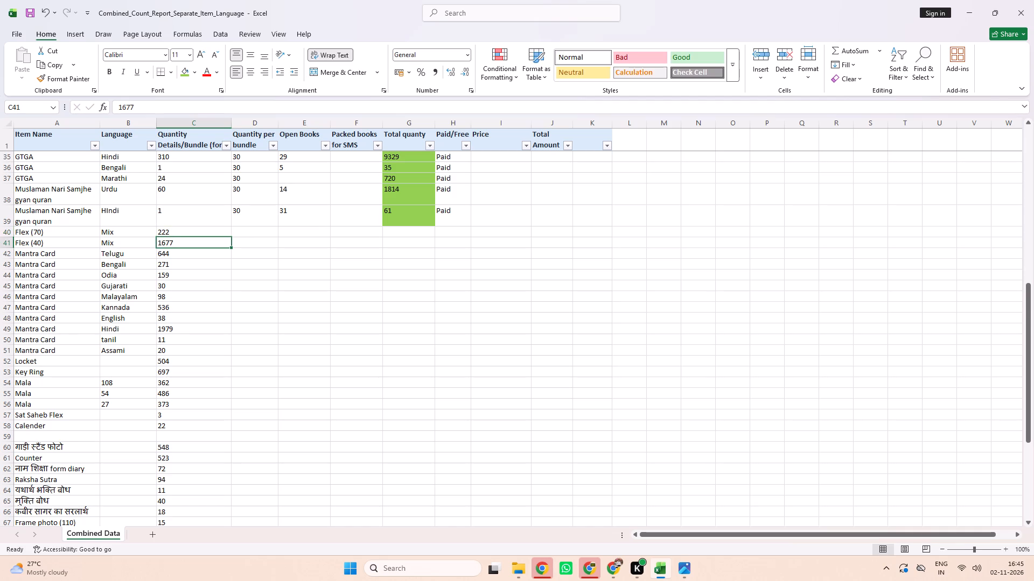
key("Up")
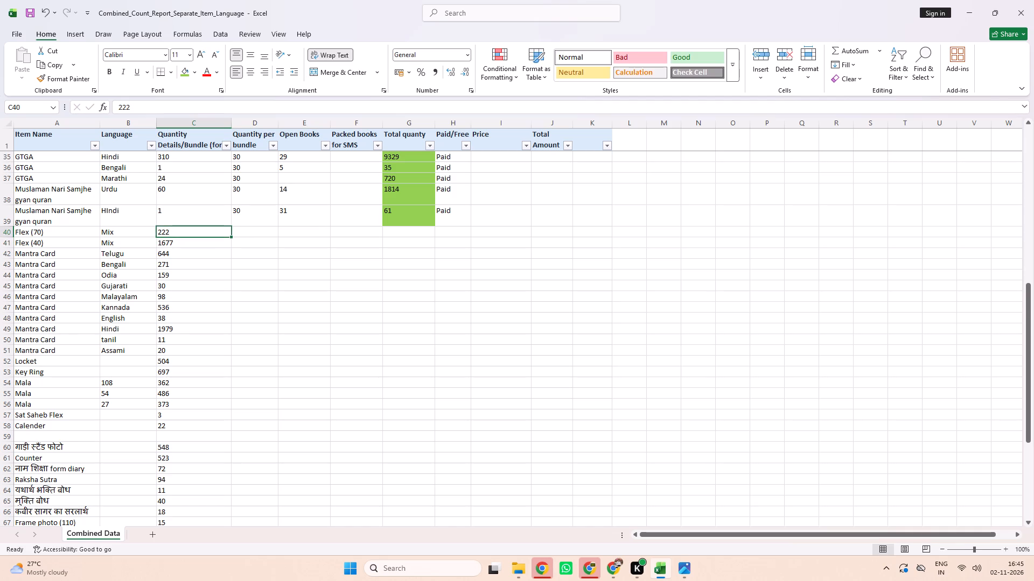
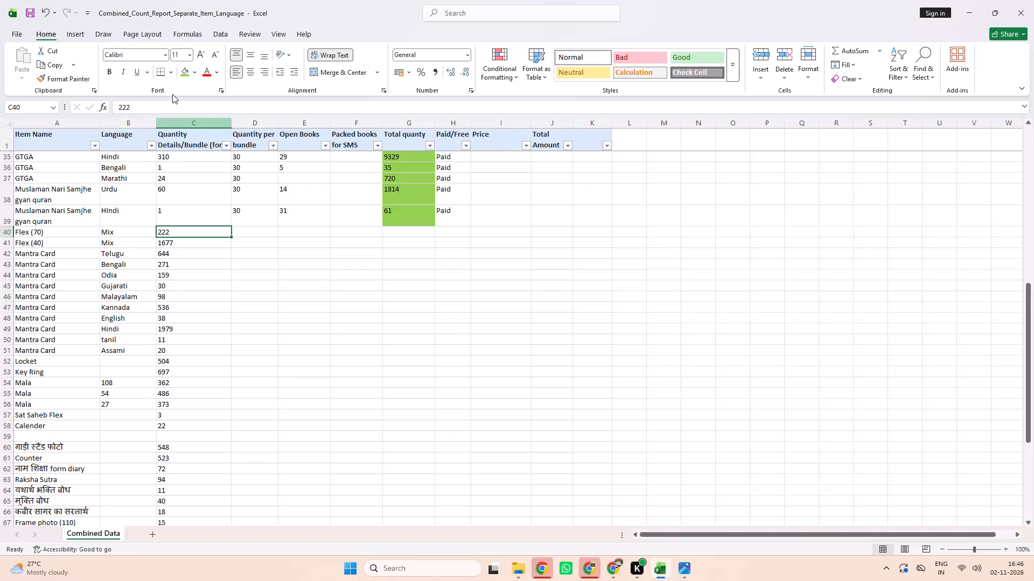
Fill the quantity cell of the Flex (70) Mix row (C40) with light green.
left_click(186, 69)
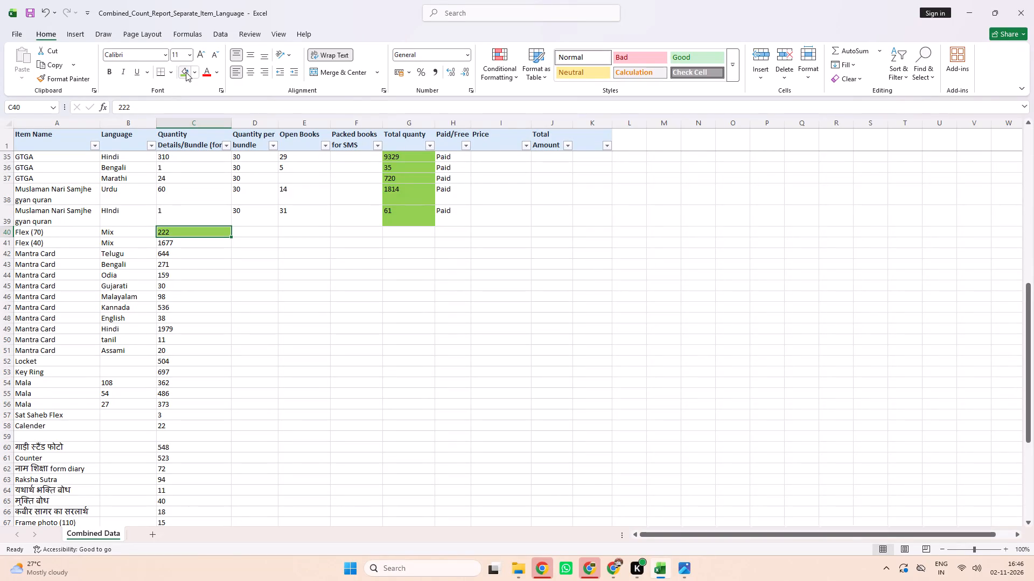
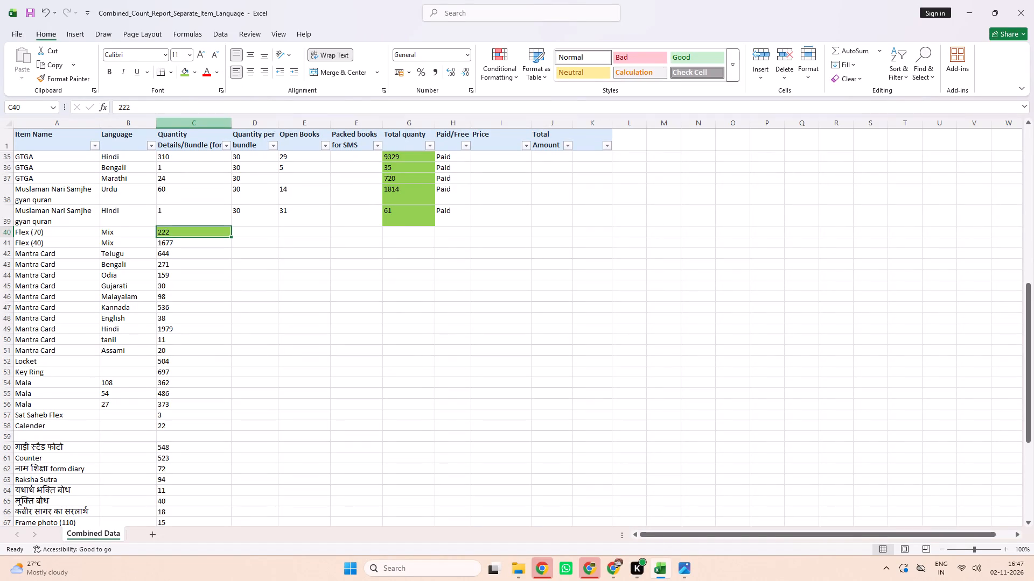
Fill the quantity cell of the Flex (40) Mix row (C41) with light green.
left_click(194, 242)
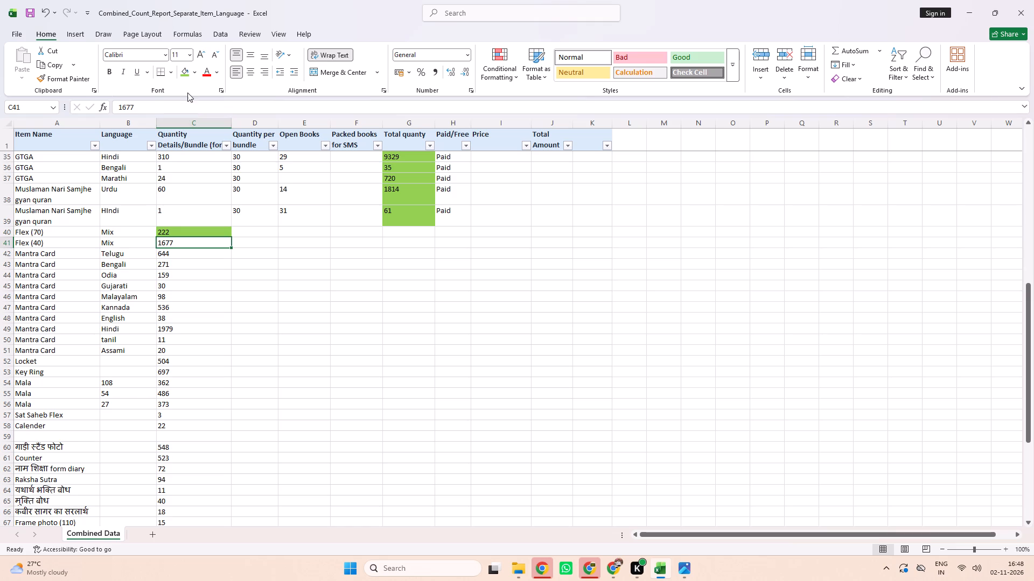
left_click(187, 75)
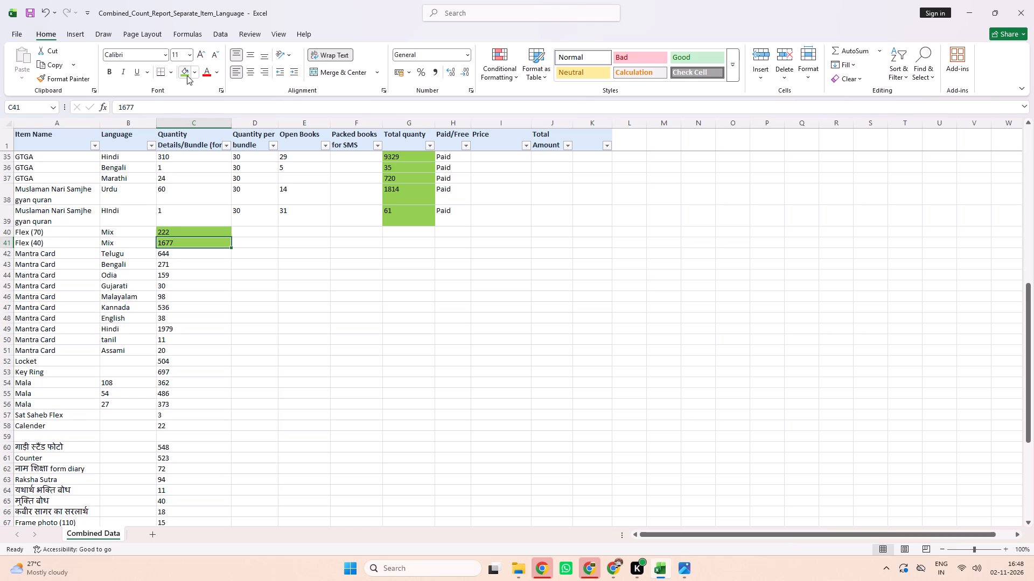
Mark the Flex (70) and Flex (40) rows as Paid in the Paid/Free column by copying down the value above.
key("Right")
key("Right")
key("Right")
key("Right")
key("Right")
key("Up")
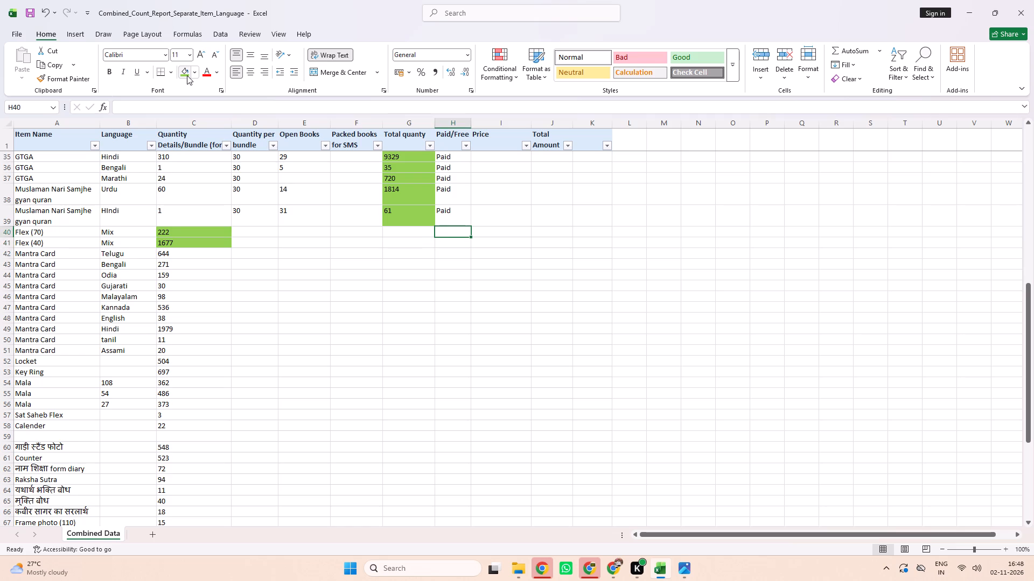
key("ctrl+d")
key("Down")
key("ctrl+d")
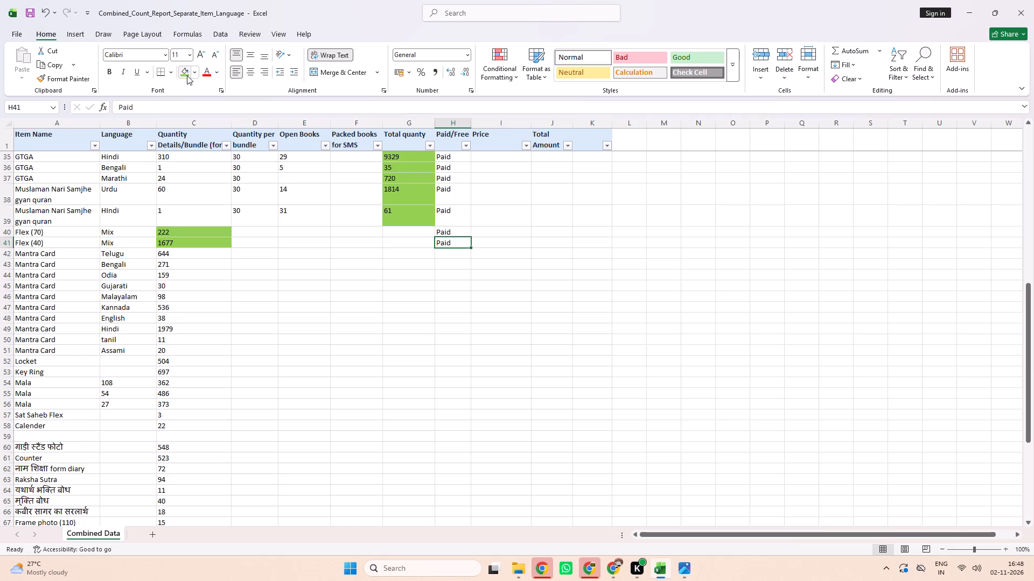
Enter Free in the Paid/Free column for all Mantra Card rows, from Telugu to Assami (H42:H51).
key("Down")
type("Free")
key("Return")
key("Up")
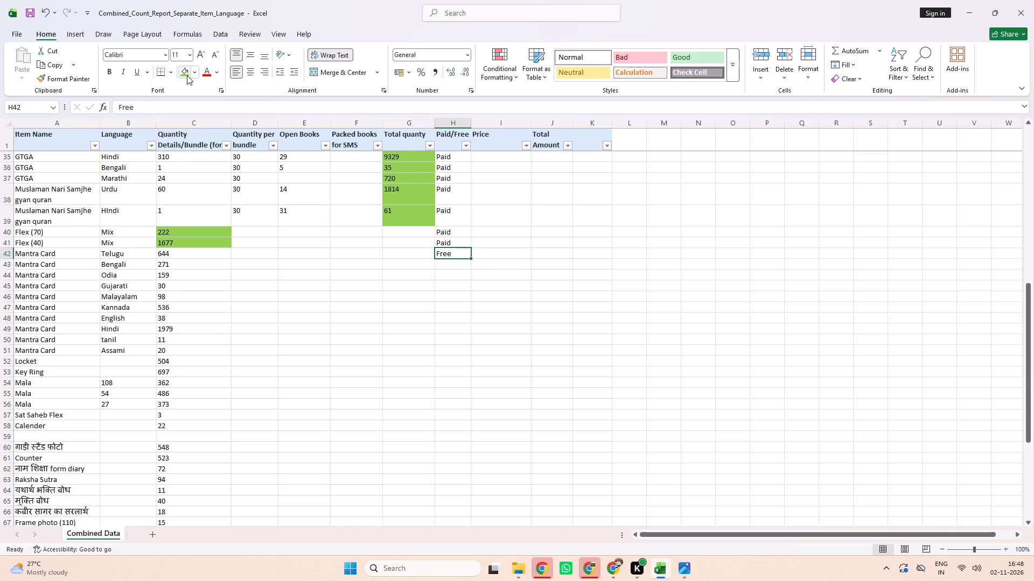
key("shift+Down")
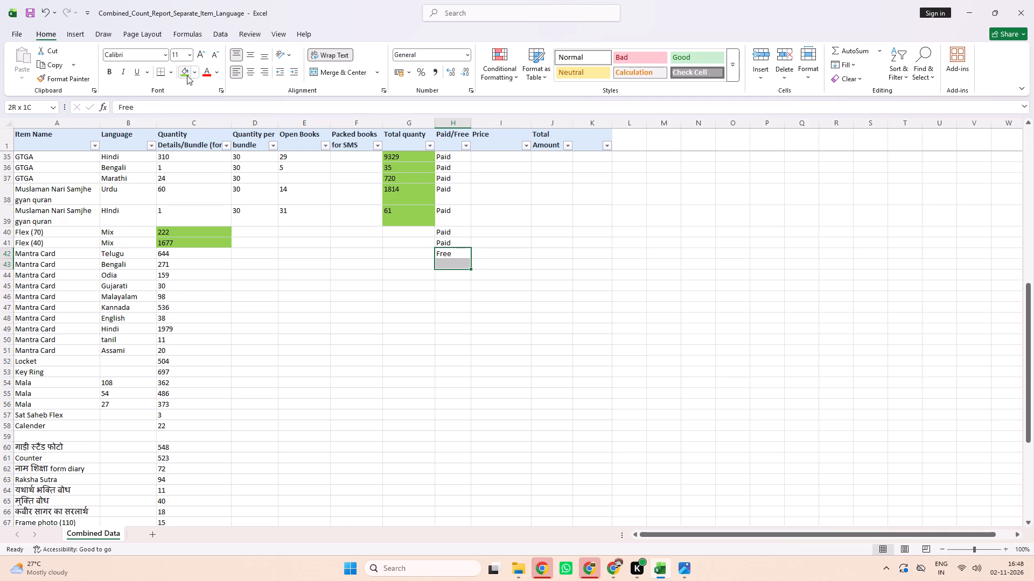
key("shift+Down")
key("shift+Down")
key("shift+Down")
key("shift+Down")
key("shift+Down")
key("shift+Down")
key("shift+Down")
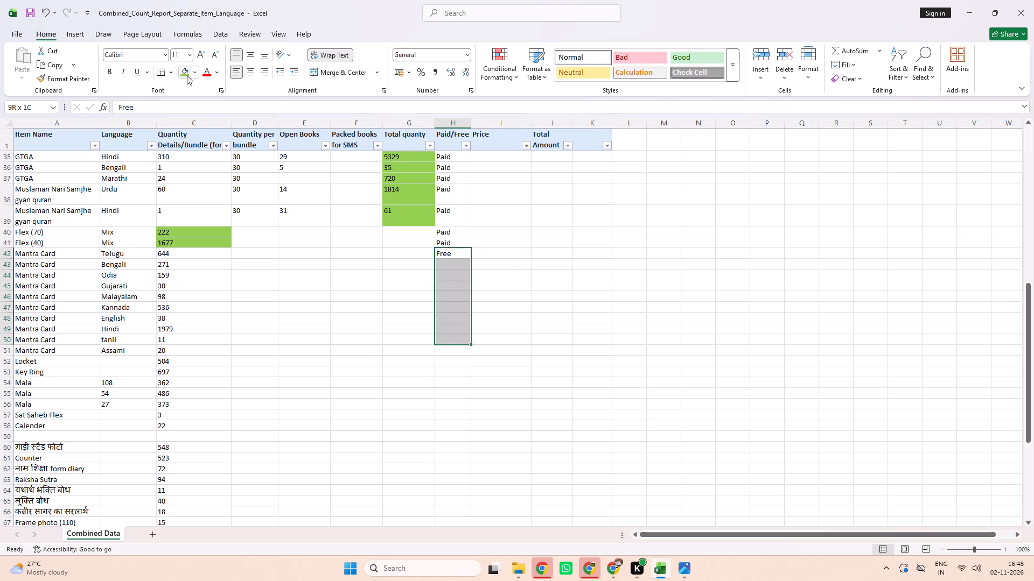
key("shift+Down")
key("ctrl+d")
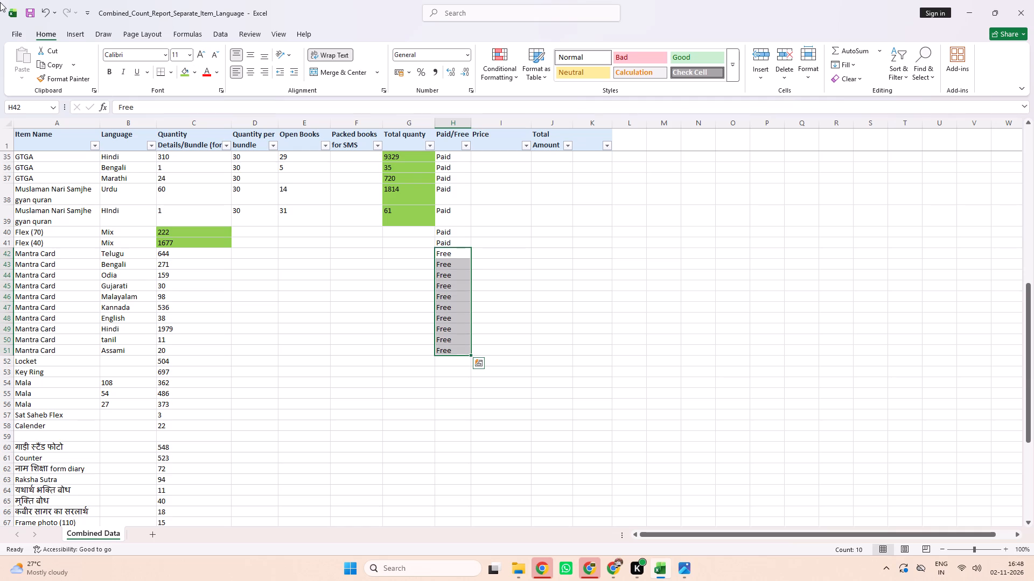
Fill the quantity cells of the Telugu, Bengali, Odia and Gujarati Mantra Card rows (C42:C45) with light green.
left_click(185, 277)
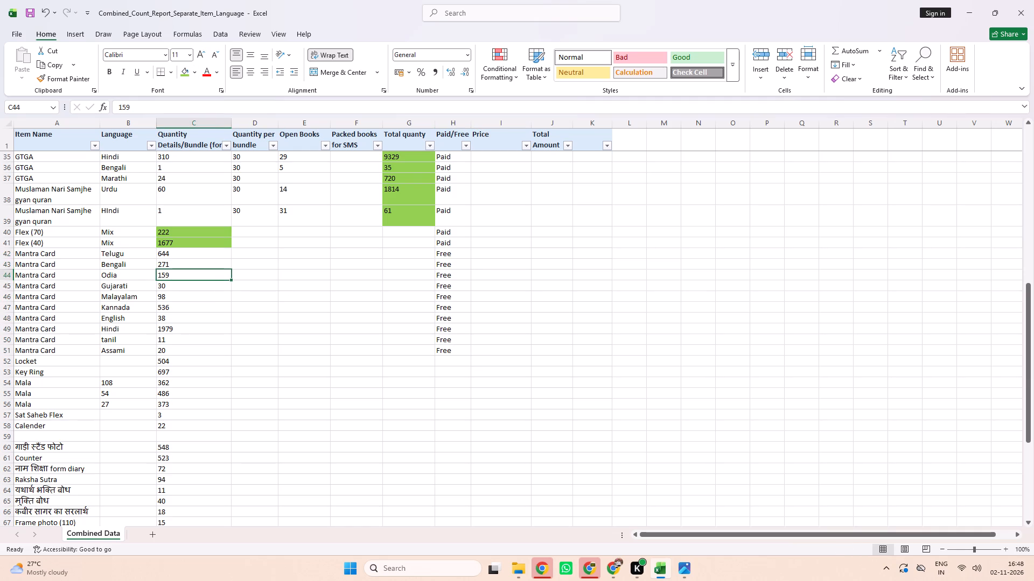
left_click_drag(172, 254, 177, 271)
left_click(186, 69)
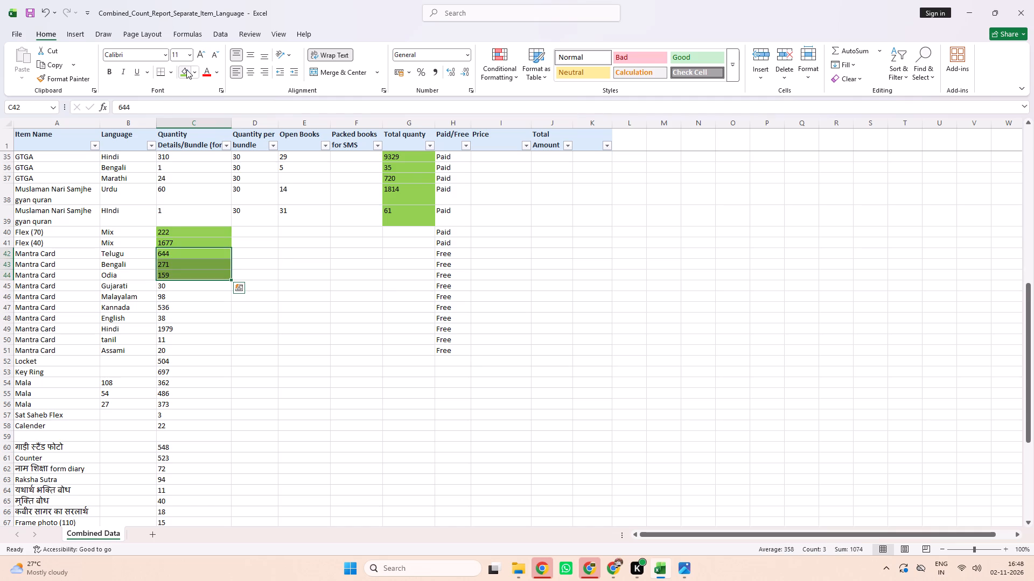
key("Down")
key("Down")
key("Down")
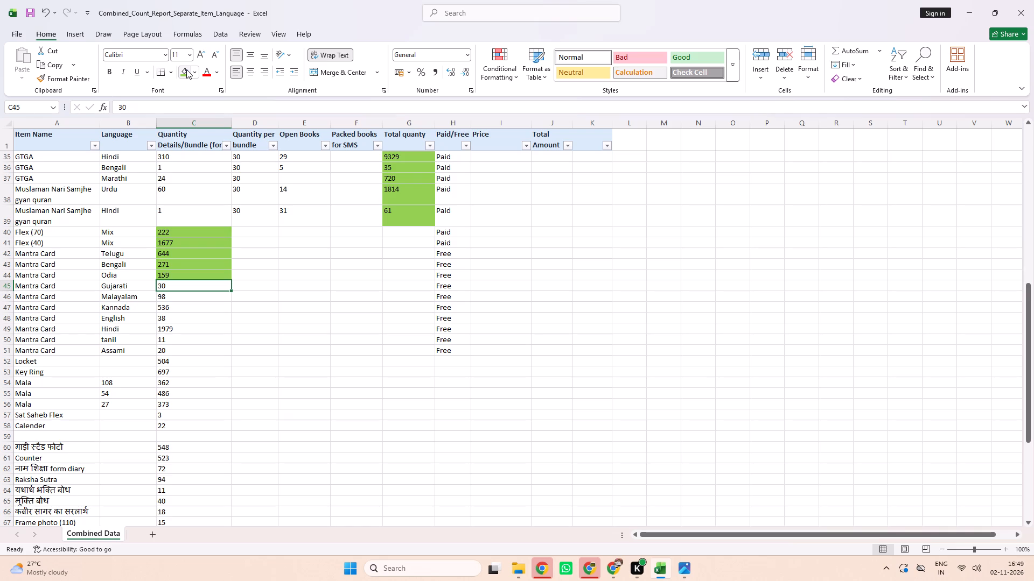
left_click(186, 69)
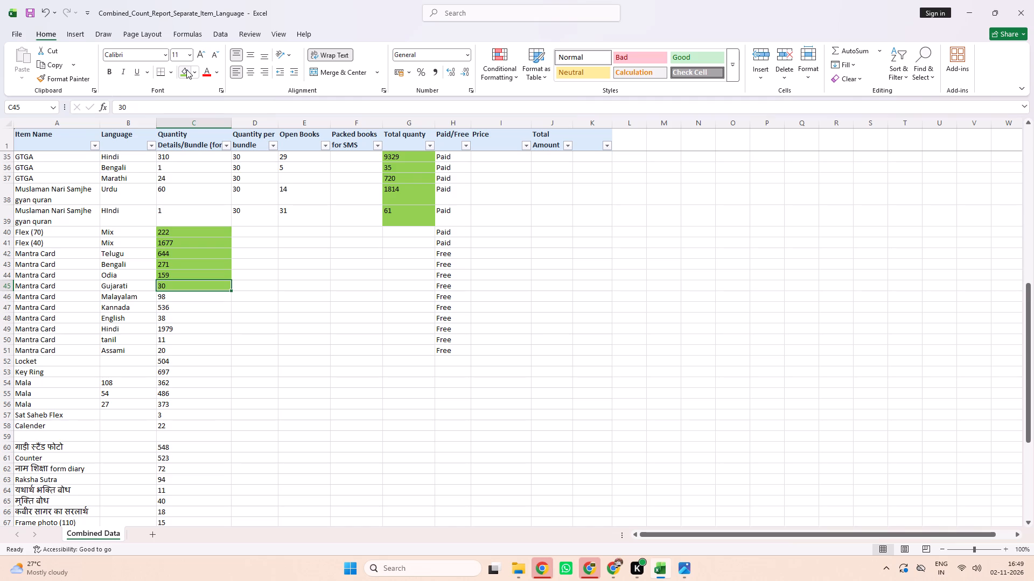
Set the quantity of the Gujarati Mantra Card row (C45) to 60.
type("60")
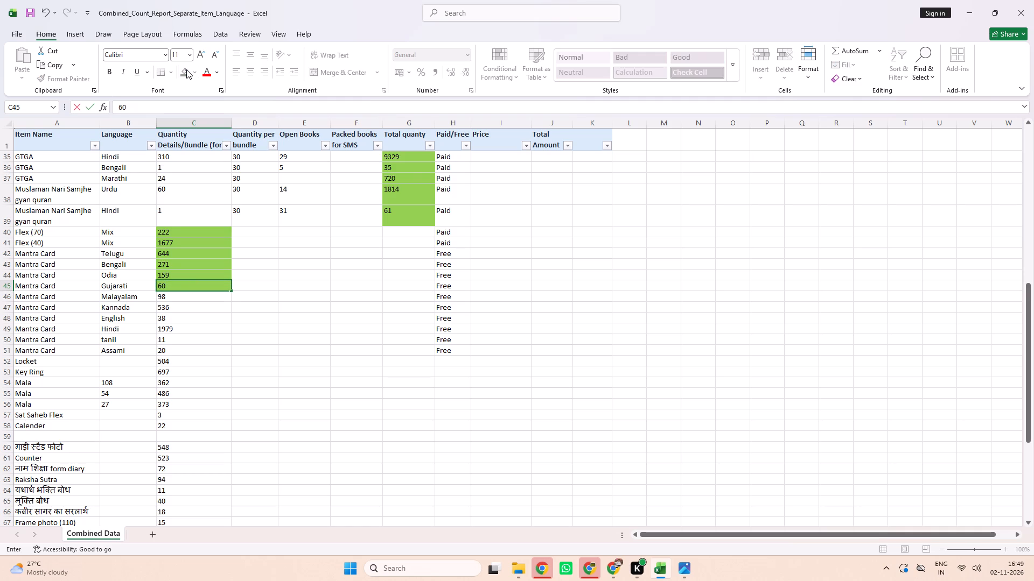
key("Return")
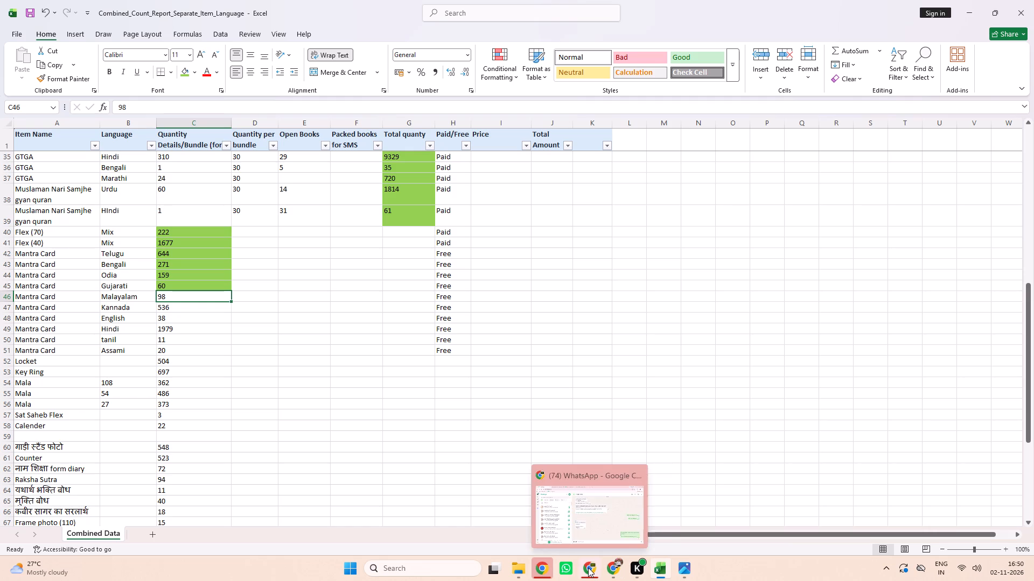
Find the handwritten Mantra Card list among the count sheet photos and compare it with the Mantra Card quantities in the spreadsheet.
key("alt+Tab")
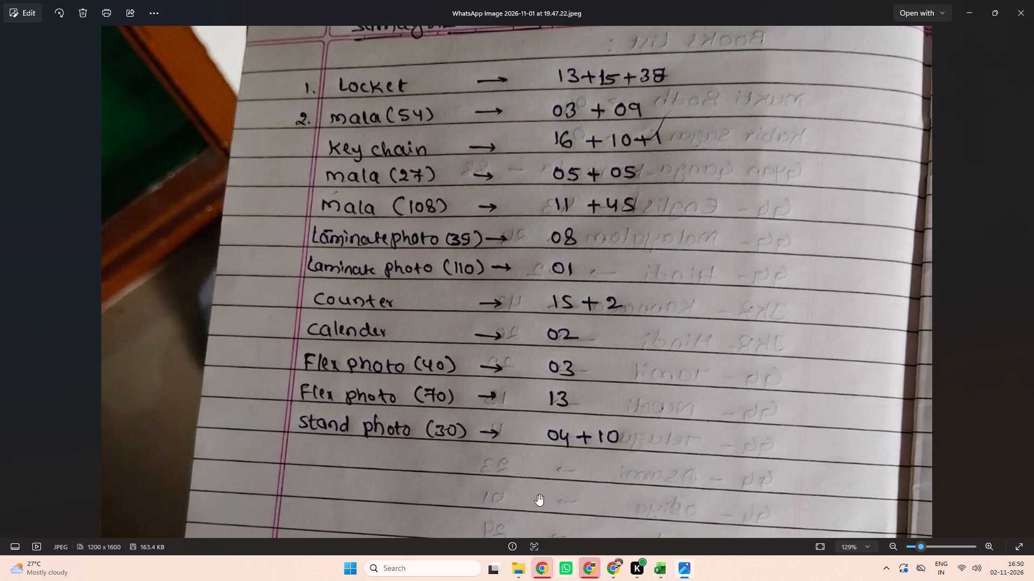
scroll(496, 378, "down", 1, "ctrl")
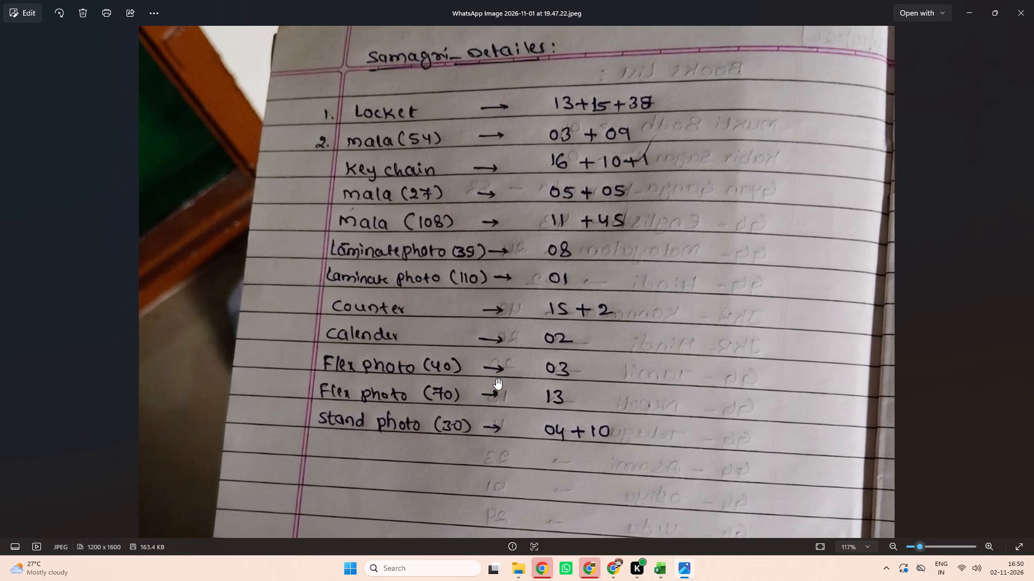
key("Right")
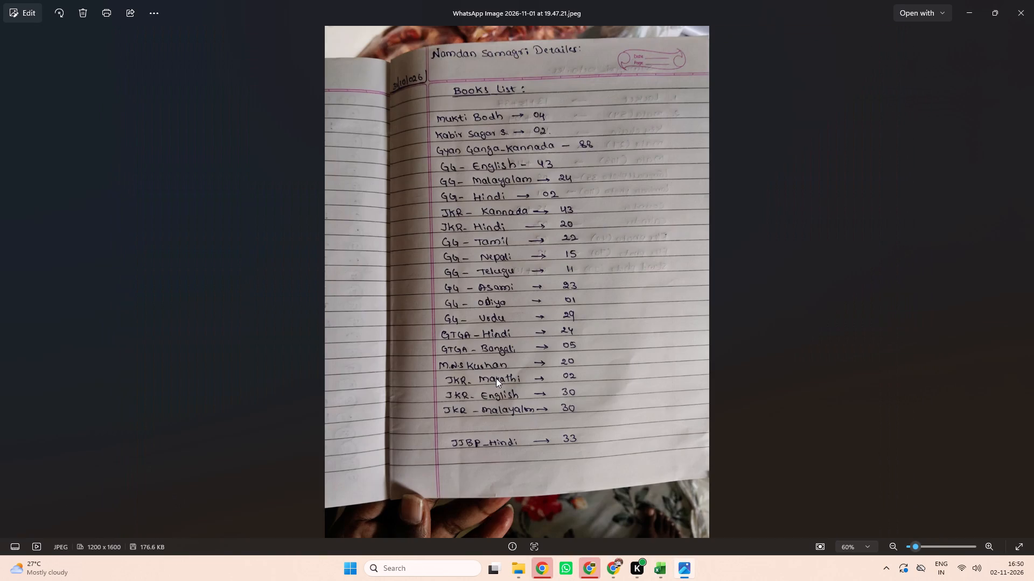
key("Left")
key("Left")
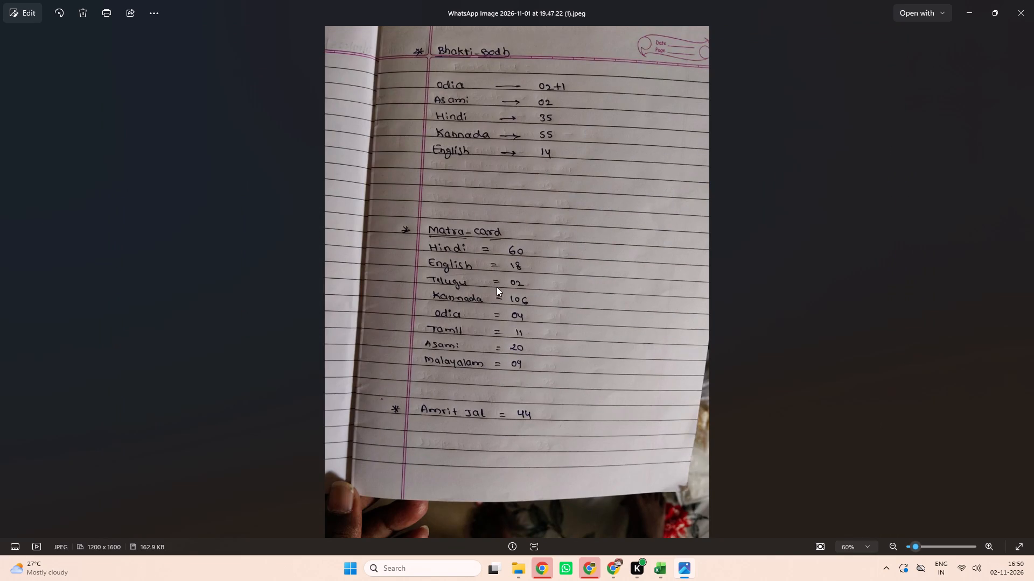
key("alt+Tab")
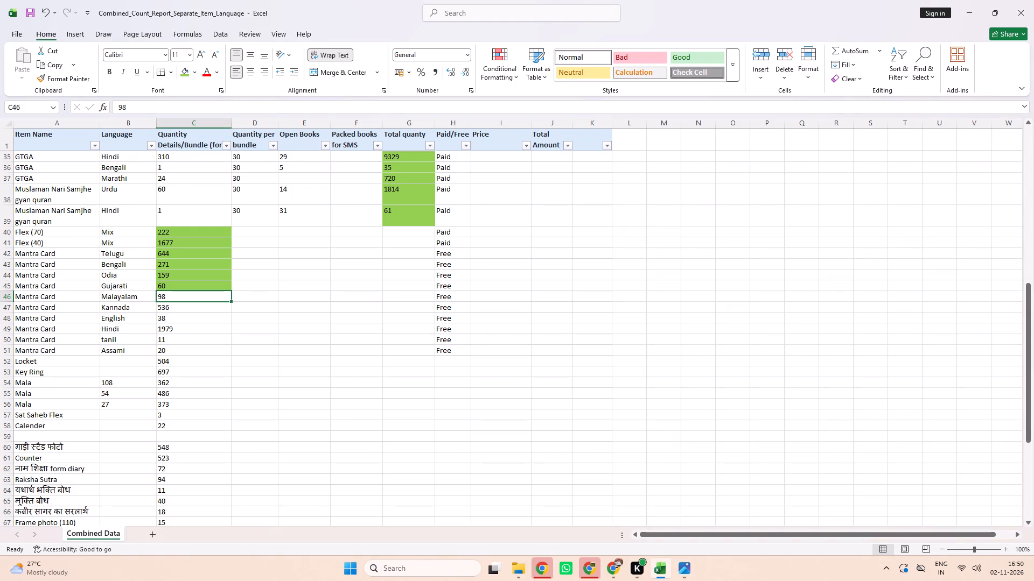
left_click(191, 253)
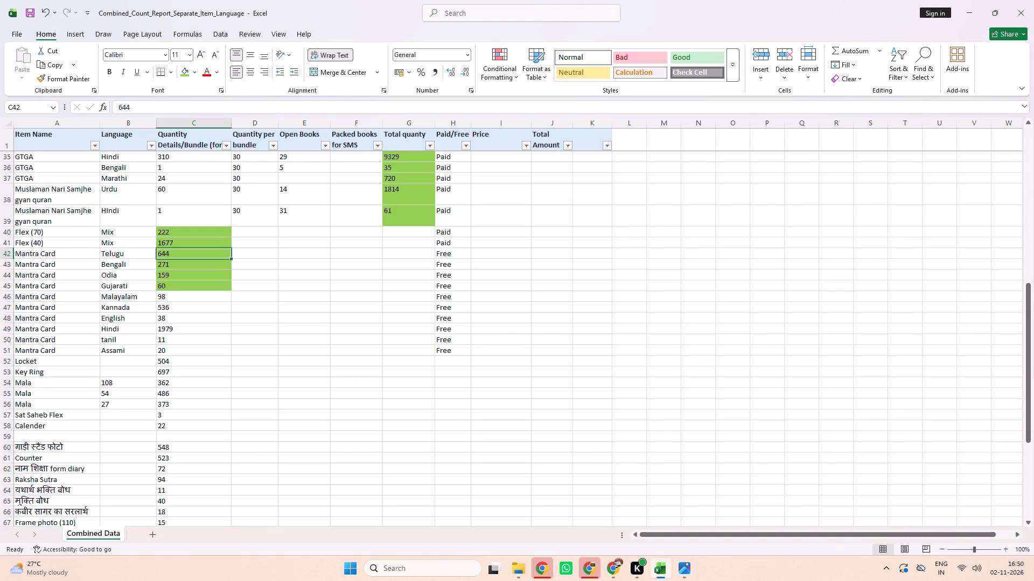
left_click(198, 266)
key("alt+Tab")
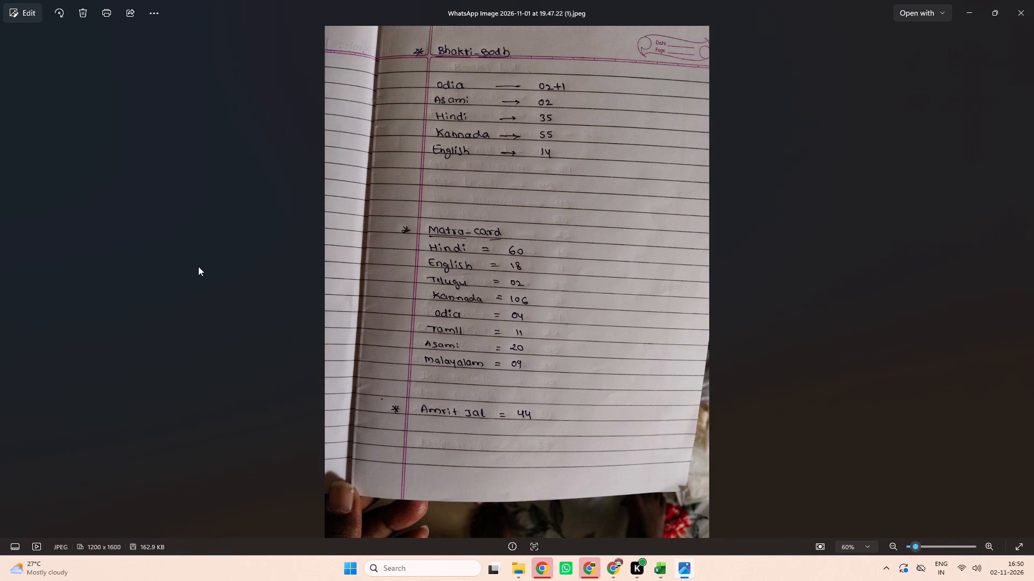
key("alt+Tab")
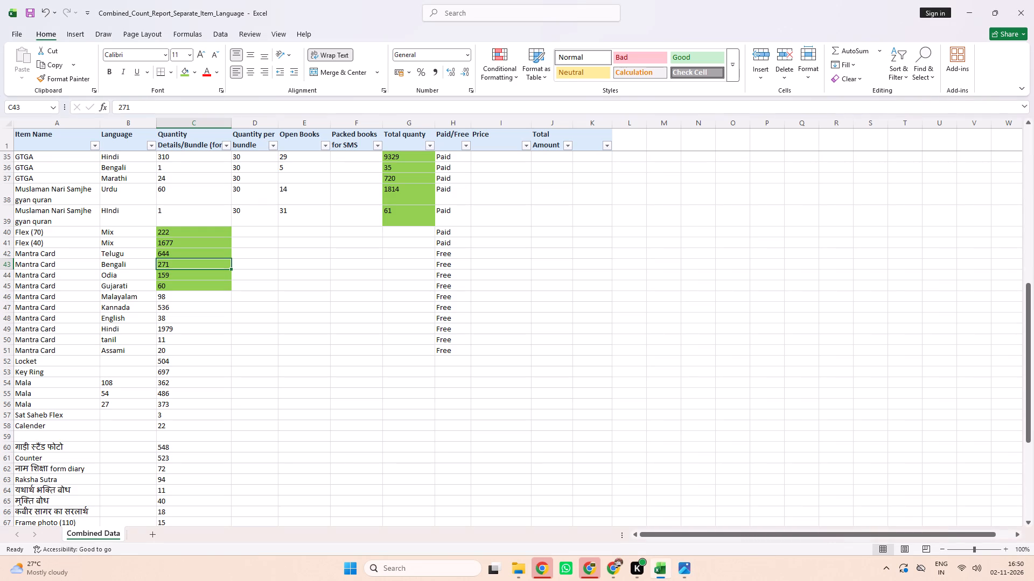
key("alt+Tab")
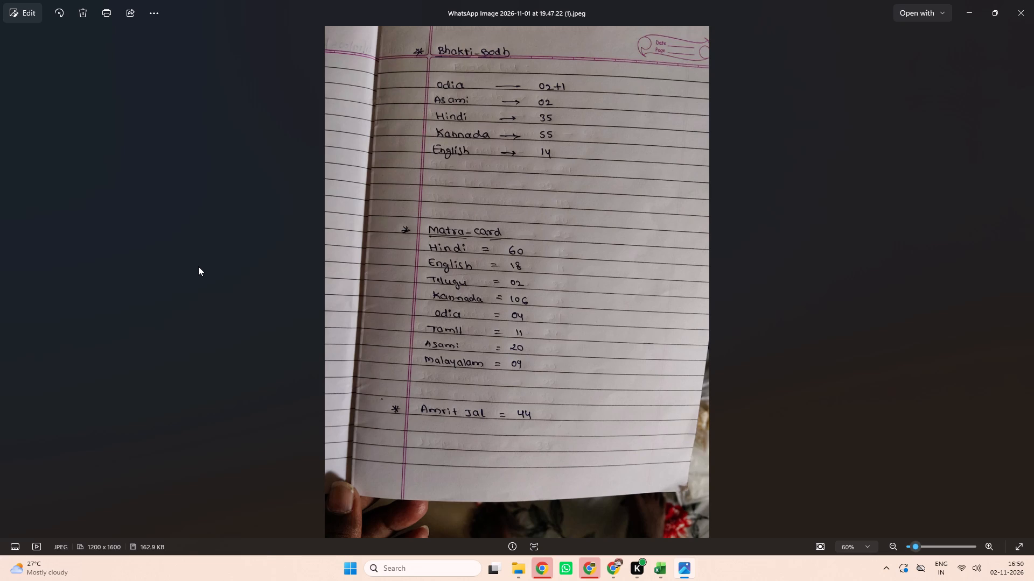
key("alt+Tab")
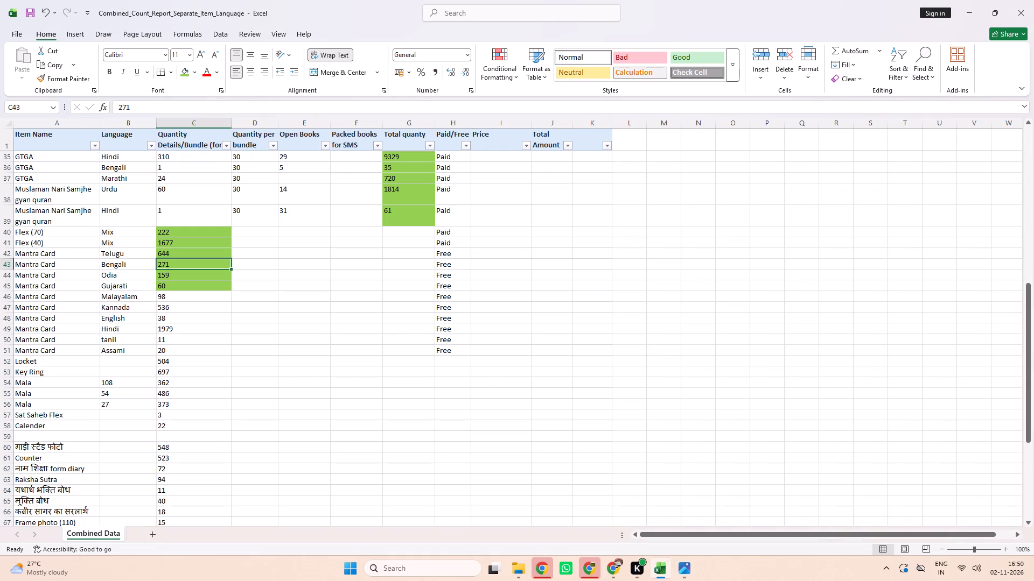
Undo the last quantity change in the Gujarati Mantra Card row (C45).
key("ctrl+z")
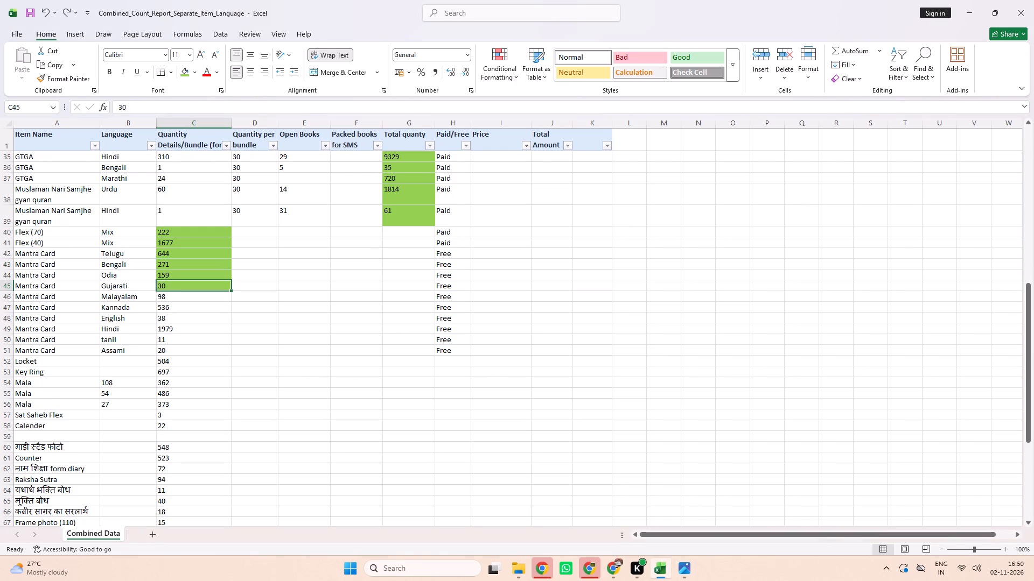
Check the Malayalam Mantra Card quantity (C46) against the handwritten count photo and fill its cell light green.
left_click(196, 306)
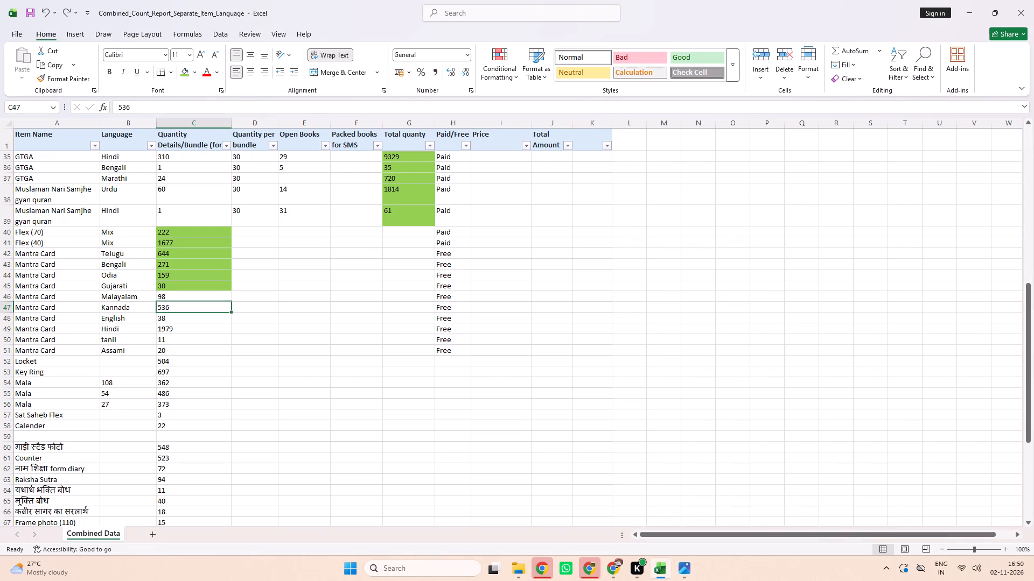
left_click(190, 296)
key("alt+Tab")
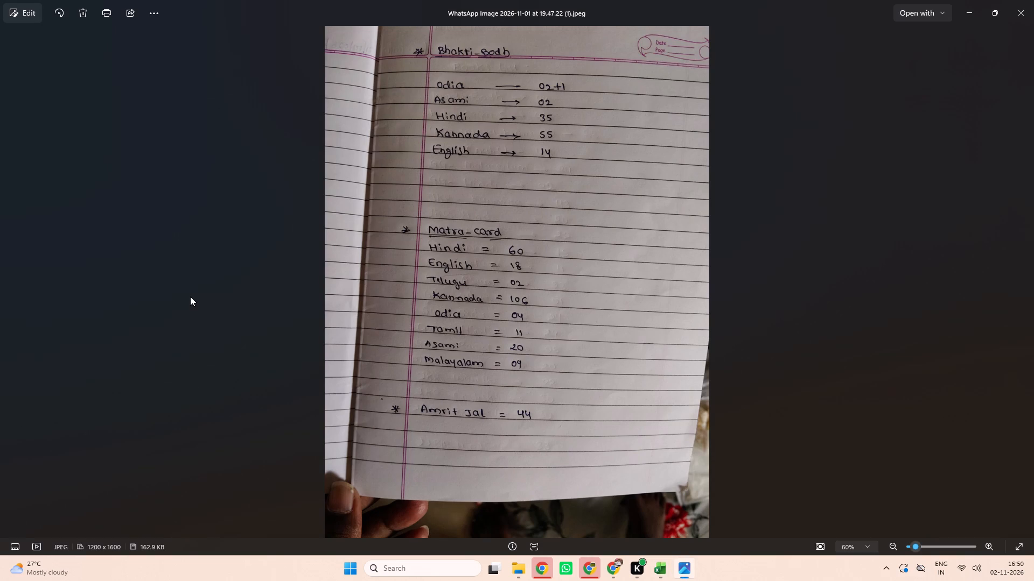
key("alt+Tab")
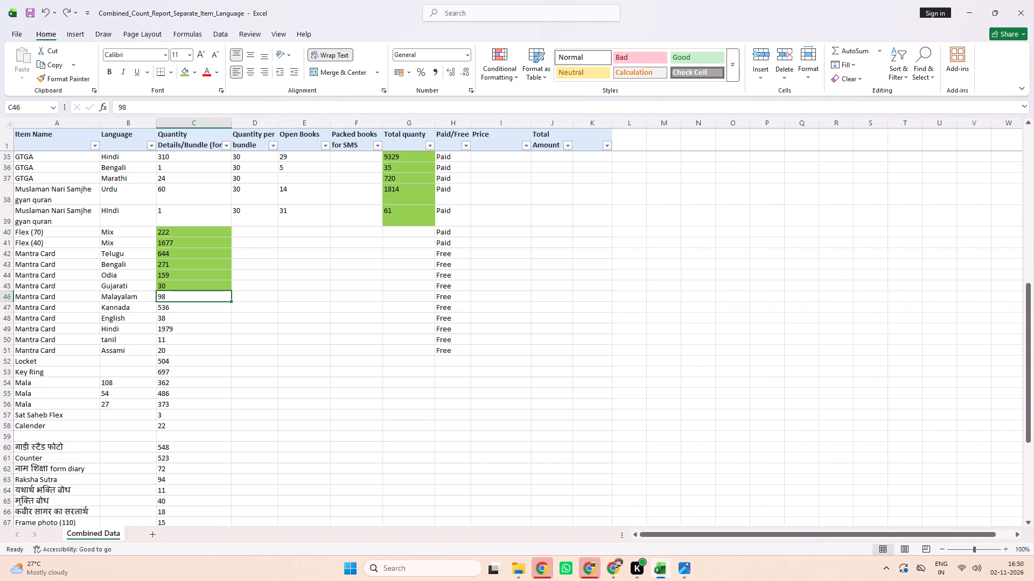
key("alt+Tab")
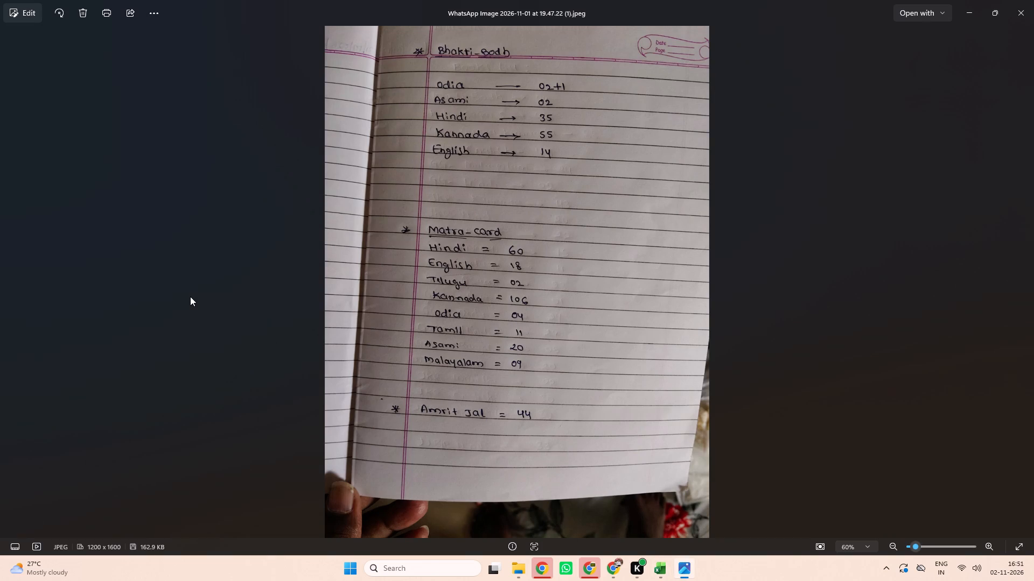
key("alt+Tab")
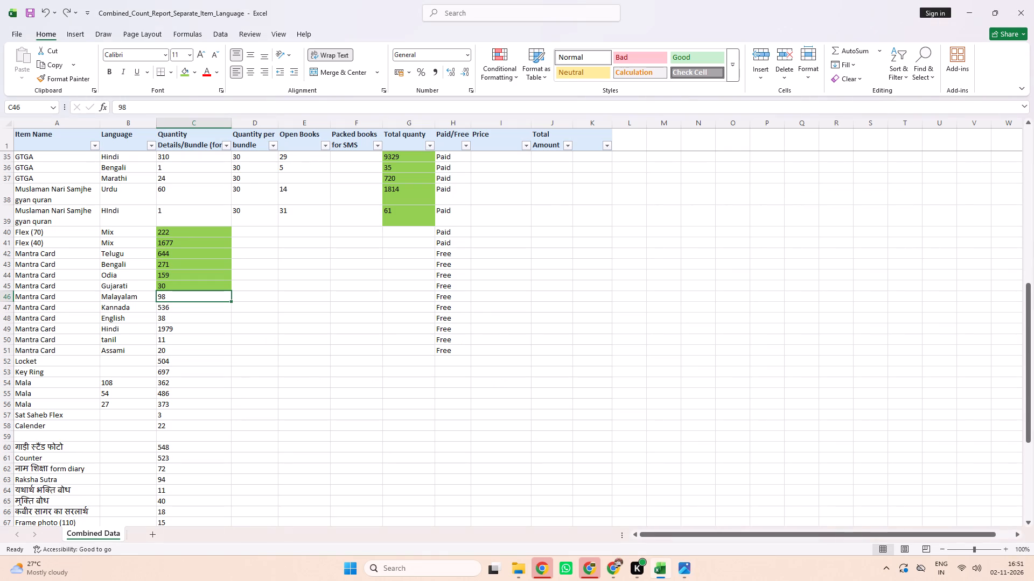
key("alt+Tab")
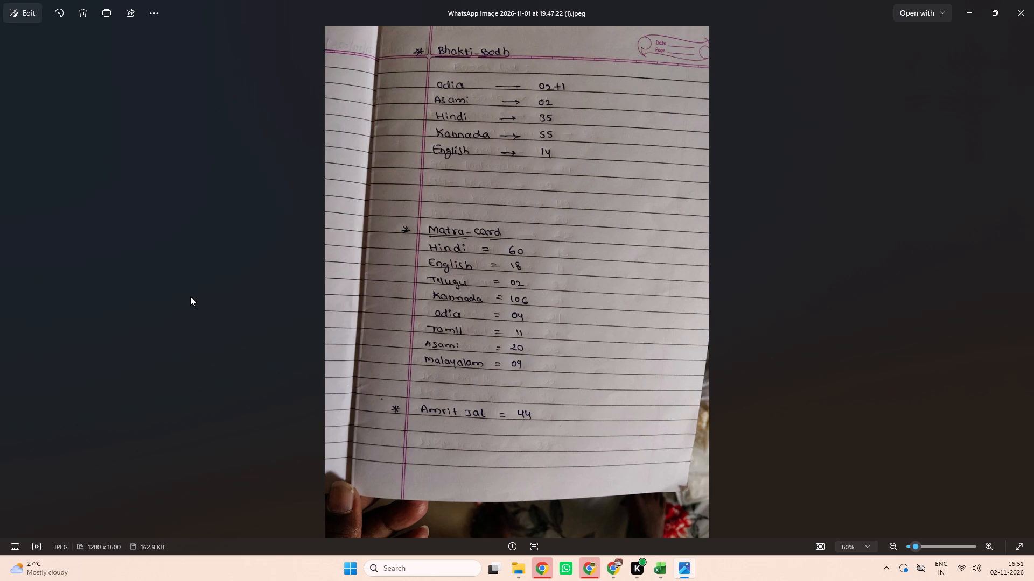
key("alt+Tab")
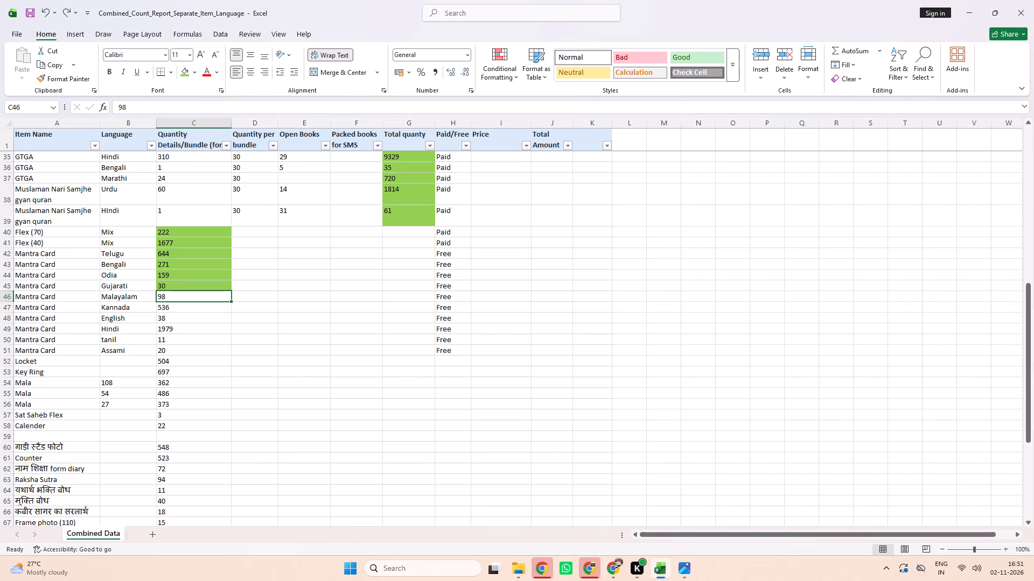
key("alt+Tab")
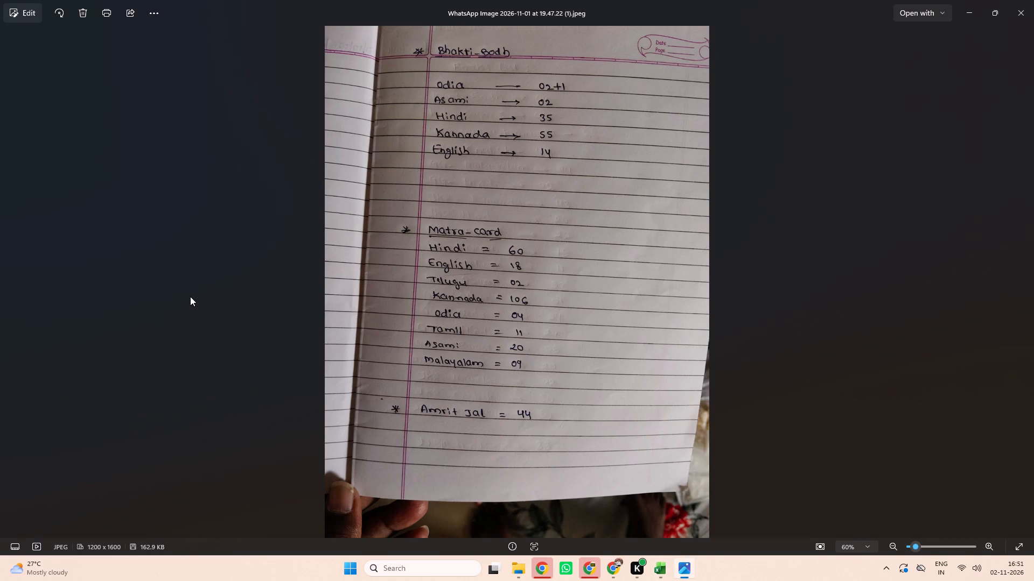
key("alt+Tab")
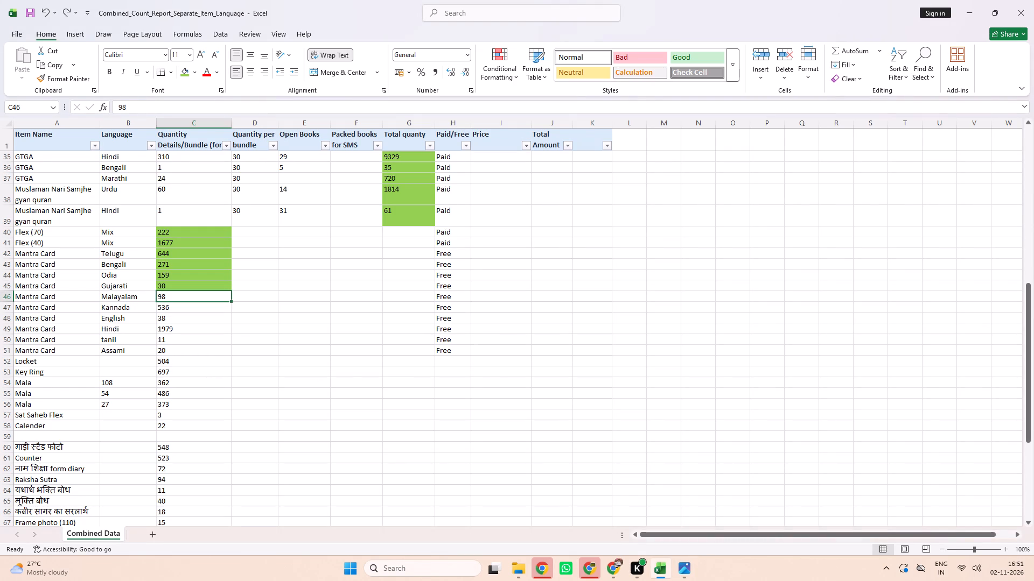
key("alt+Tab")
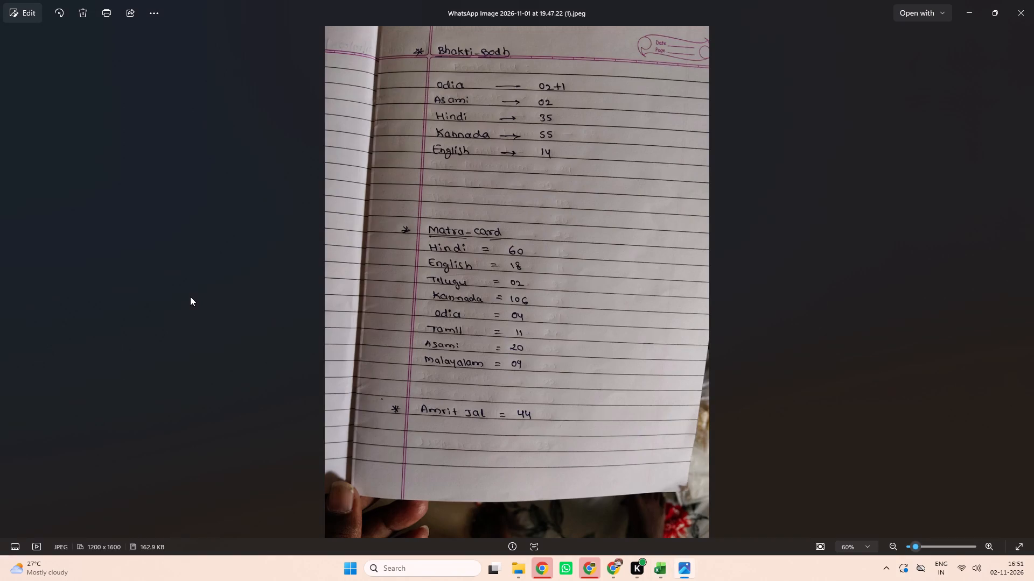
key("alt+Tab")
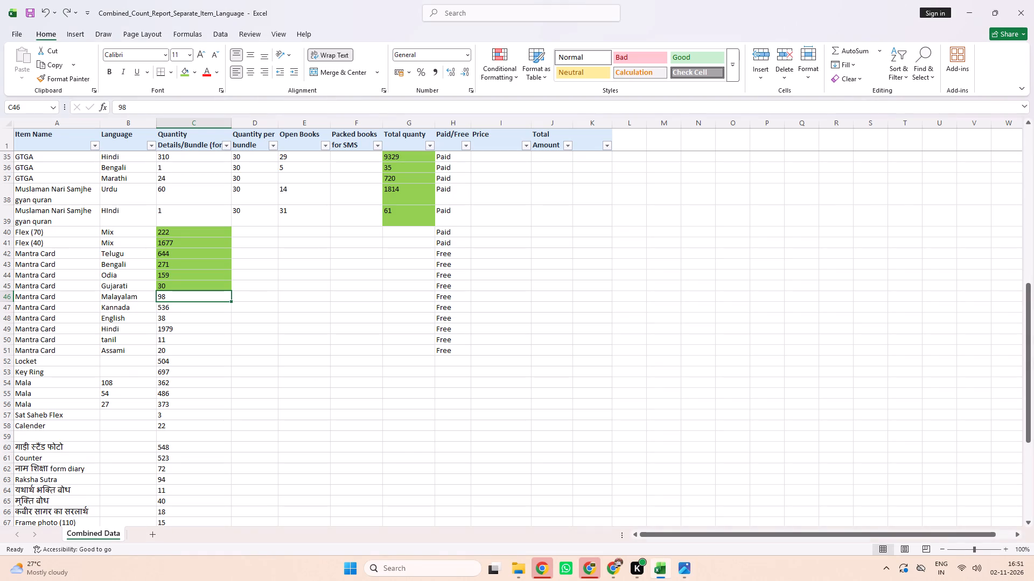
left_click(186, 73)
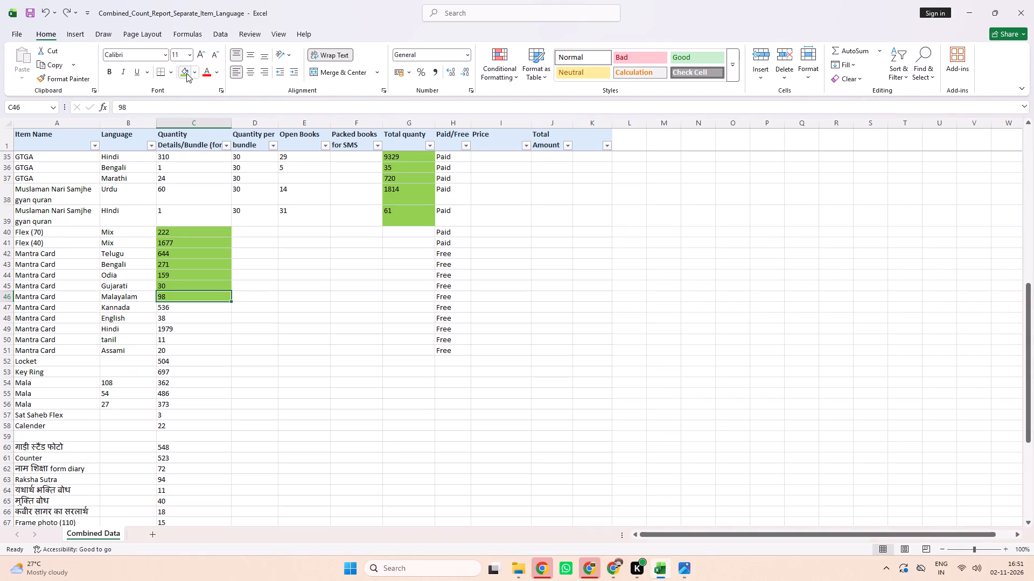
Check the Kannada Mantra Card quantity (C47) against the handwritten count photo and fill its cell light green.
key("alt+Tab")
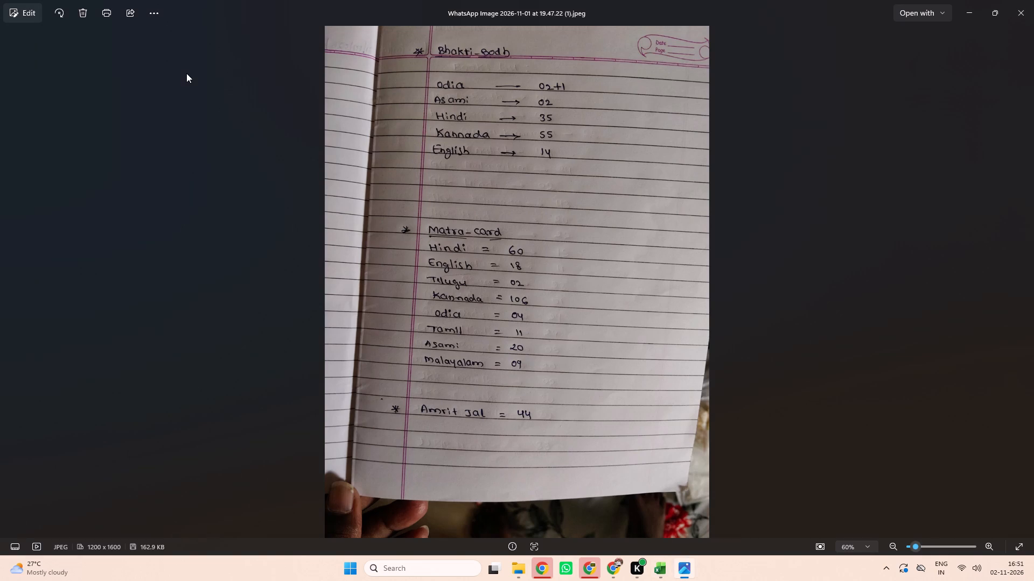
key("alt+Tab")
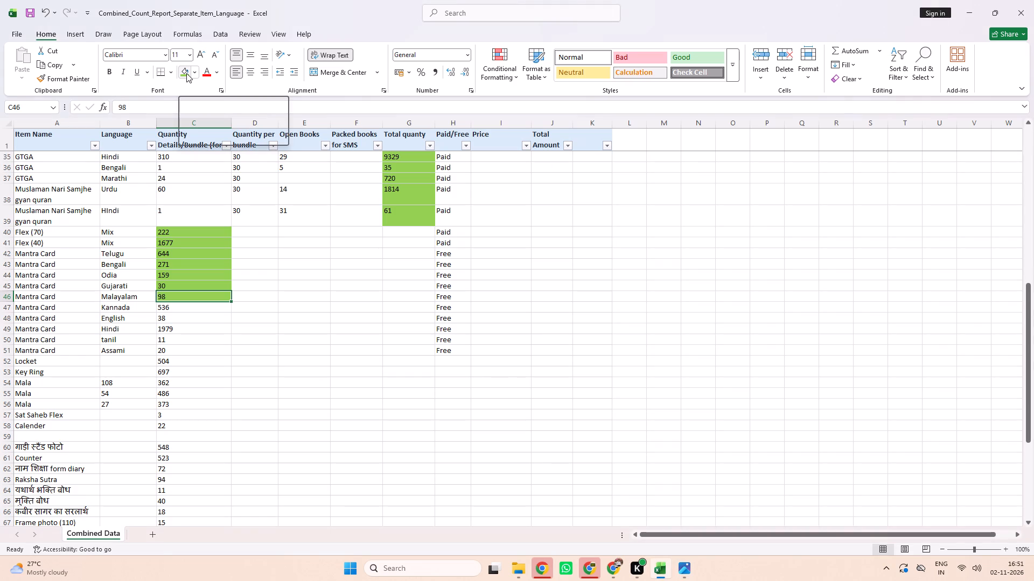
key("Down")
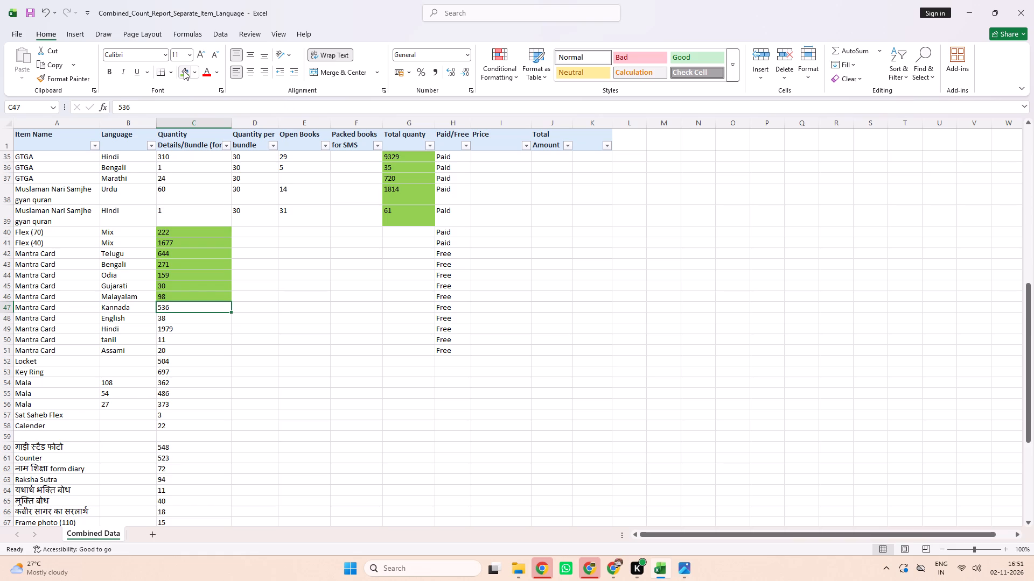
left_click(184, 70)
key("alt+Tab")
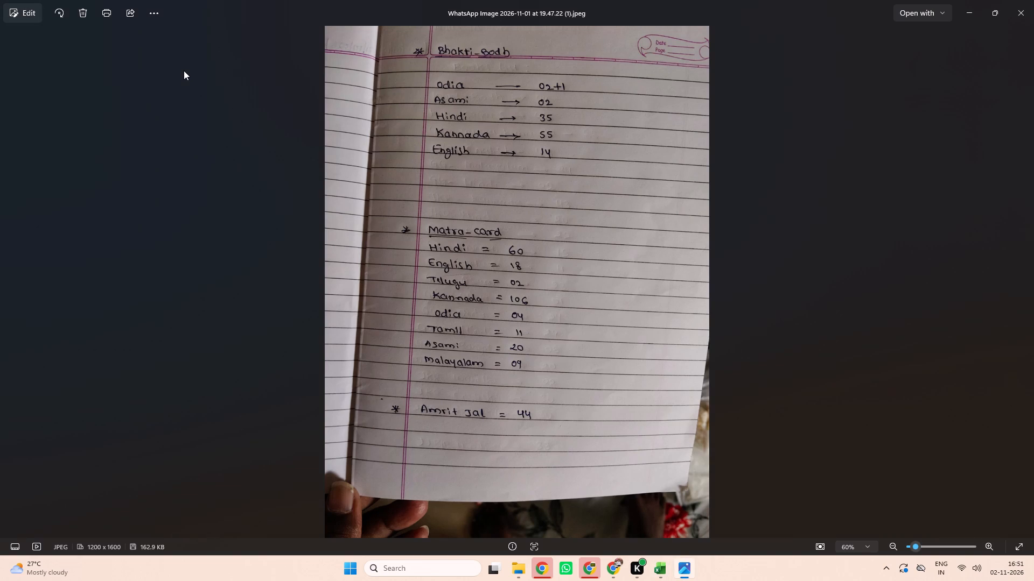
key("alt+Tab")
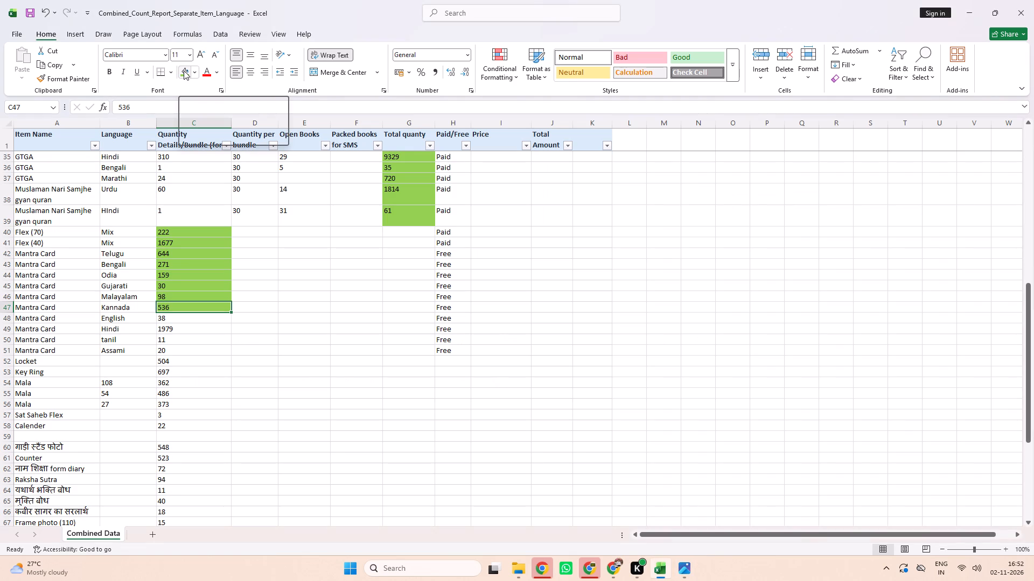
Check the English and Hindi Mantra Card quantities (C48:C49) against the handwritten count photo and fill their cells light green.
key("Down")
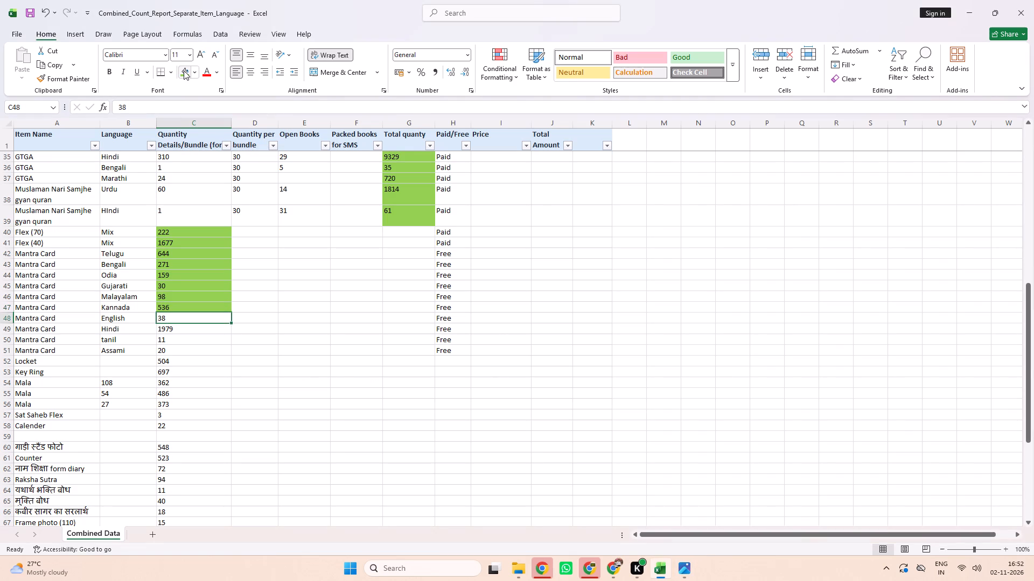
left_click(184, 70)
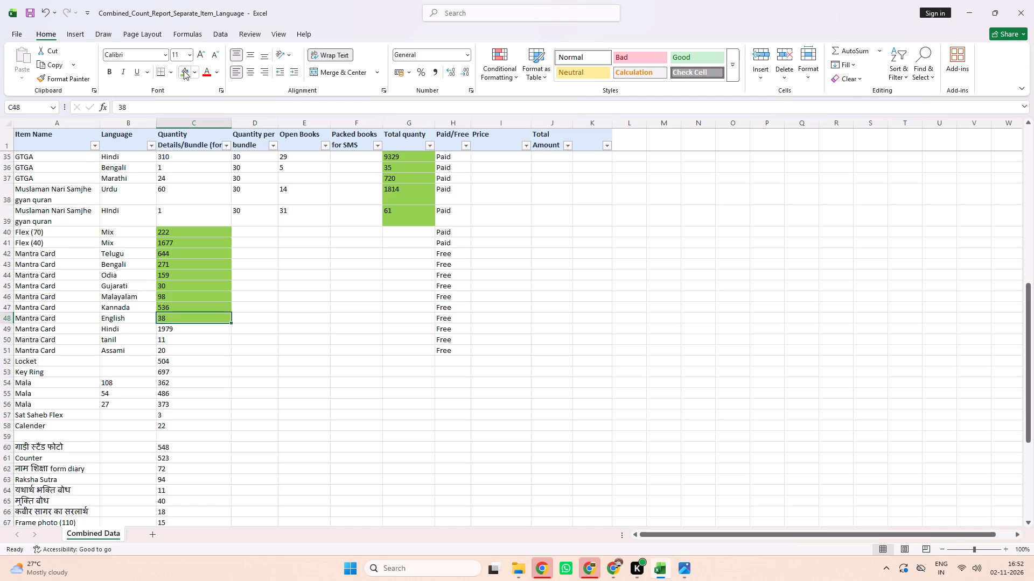
key("Down")
key("alt+Tab")
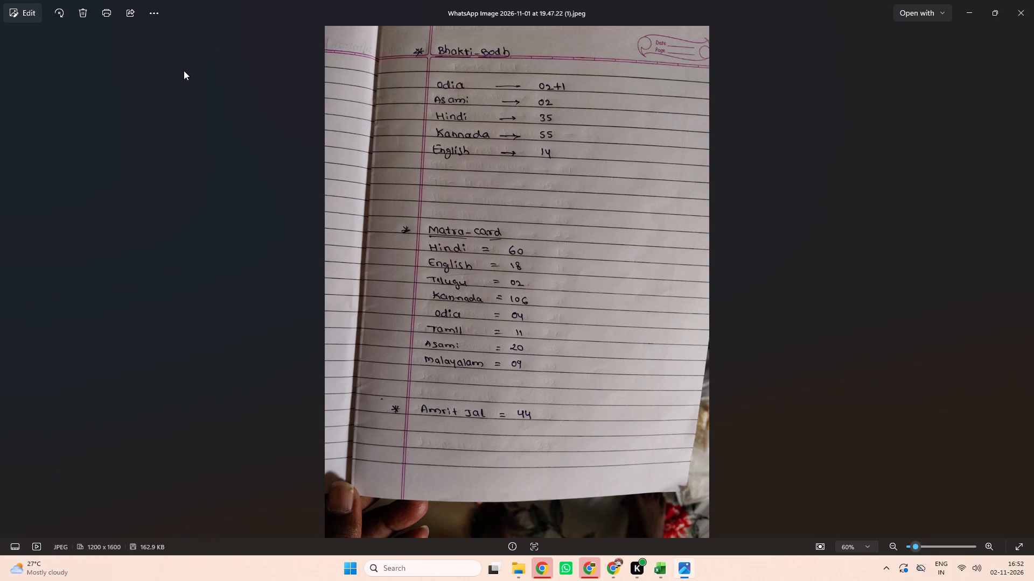
key("alt+Tab")
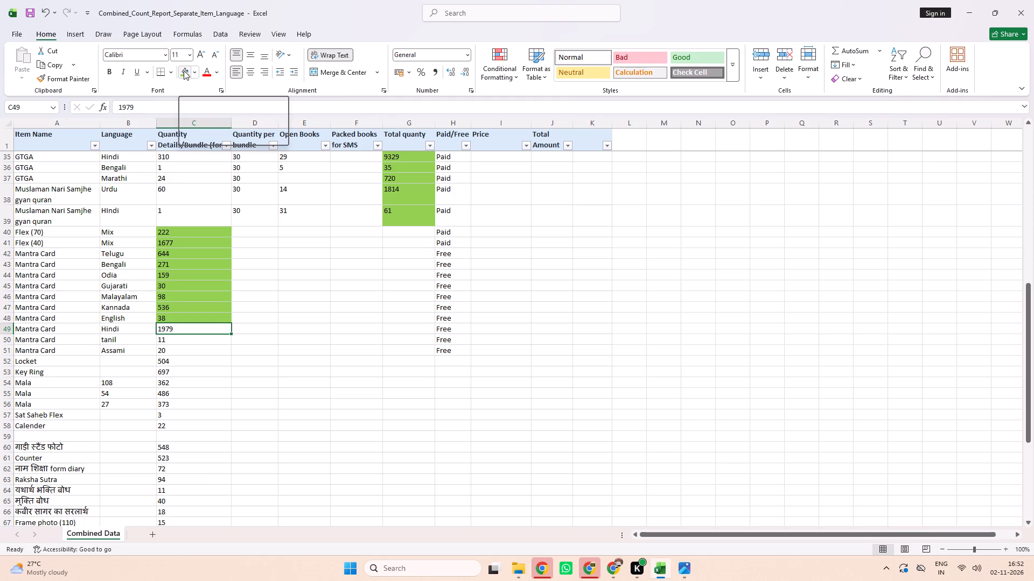
left_click(184, 70)
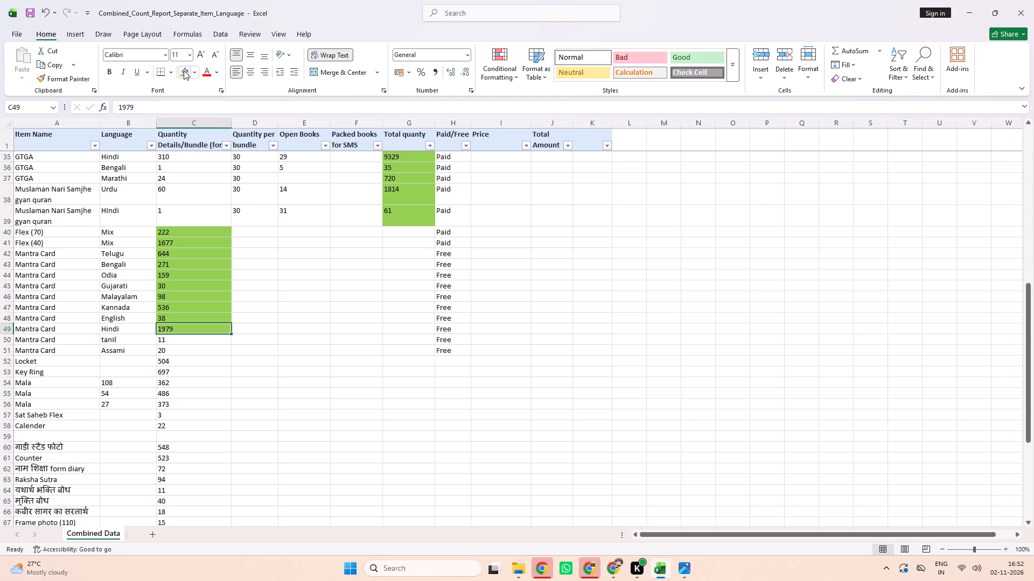
Check Mantra Card row 50 against the count photo, correct its language to Tamil, and fill its quantity cell (C50) light green.
key("Down")
key("alt+Tab")
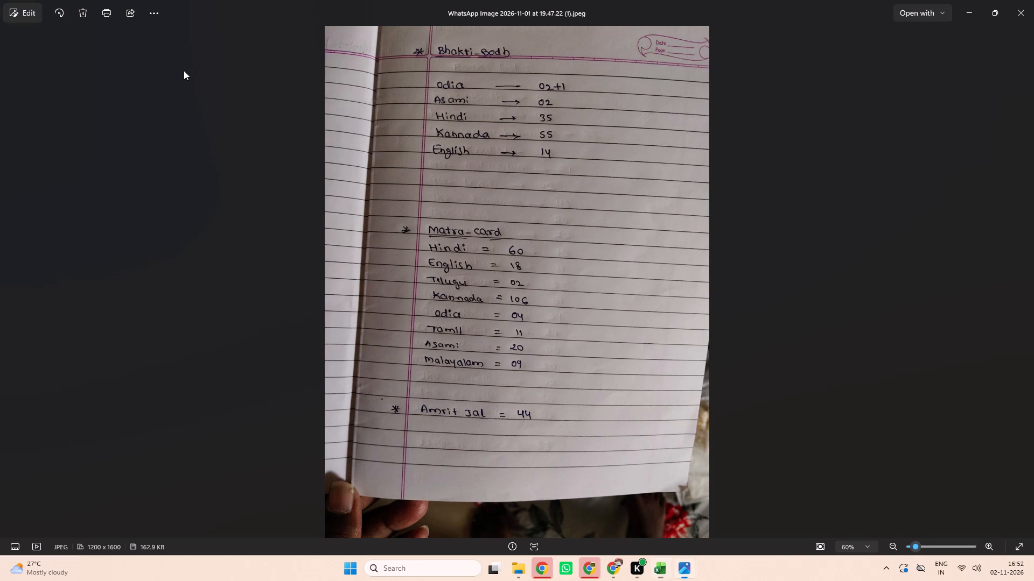
key("alt+Tab")
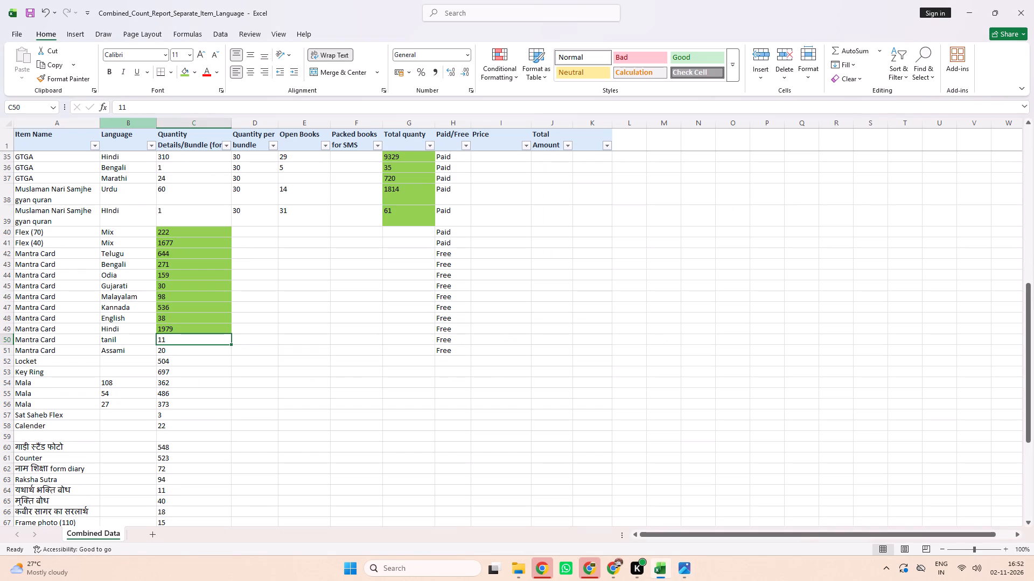
double_click(116, 338)
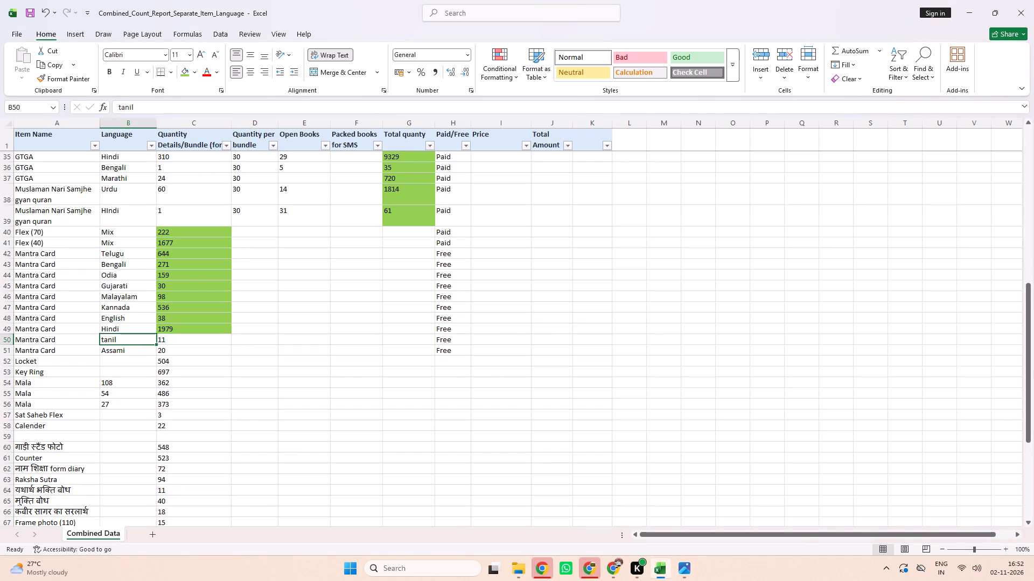
type("Tamil")
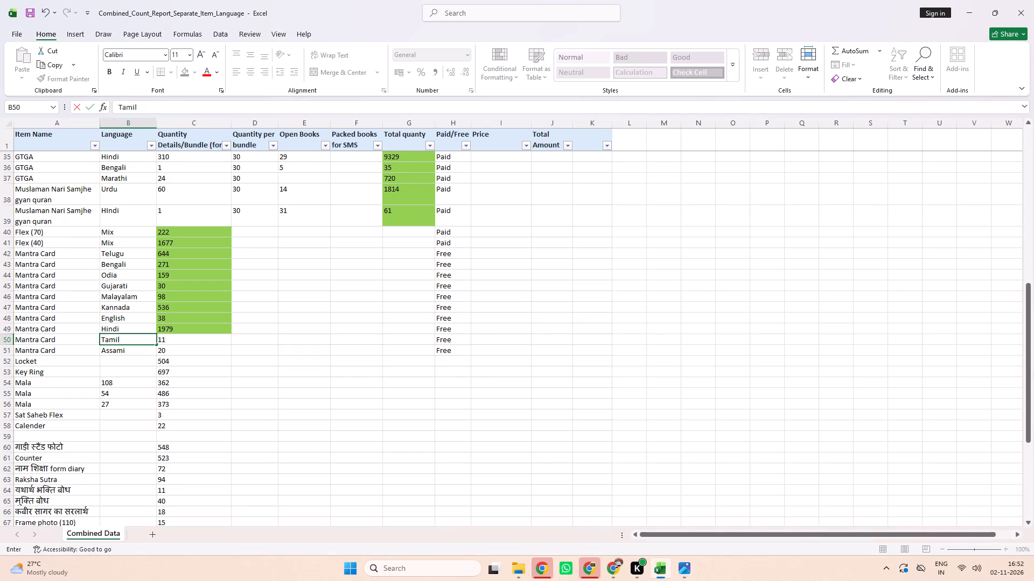
left_click(167, 342)
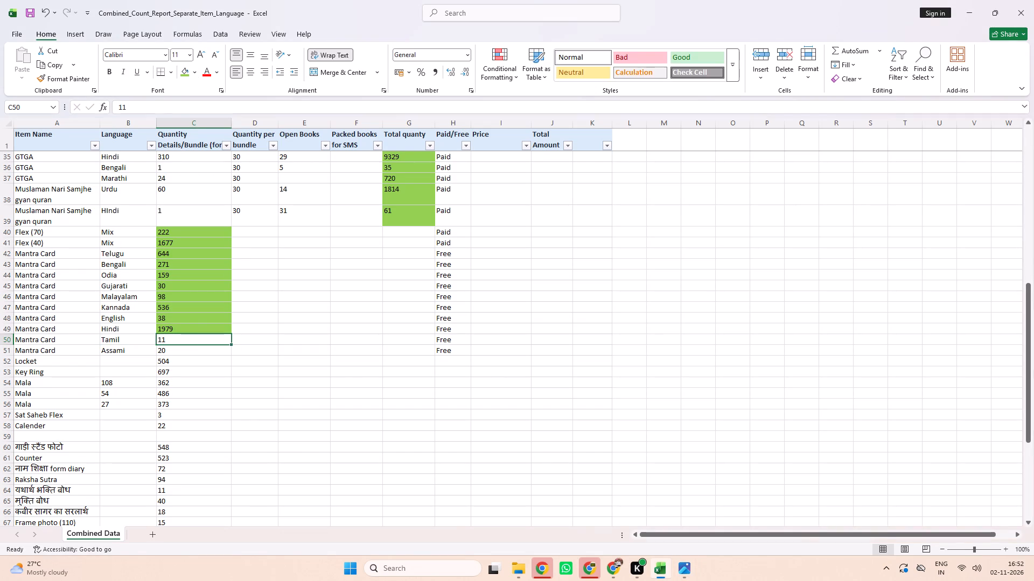
left_click(183, 71)
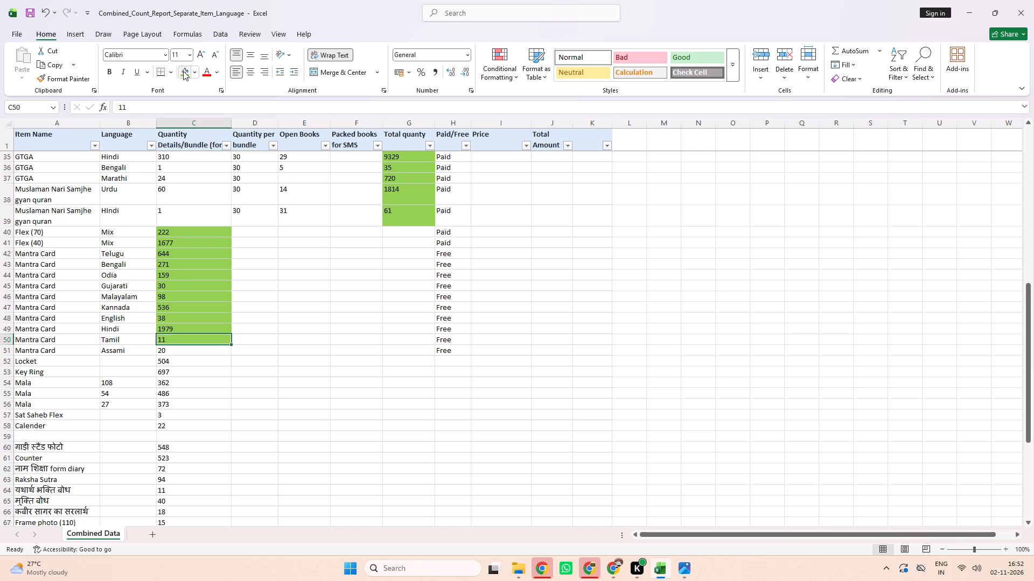
Check the Assami Mantra Card quantity (C51) against the handwritten count photo and fill its cell light green.
key("Down")
key("alt+Tab")
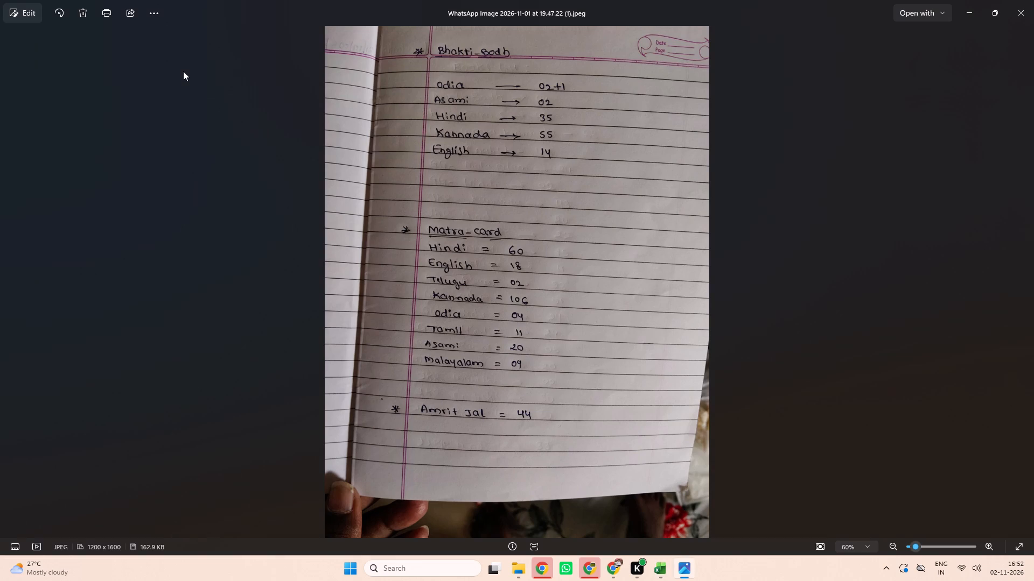
key("alt+Tab")
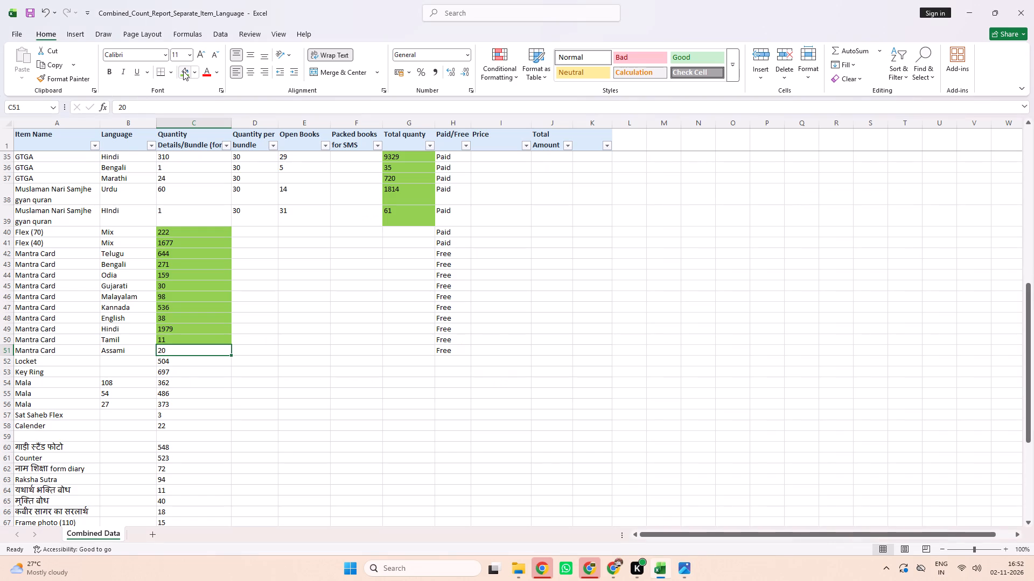
left_click(183, 71)
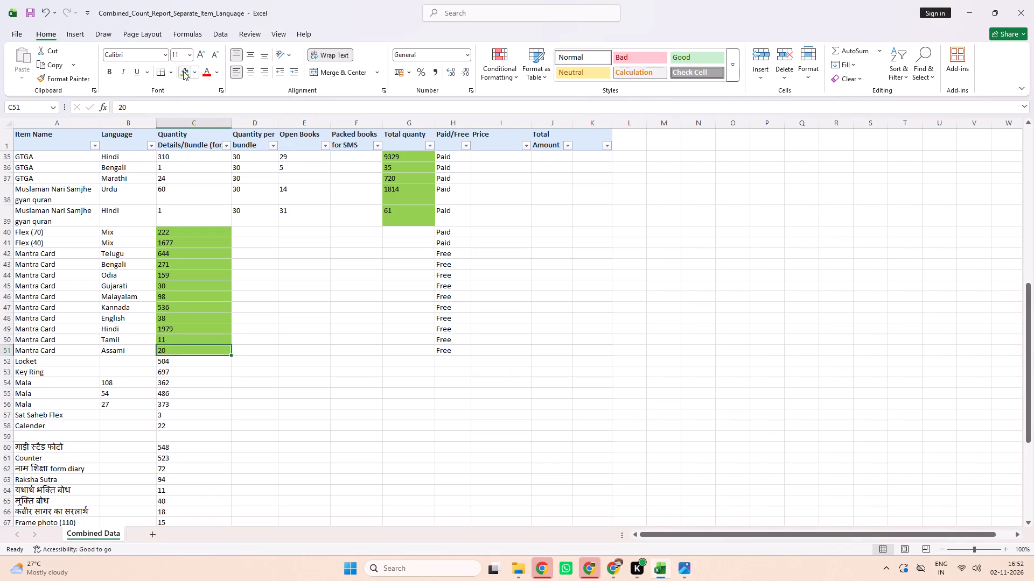
Check the Locket quantity (C52) against the handwritten Samagri details photo and fill its cell light green.
key("Down")
key("alt+Tab")
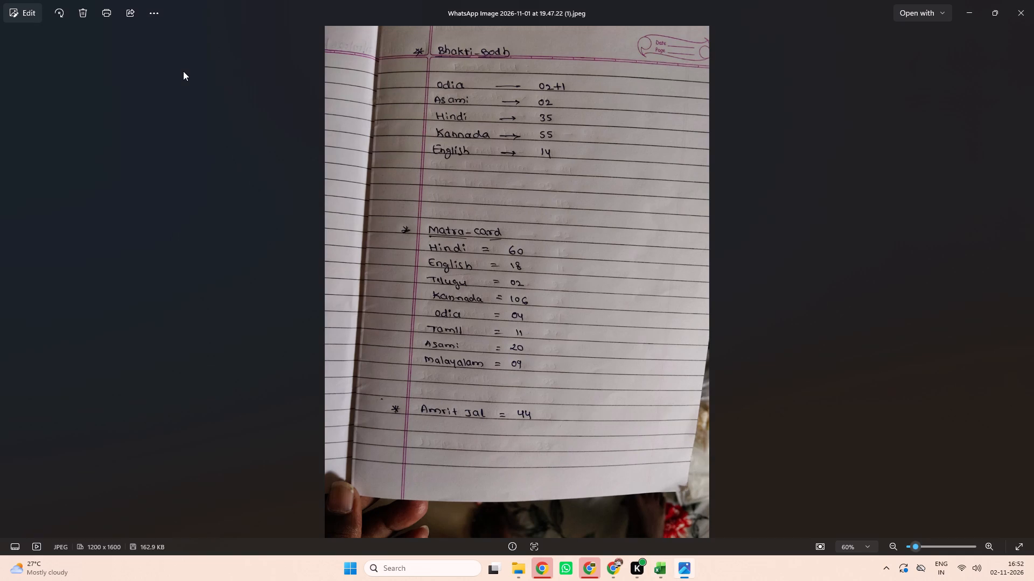
key("Right")
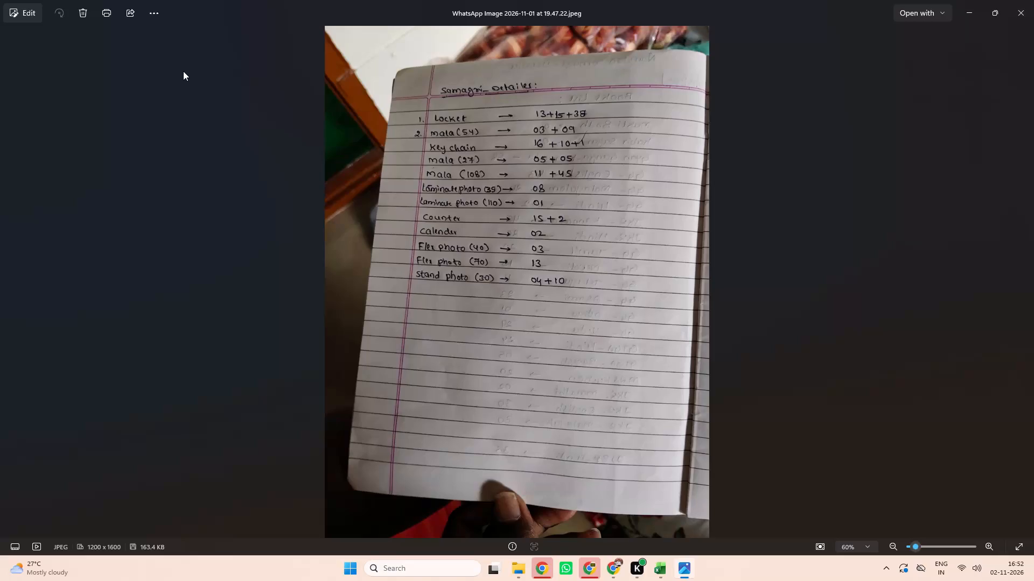
key("Right")
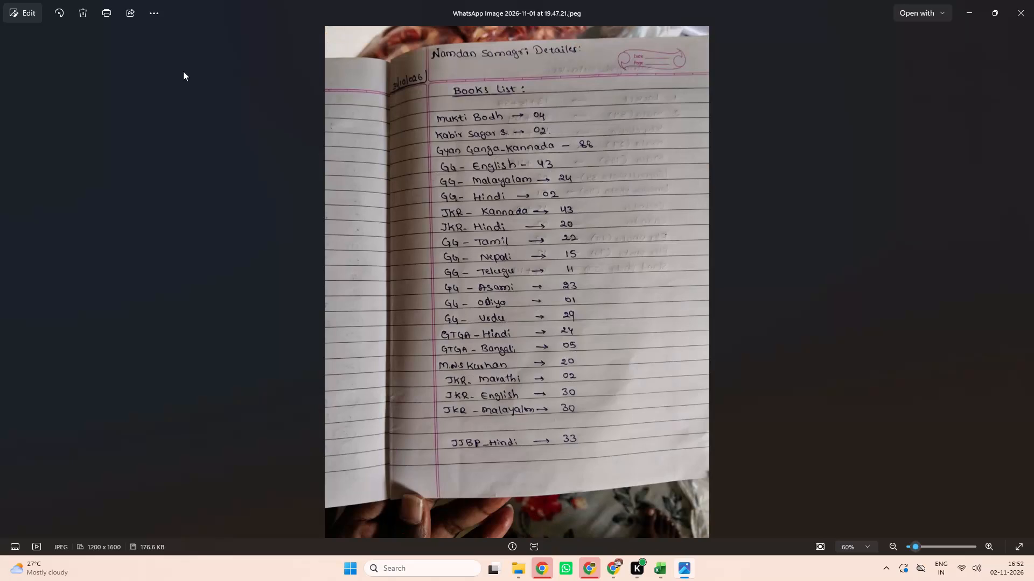
key("Left")
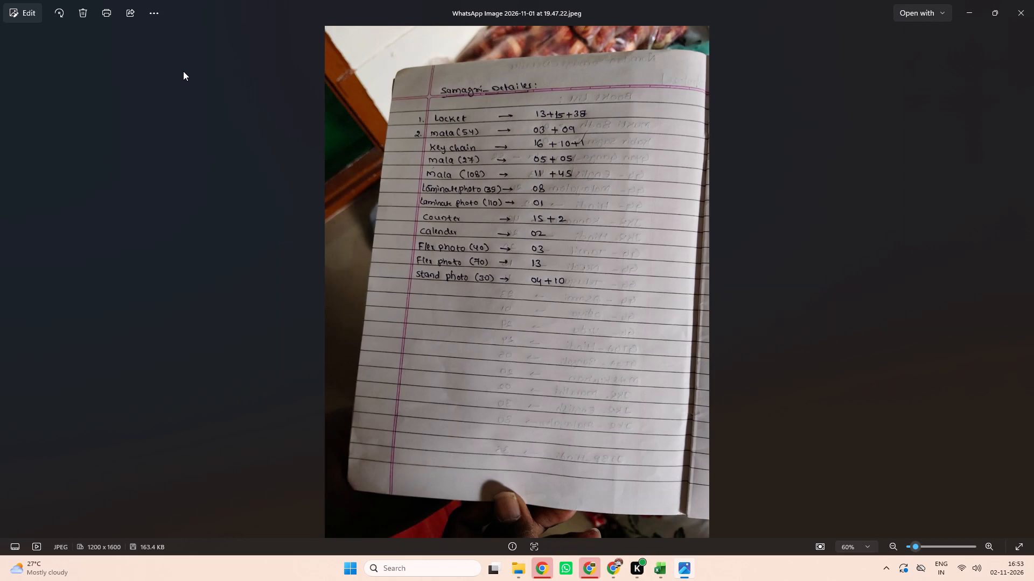
key("alt+Tab")
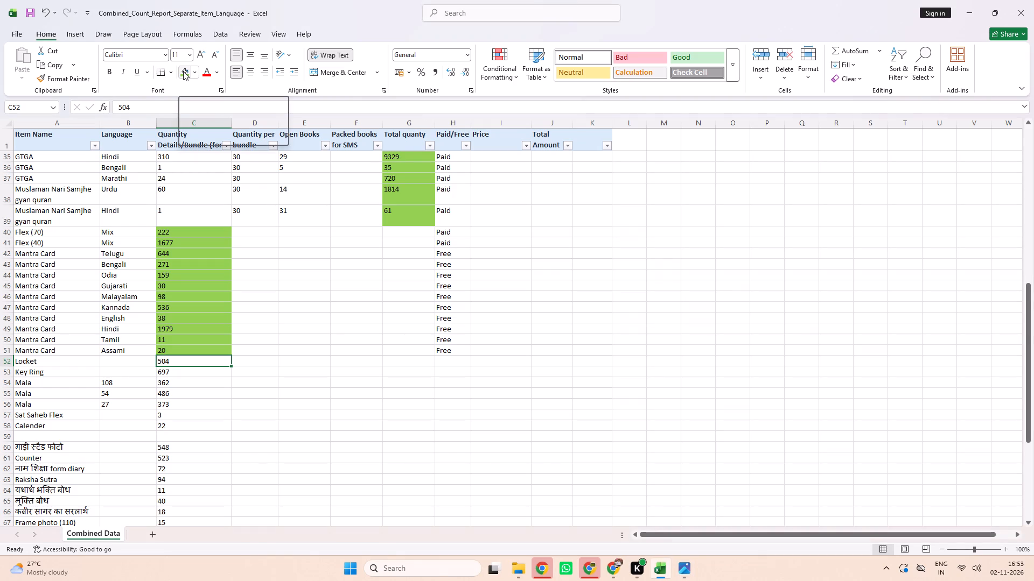
left_click(183, 71)
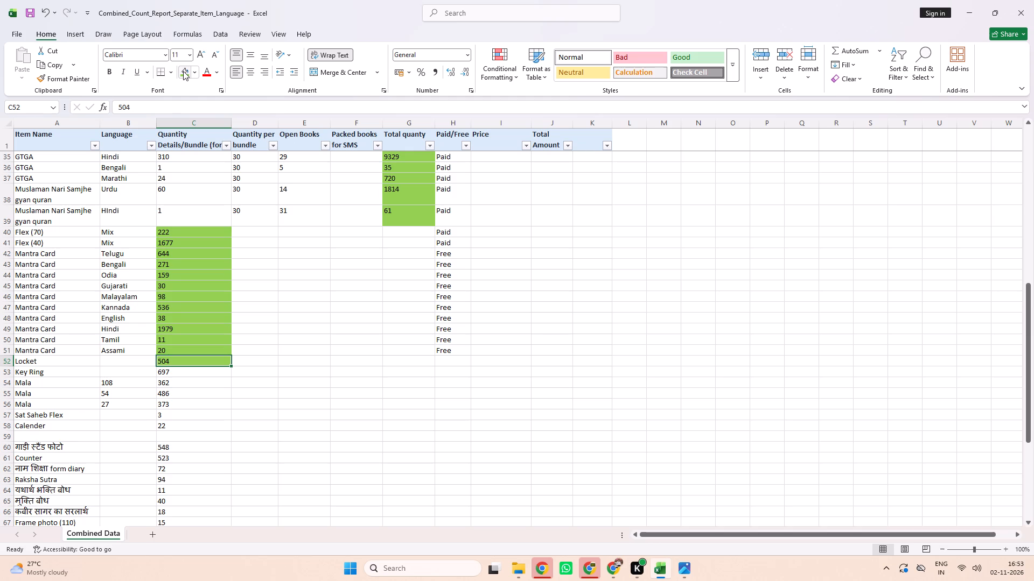
Check the Key Ring quantity (C53) against the key chain entry in the Samagri details photo.
key("Down")
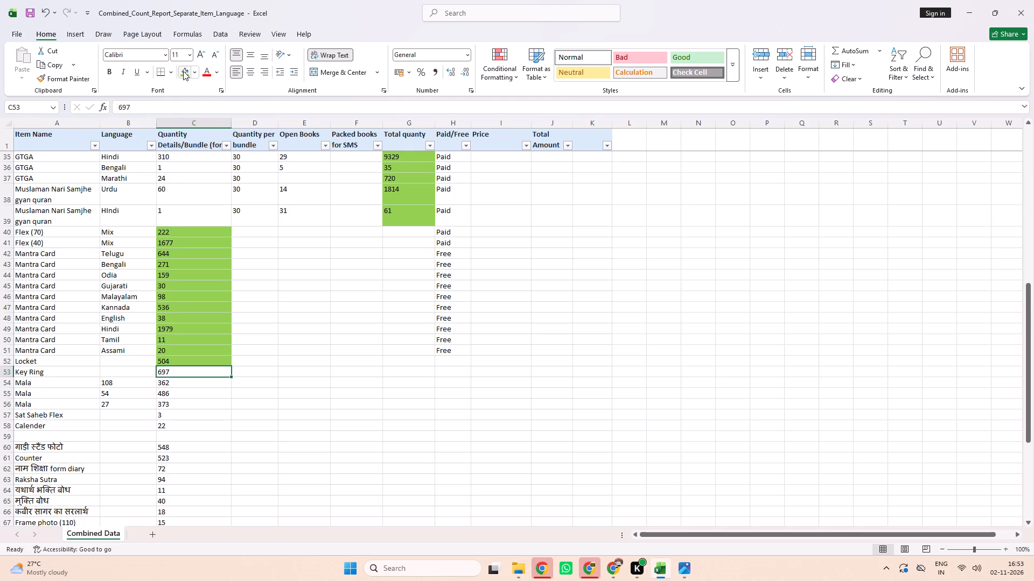
key("alt+Tab")
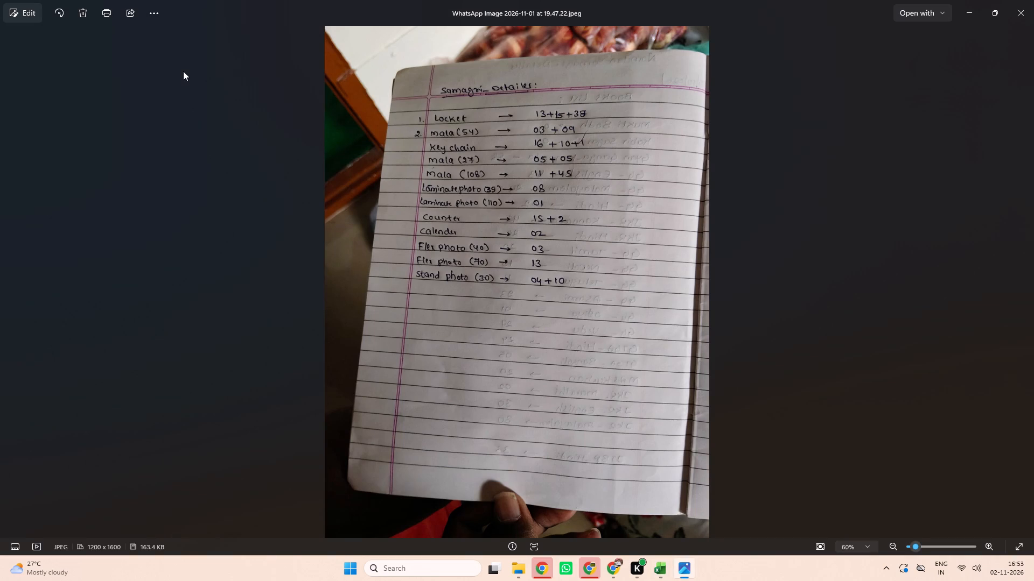
key("alt+Tab")
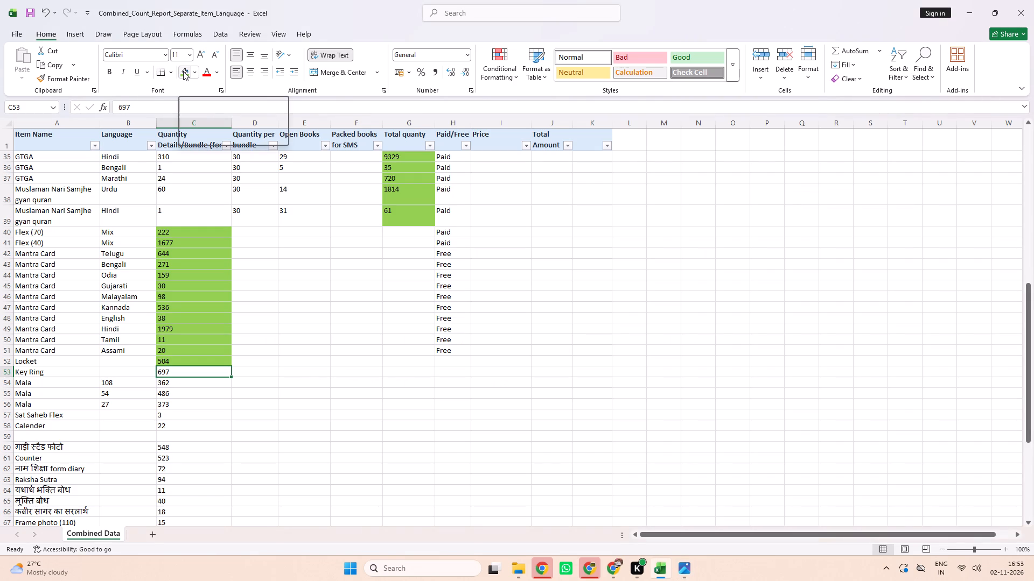
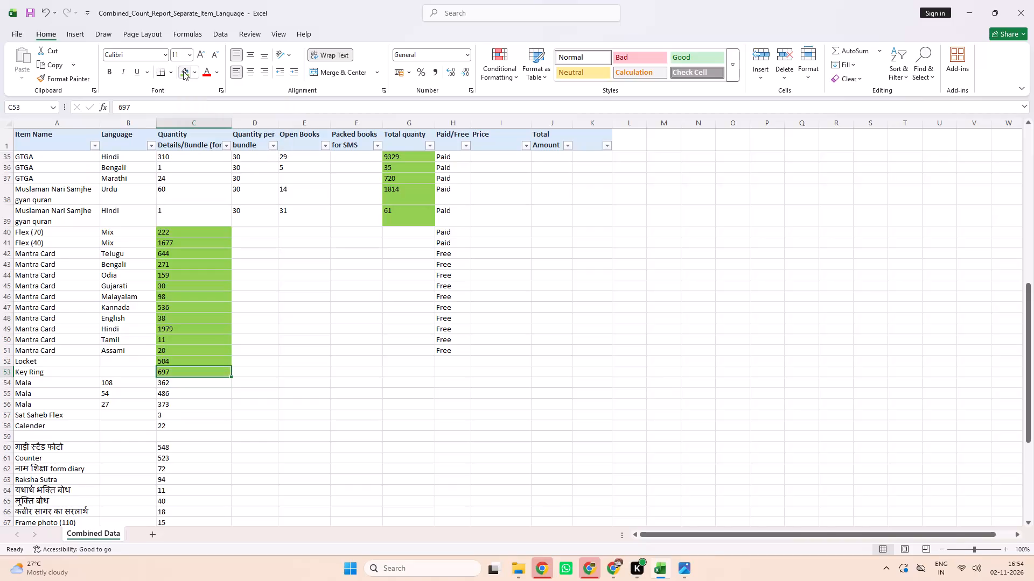
Recheck the Key Ring quantity (C53) against the key chain entry in the handwritten Samagri details photo.
key("alt+Tab")
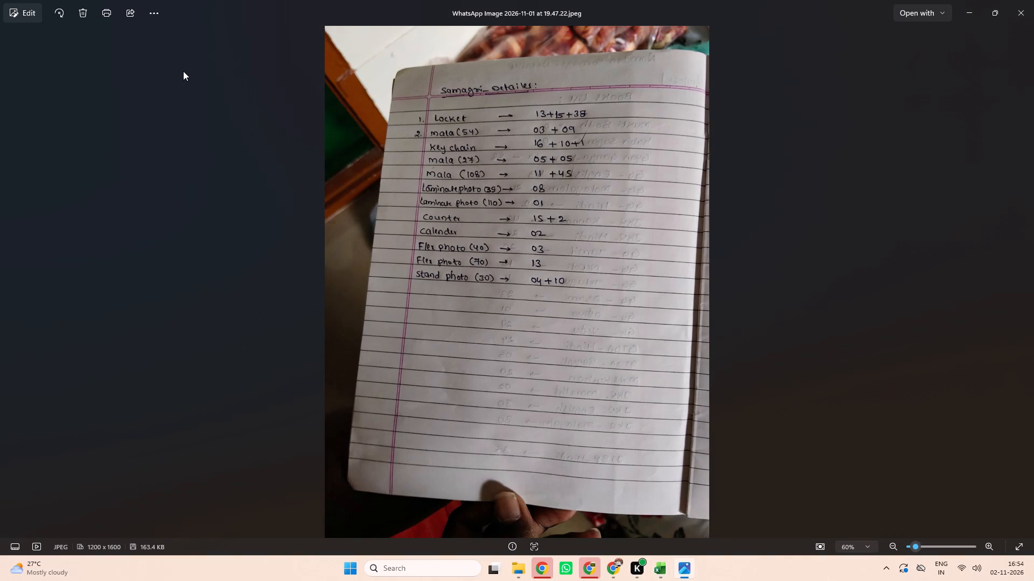
key("alt+Tab")
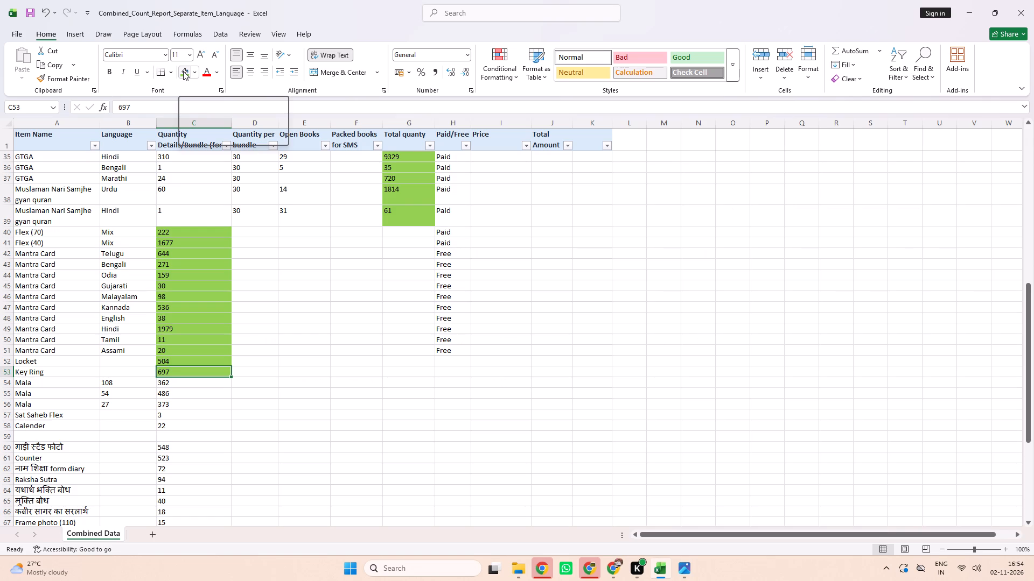
key("alt+Tab")
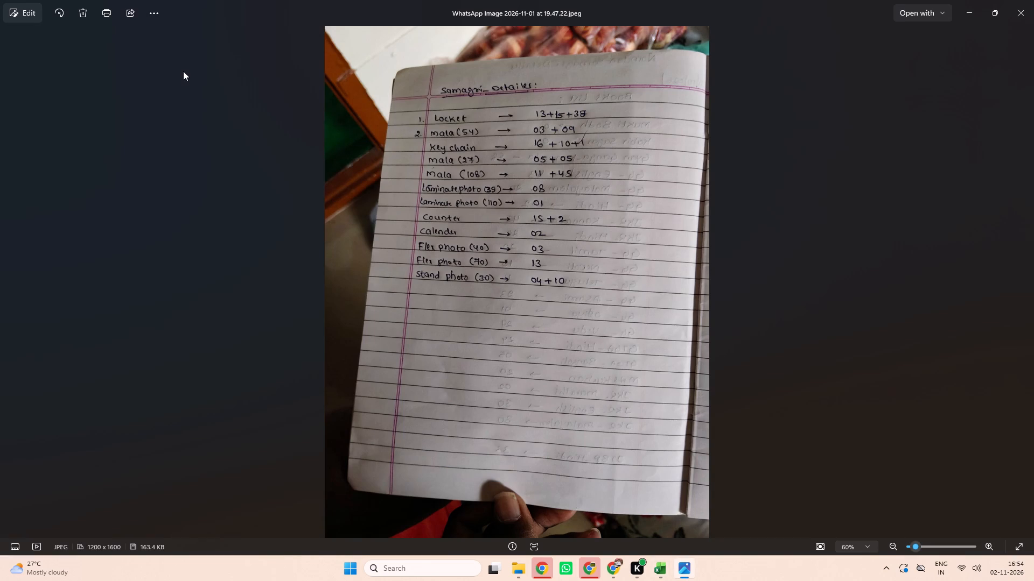
key("alt+Tab")
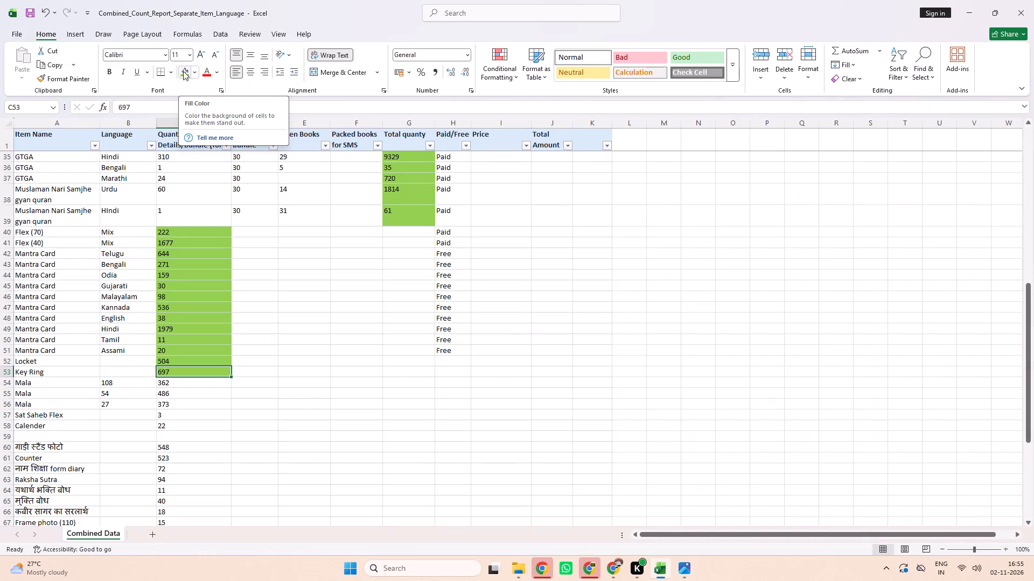
Check the Mala 108 quantity (C54) against the Samagri details photo, correct it to 262, fill its cell light green, and save the workbook.
key("Return")
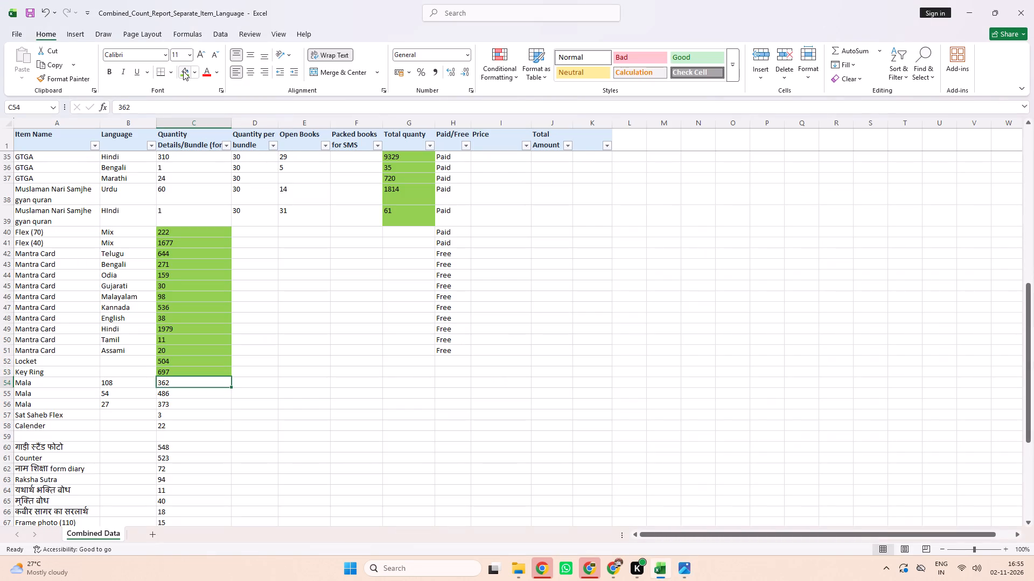
key("alt+Tab")
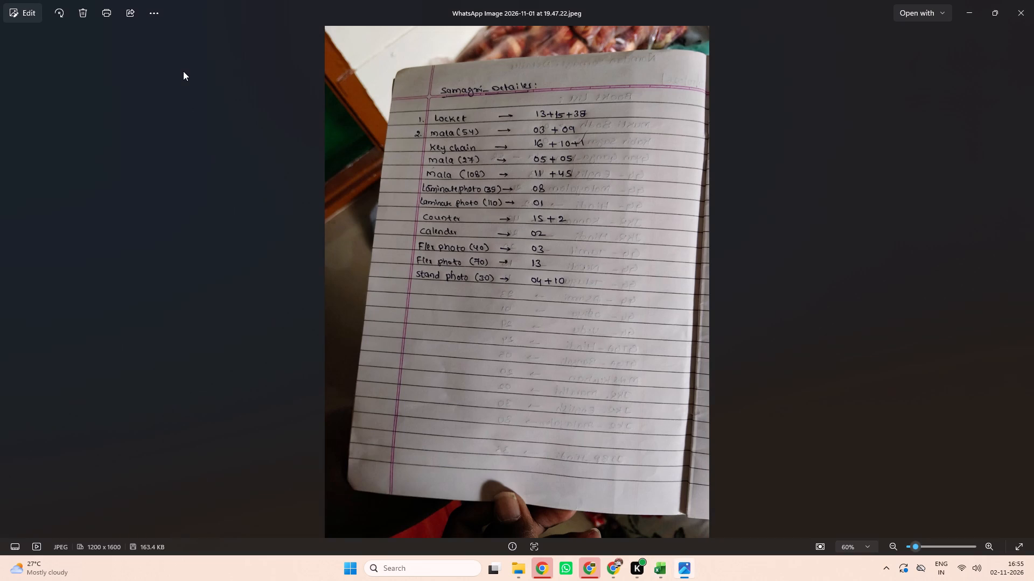
key("alt+Tab")
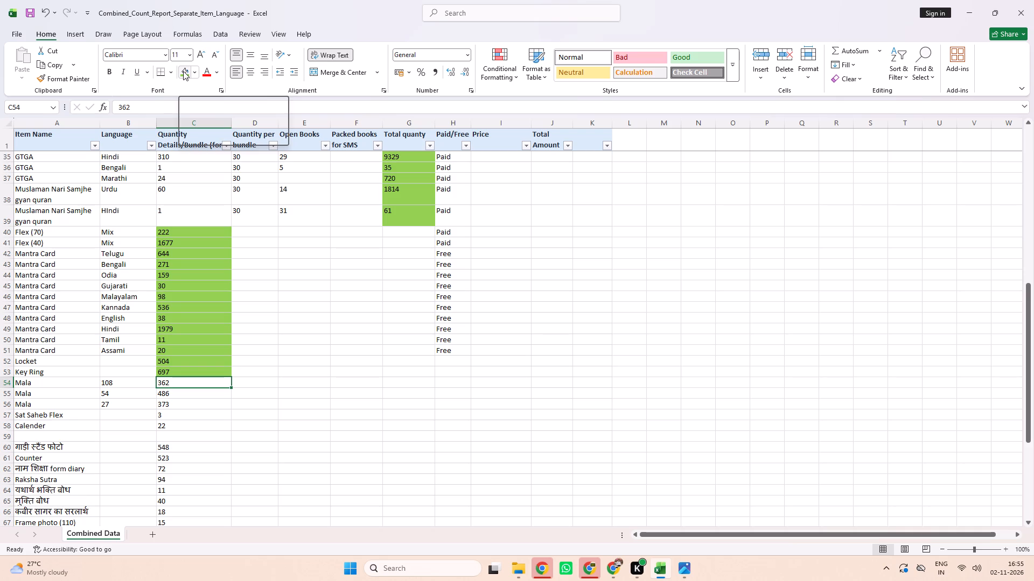
type("262")
key("Return")
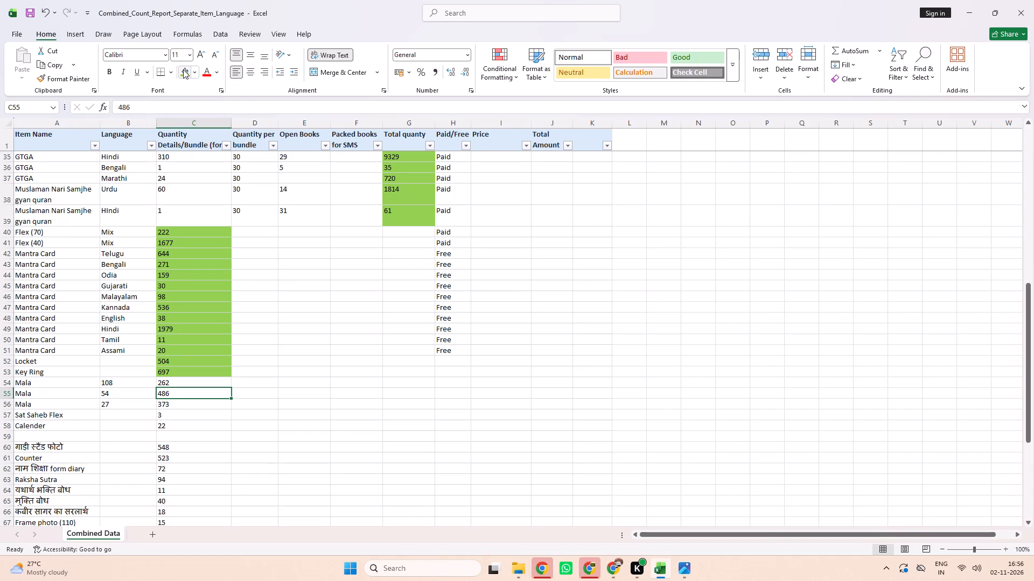
key("Up")
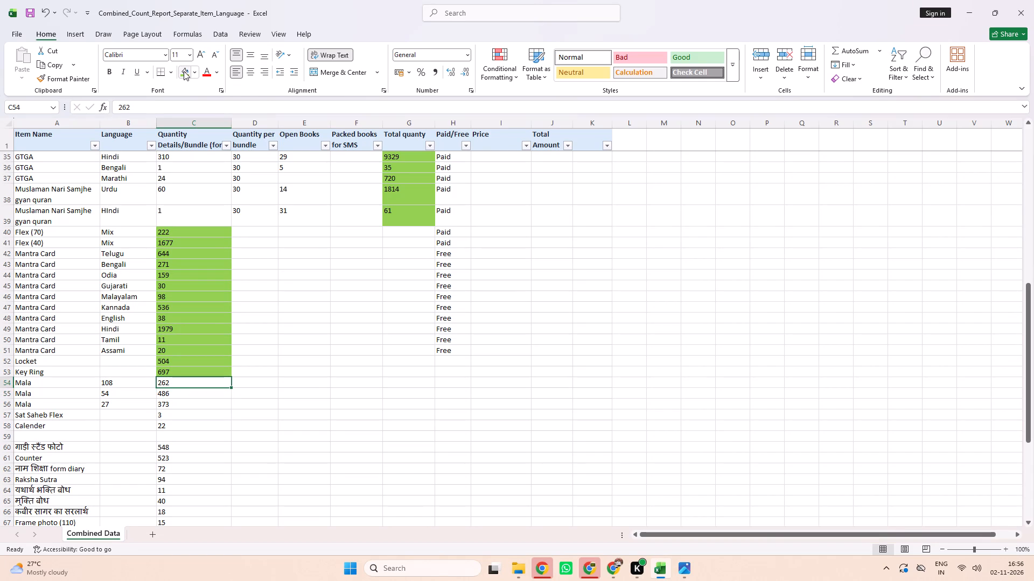
left_click(184, 71)
key("ctrl+s")
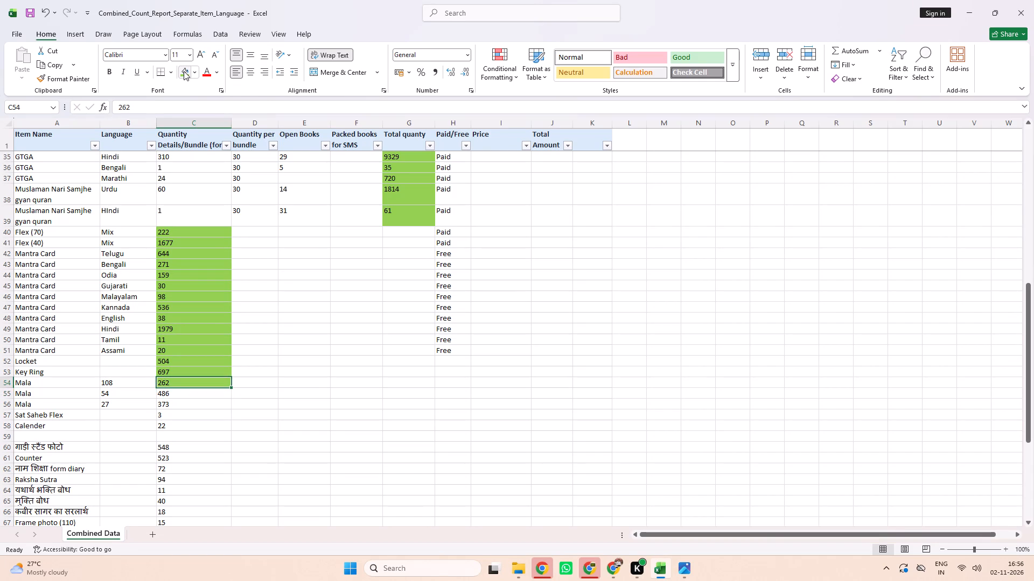
Check the Mala 54 quantity (C55) against the Samagri details photo and fill its cell light green.
key("alt+Tab")
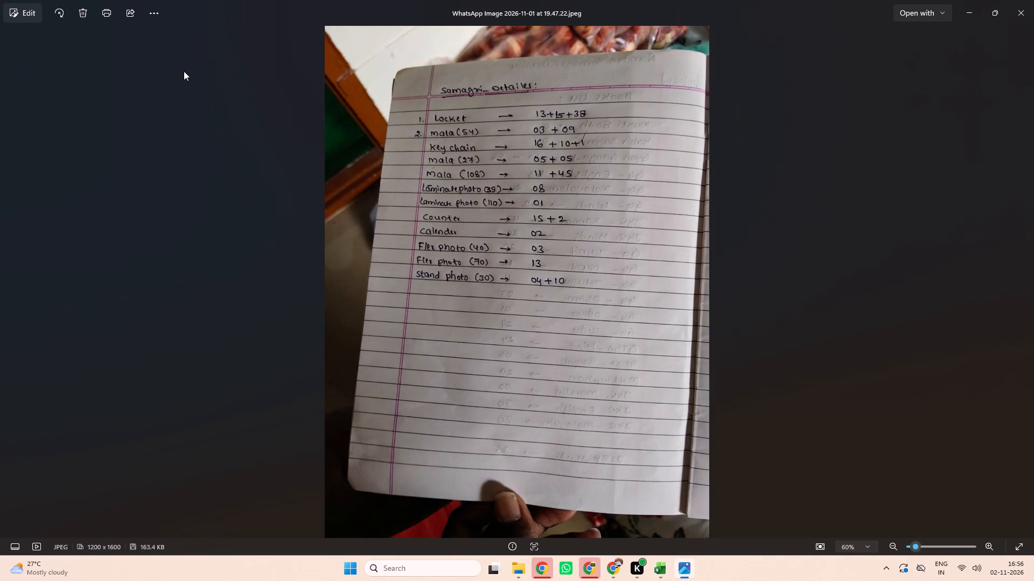
key("alt+Tab")
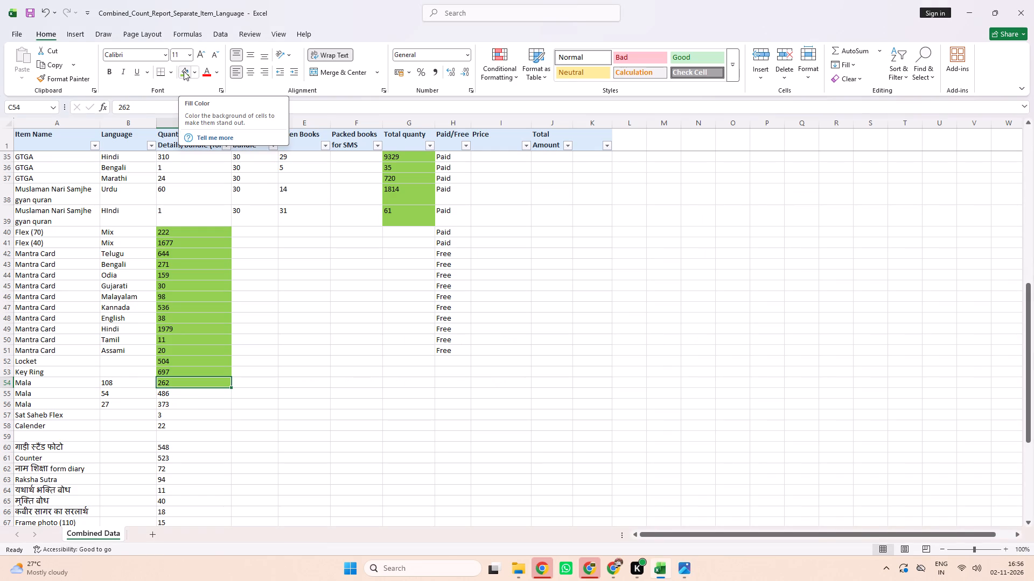
key("Down")
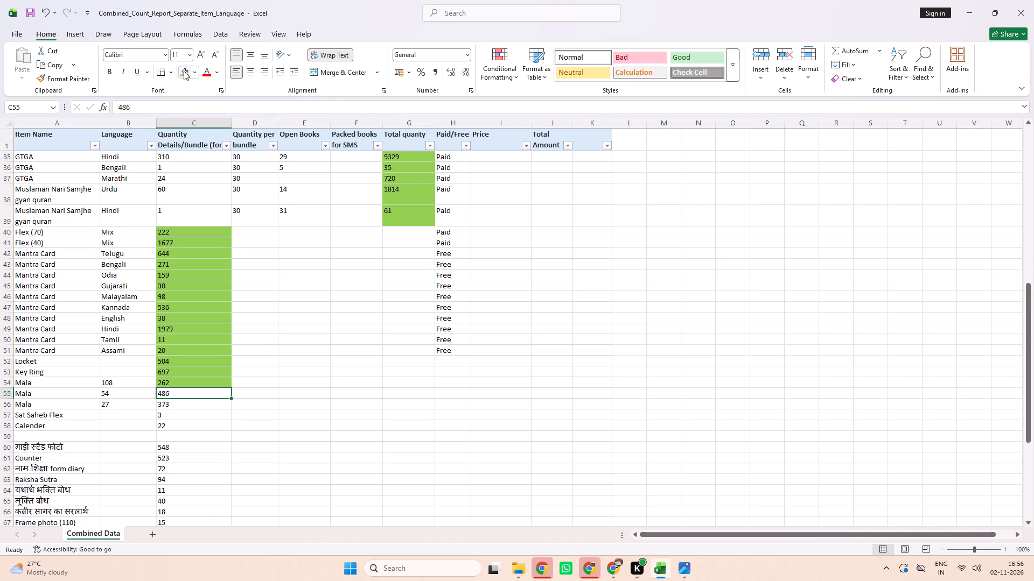
left_click(184, 71)
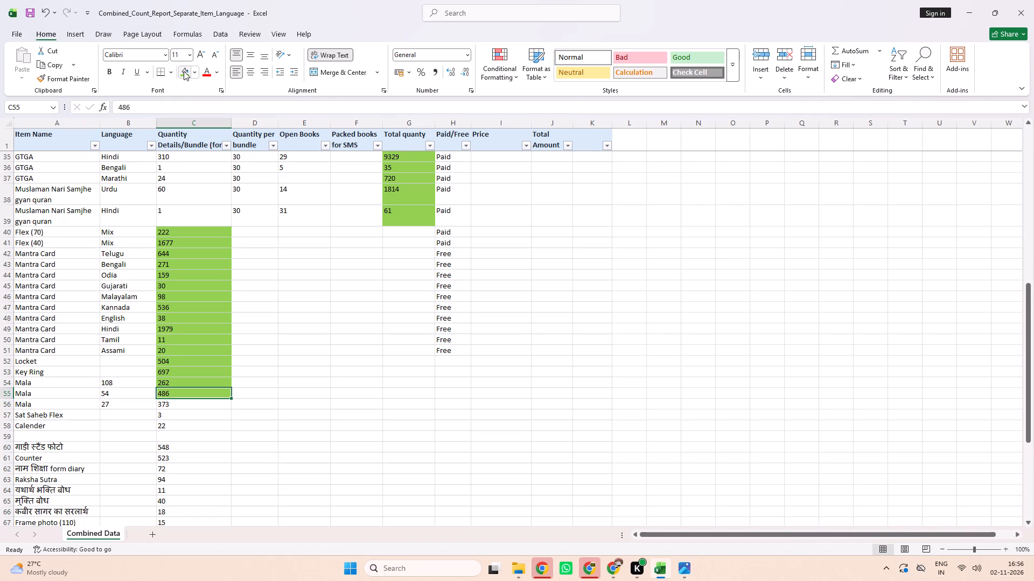
Check the Mala 27 quantity (C56) against the Samagri details photo and fill its cell light green.
key("Down")
key("alt+Tab")
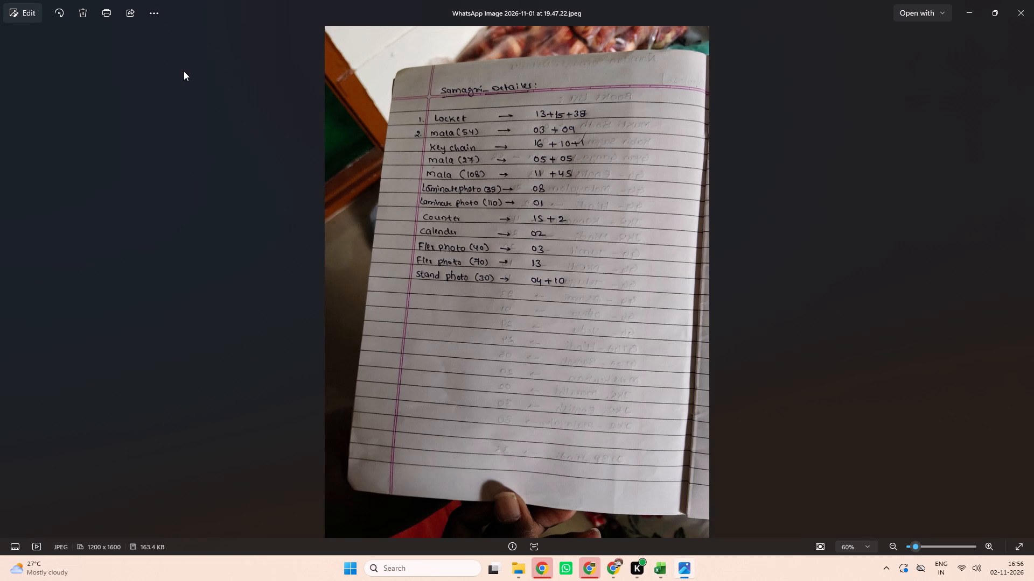
key("alt+Tab")
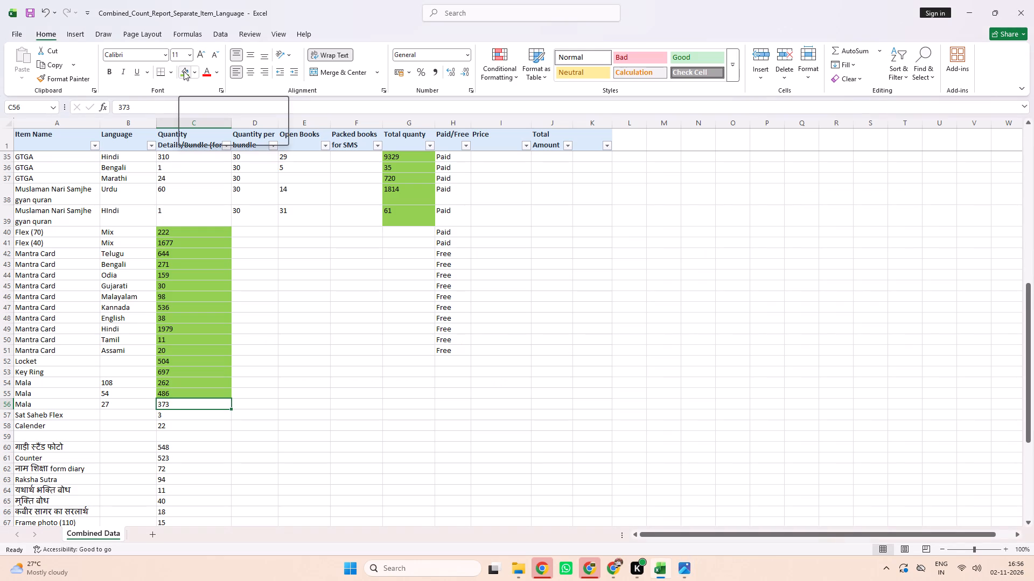
left_click(184, 71)
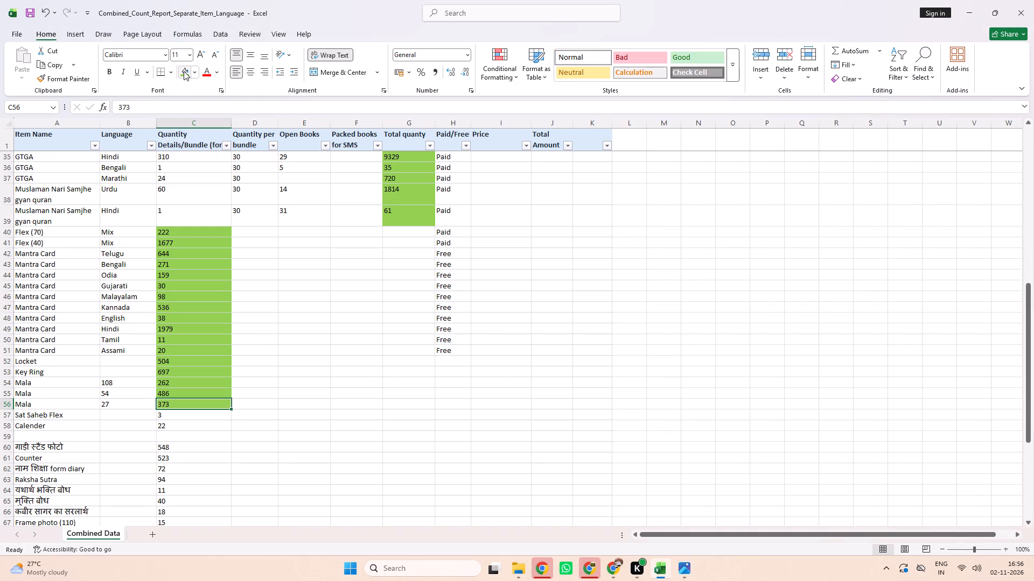
Find the Sat Saheb Flex entry in the handwritten Count Report photo, check its quantity (C57), and fill the cell light green.
key("Down")
key("alt+Tab")
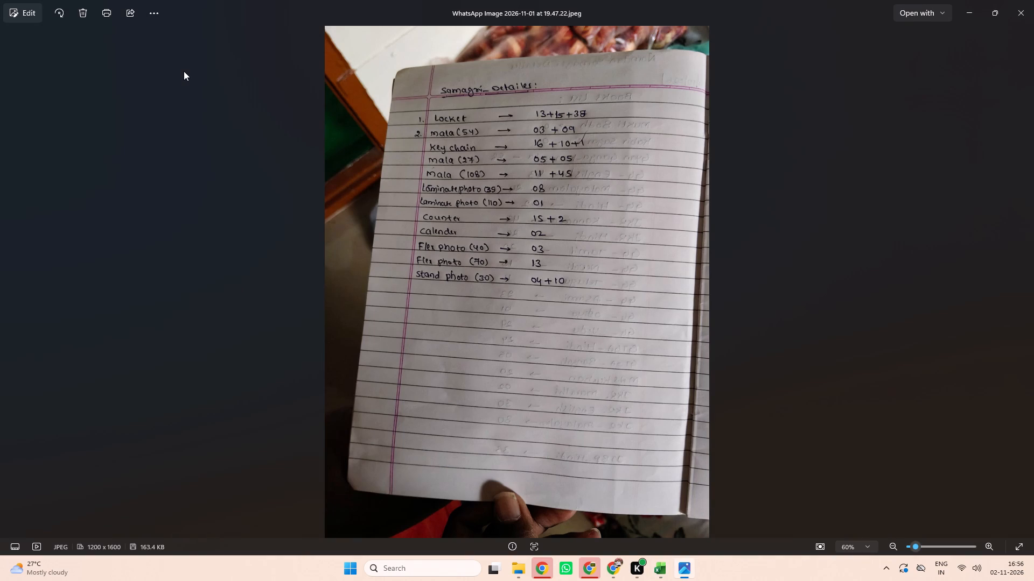
key("Right")
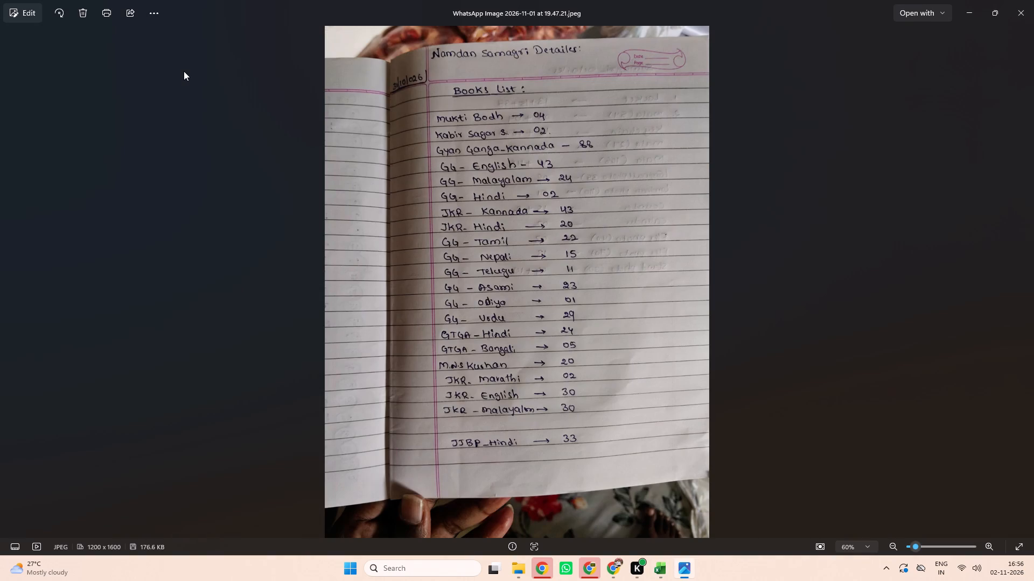
key("Right")
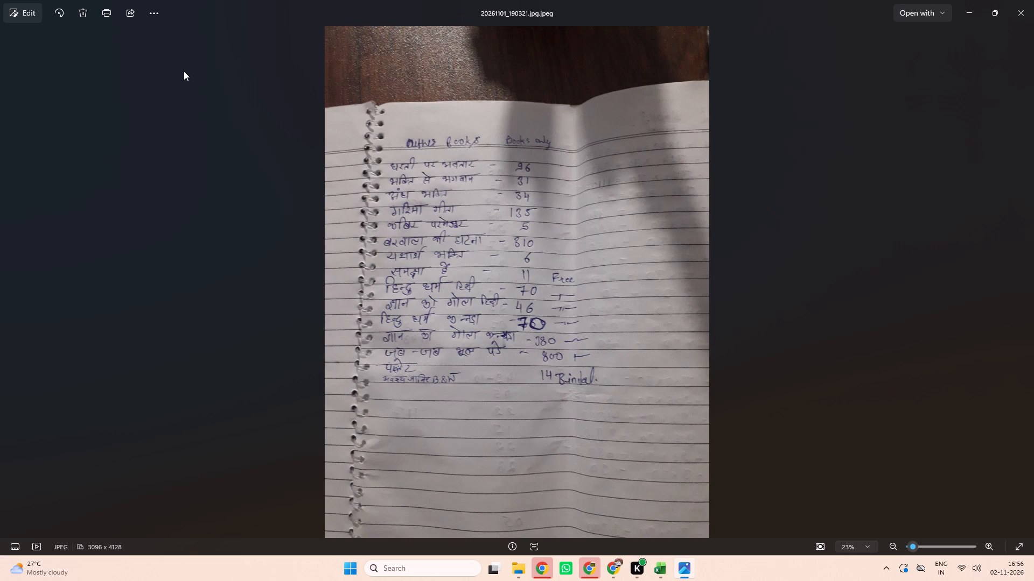
key("Left")
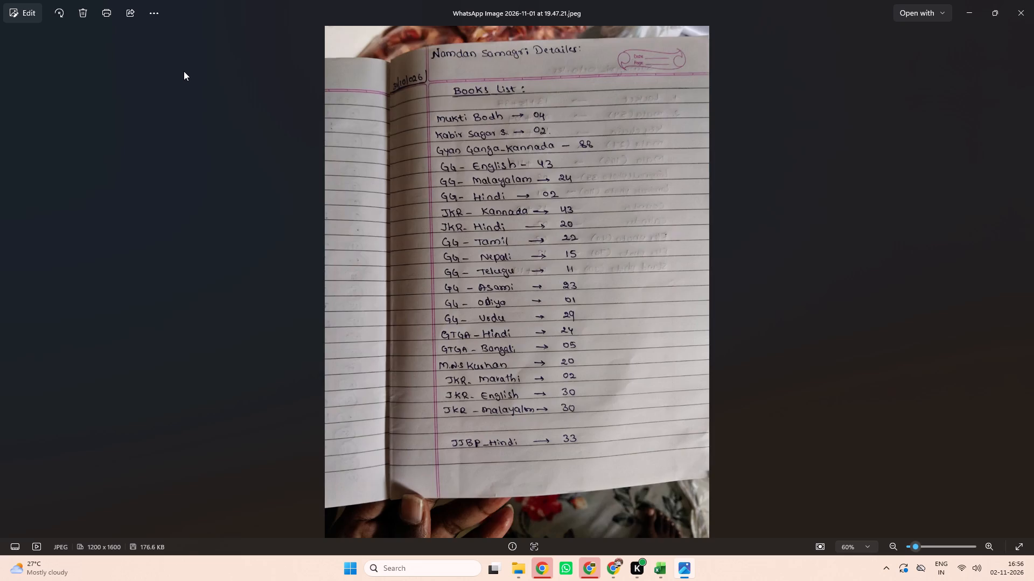
key("Left")
key("Left")
key("Left")
key("Left")
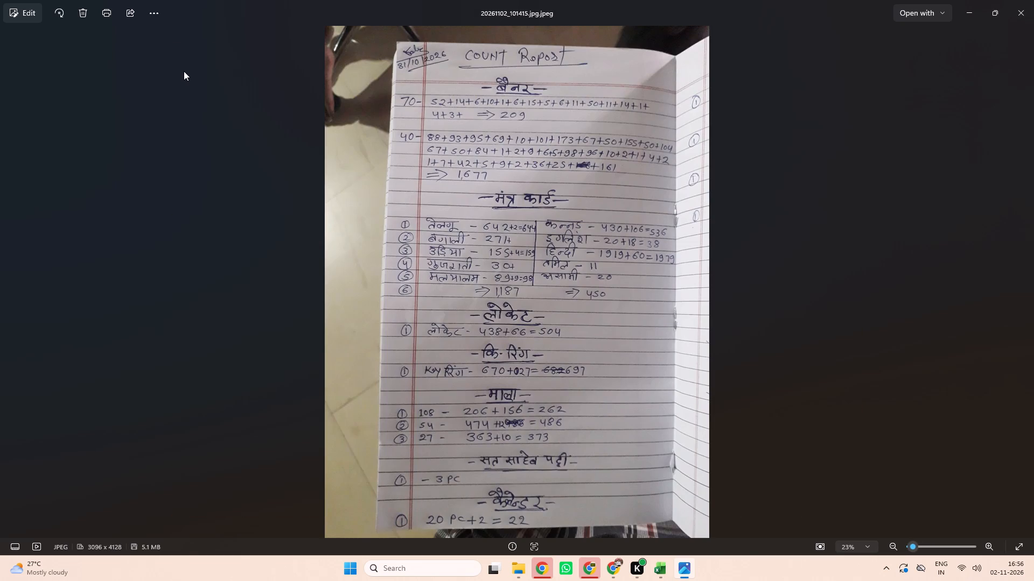
key("alt+Tab")
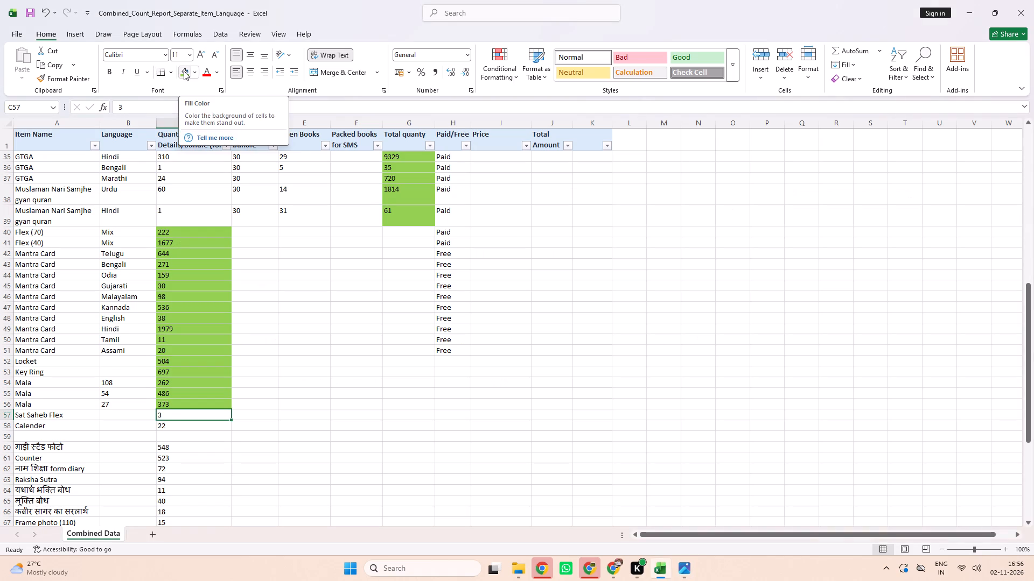
left_click(184, 71)
Check the Calender quantity (C58) against the Count Report and Samagri details photos and fill its cell light green.
key("Down")
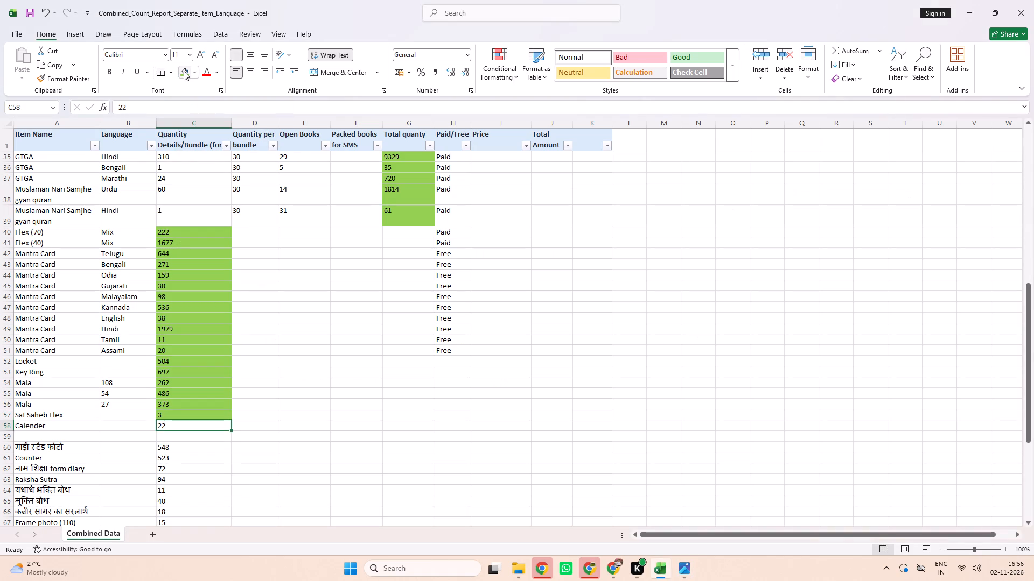
key("alt+Tab")
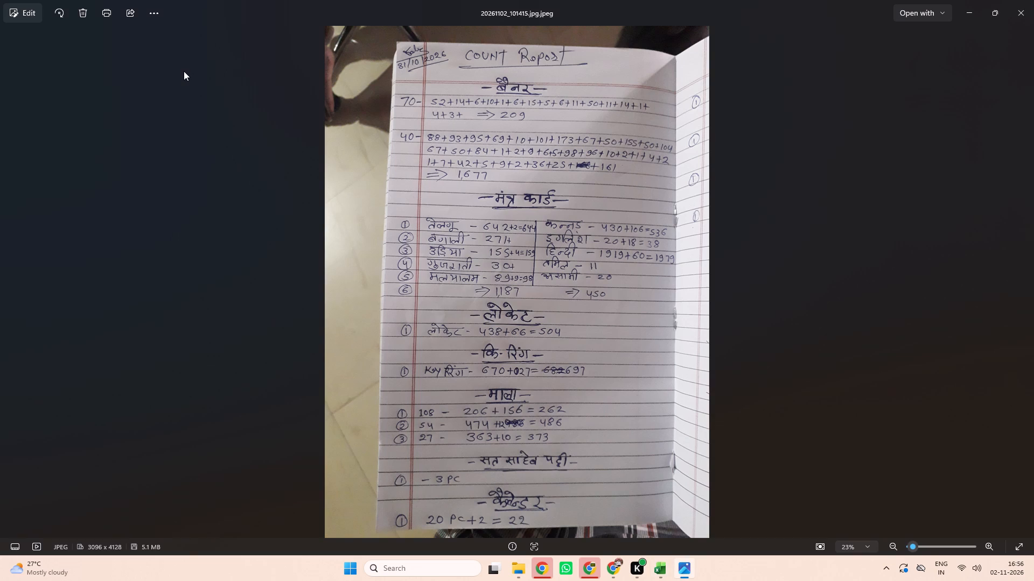
key("Right")
key("Right")
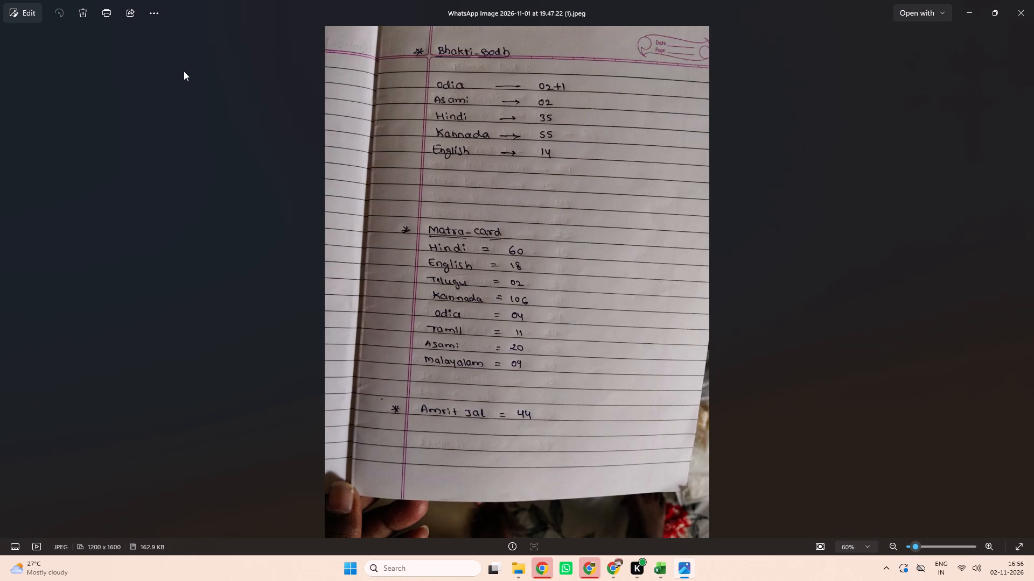
key("Right")
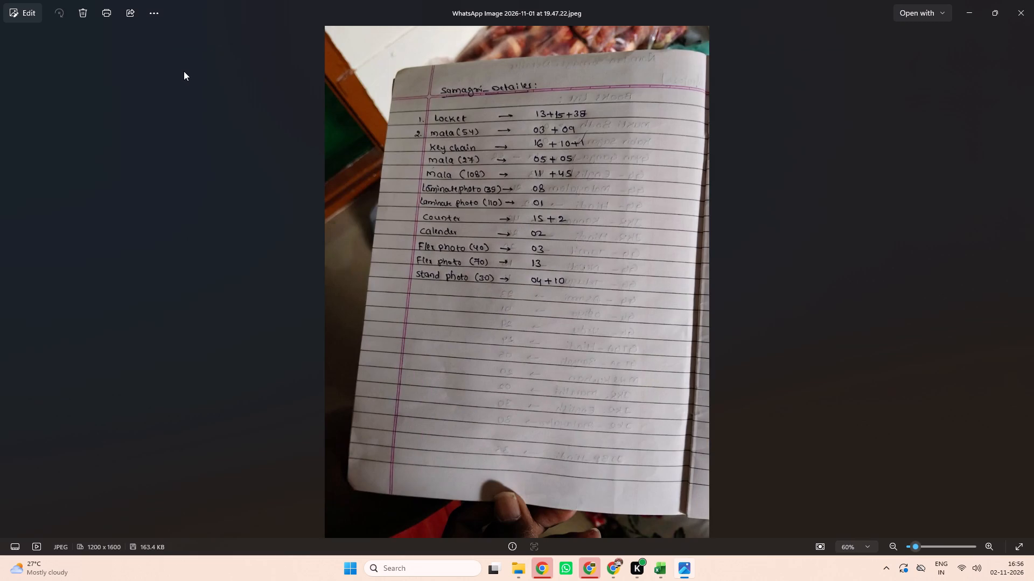
key("alt+Tab")
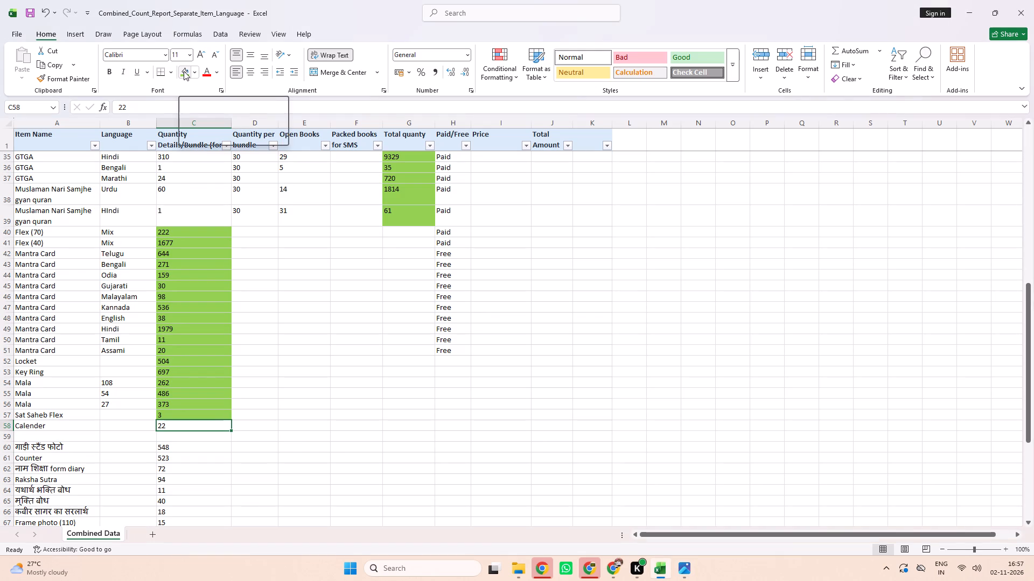
left_click(184, 71)
Check the गाडी स्टैंड फोटो quantity (C60) against the Samagri details photo and fill its cell light green.
key("Down")
key("Down")
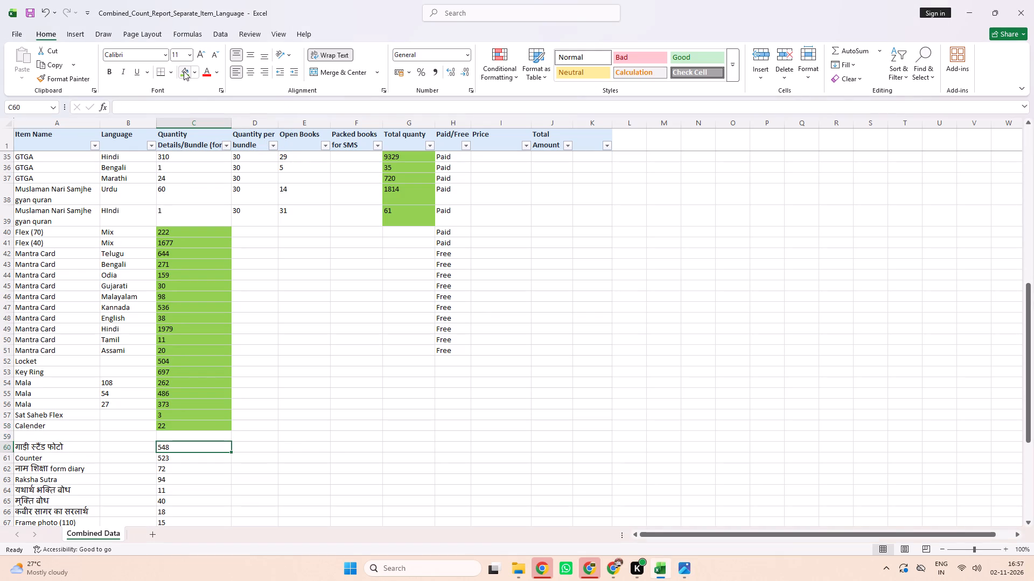
scroll(242, 295, "down", 2)
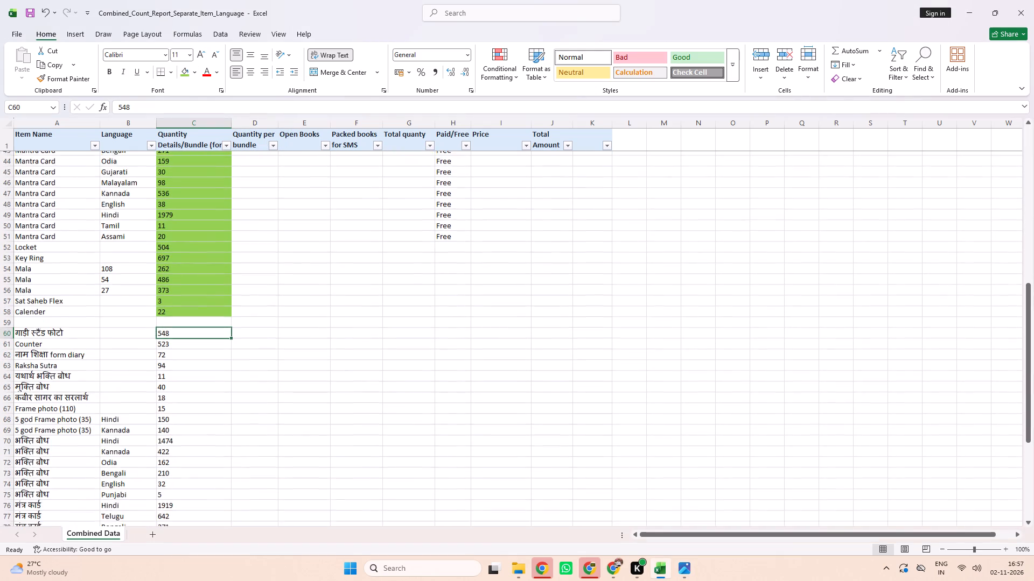
scroll(242, 295, "down", 2)
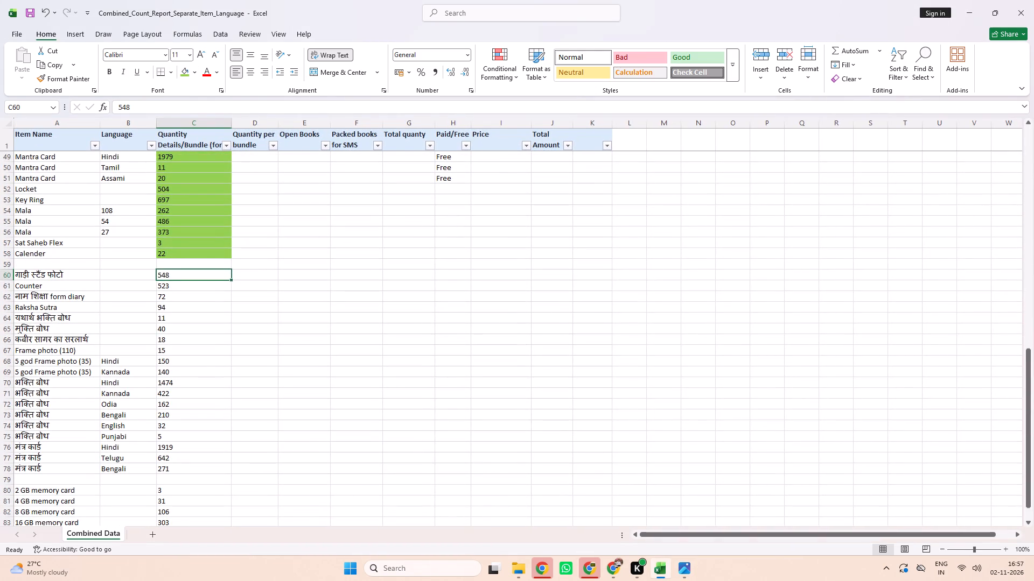
key("alt+Tab")
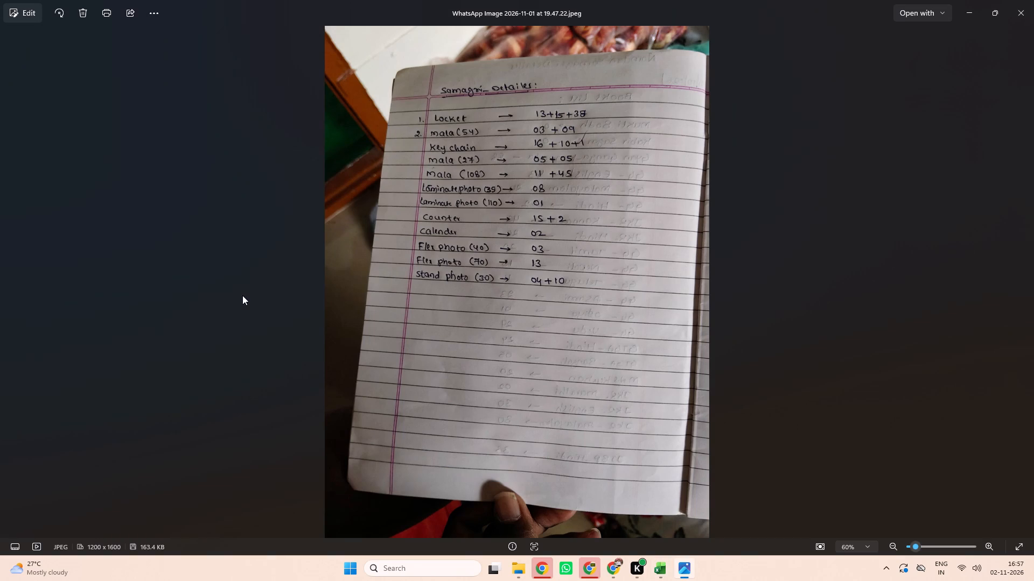
key("alt+Tab")
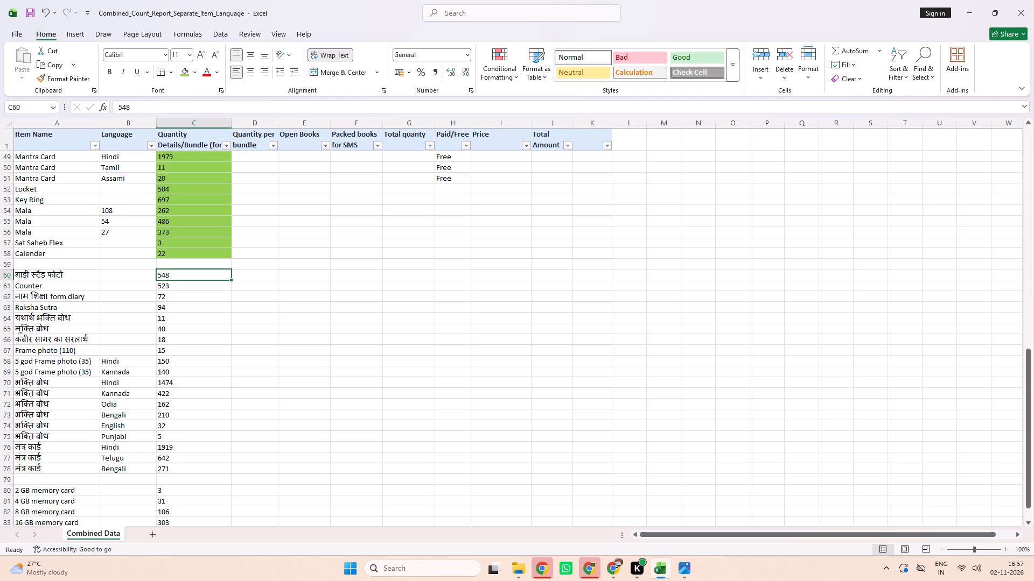
key("alt+Tab")
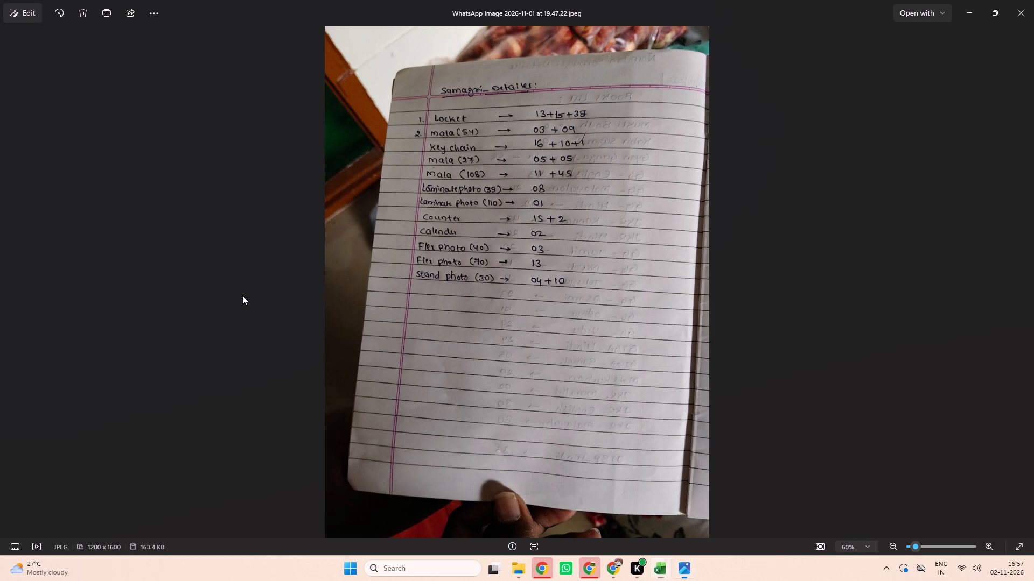
key("alt+Tab")
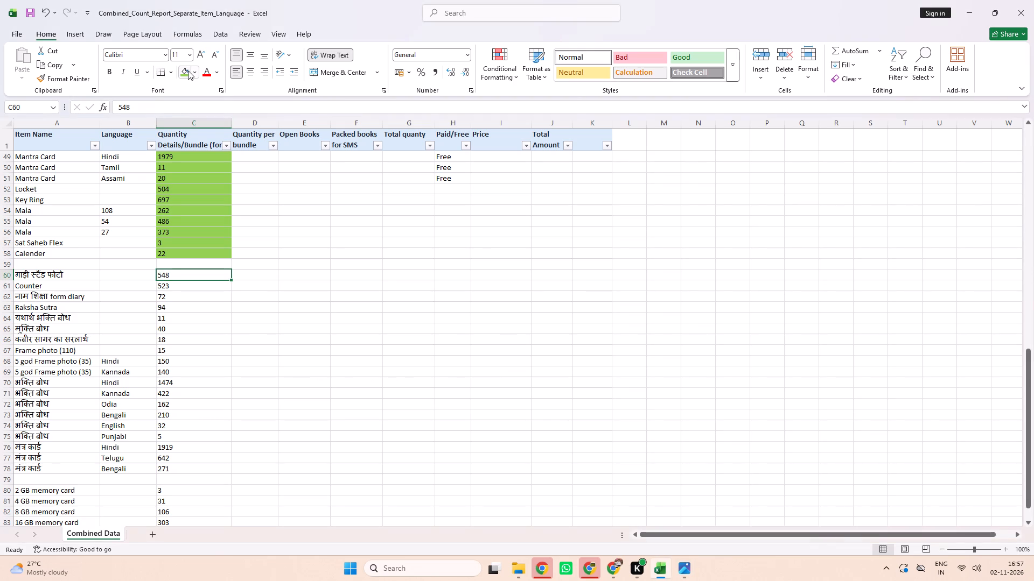
left_click(186, 71)
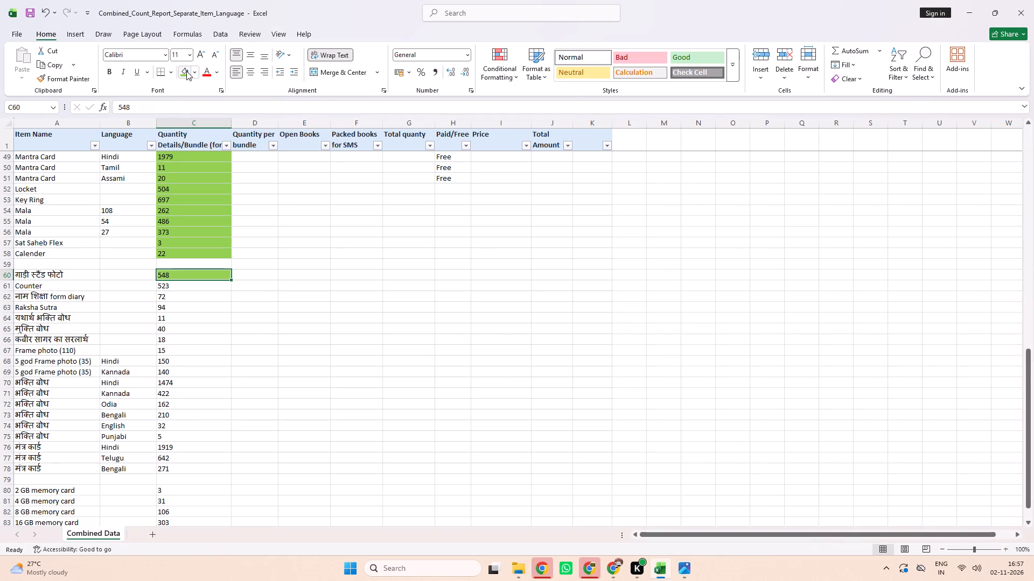
Check the Counter quantity (C61) against the Samagri details photo and fill its cell light green.
key("Down")
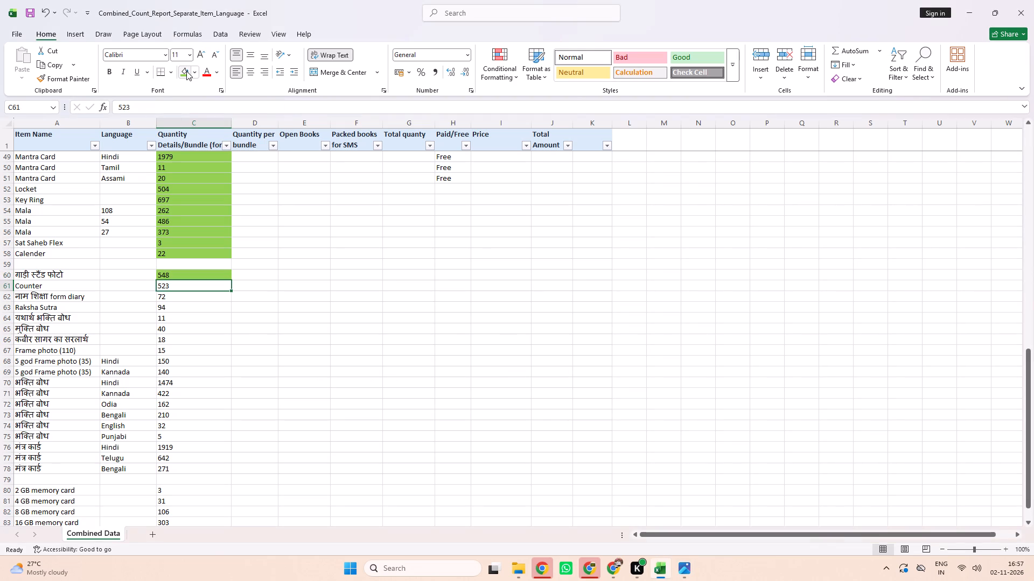
key("alt+Tab")
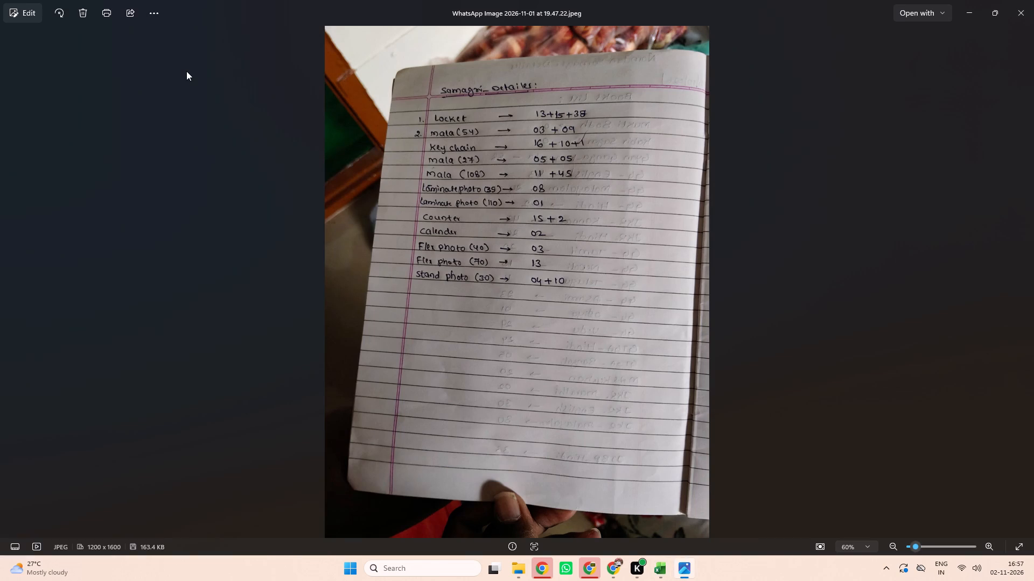
key("alt+Tab")
left_click(186, 71)
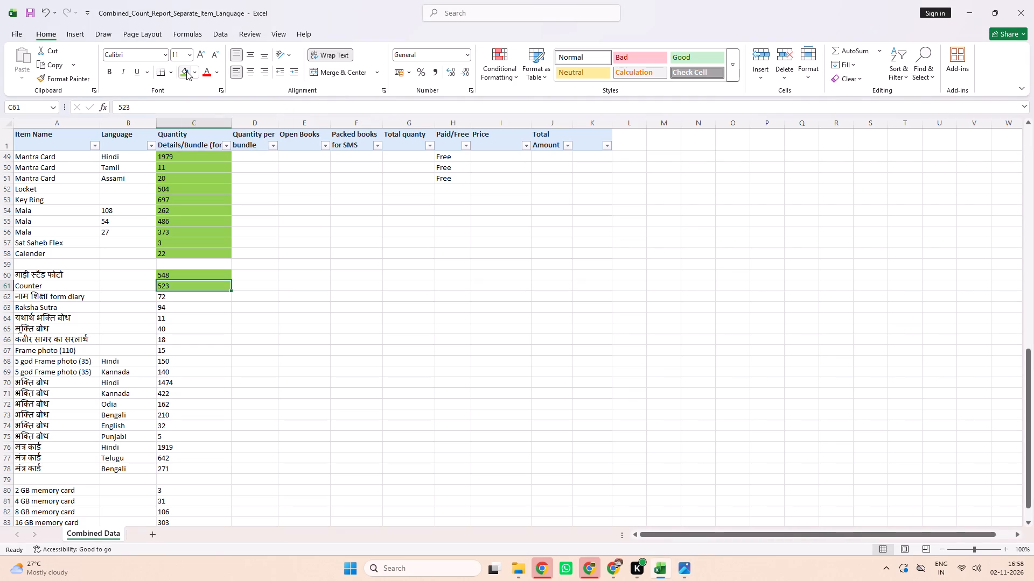
Fill the नाम शिक्षा form diary quantity cell (C62) light green.
key("Down")
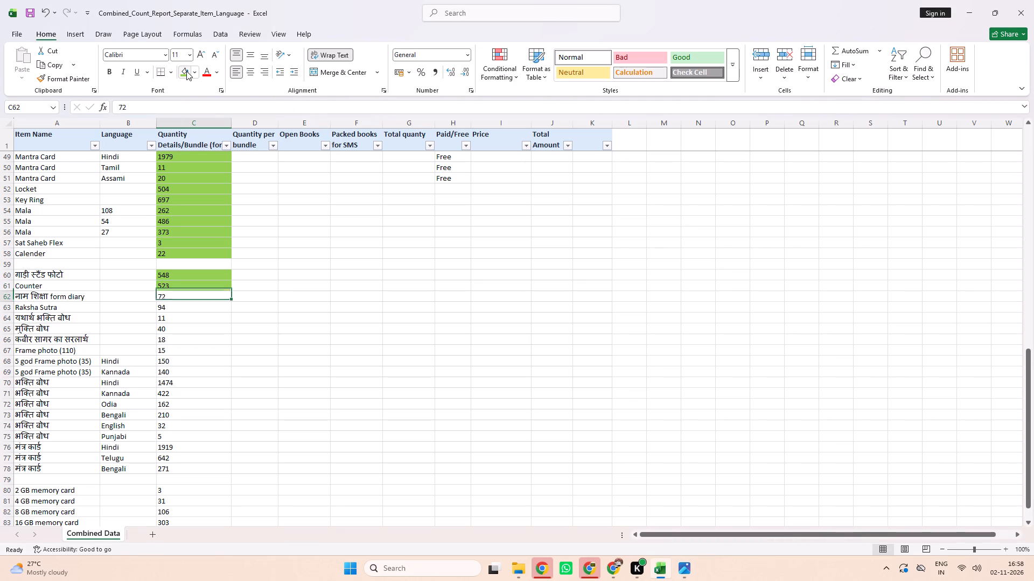
left_click(186, 71)
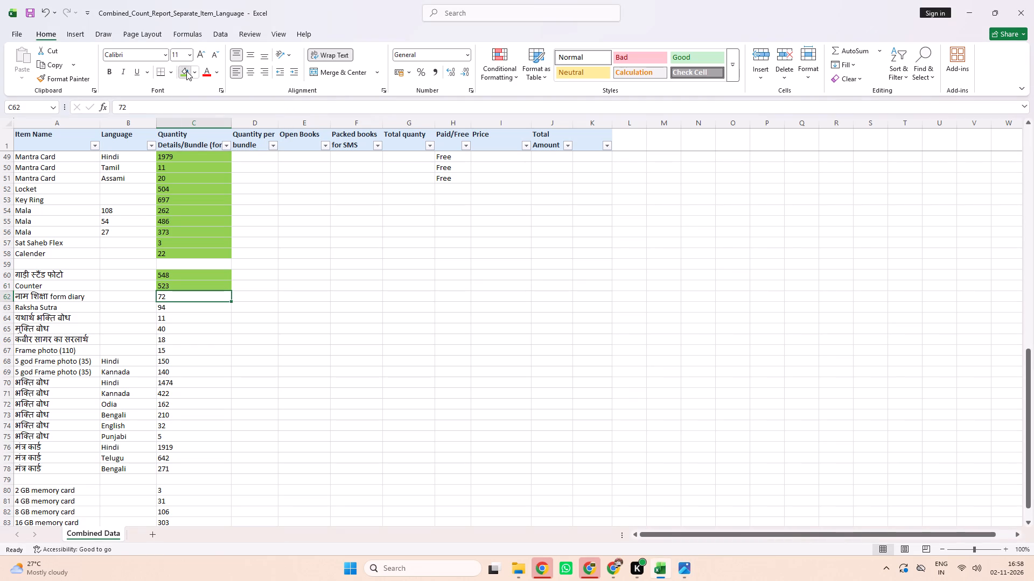
Look for Raksha Sutra in the Samagri details photo and fill its quantity cell (C63) light green.
key("Down")
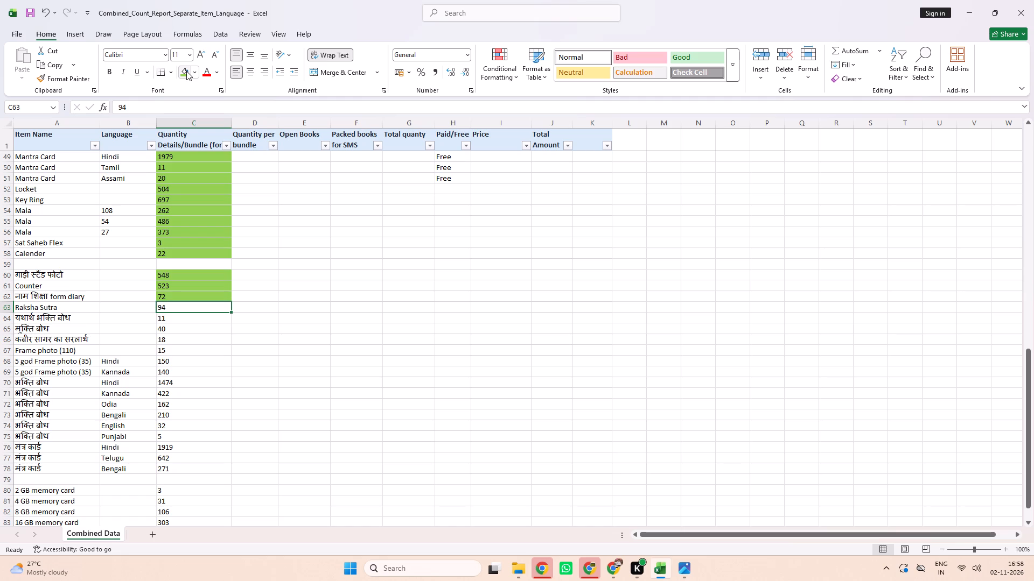
key("alt+Tab")
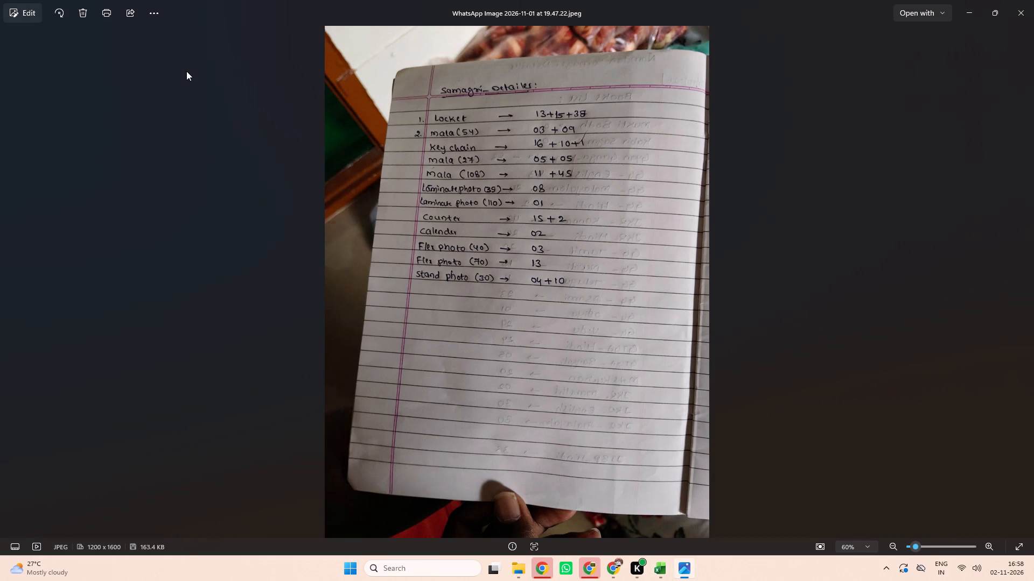
key("alt+Tab")
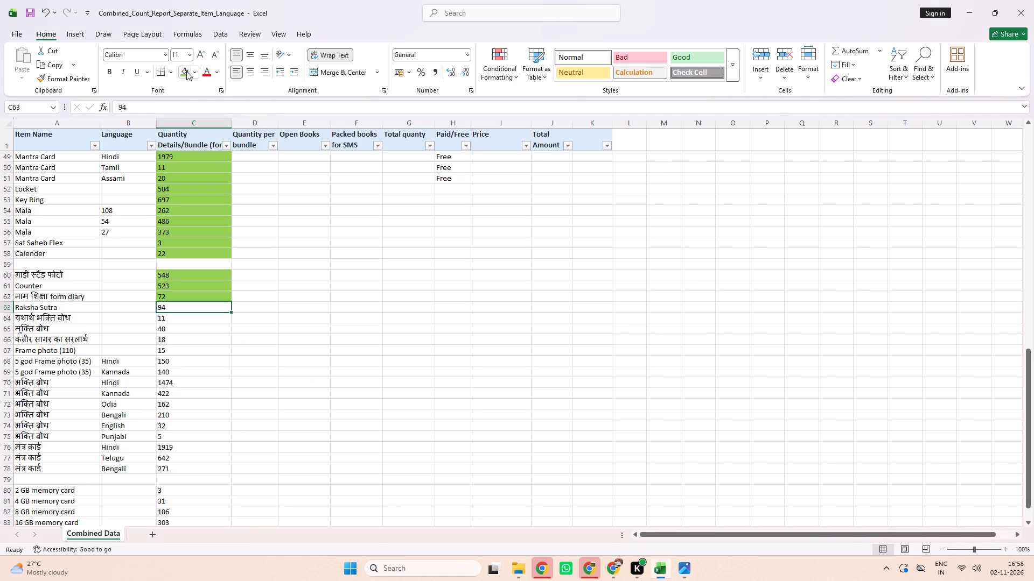
left_click(186, 71)
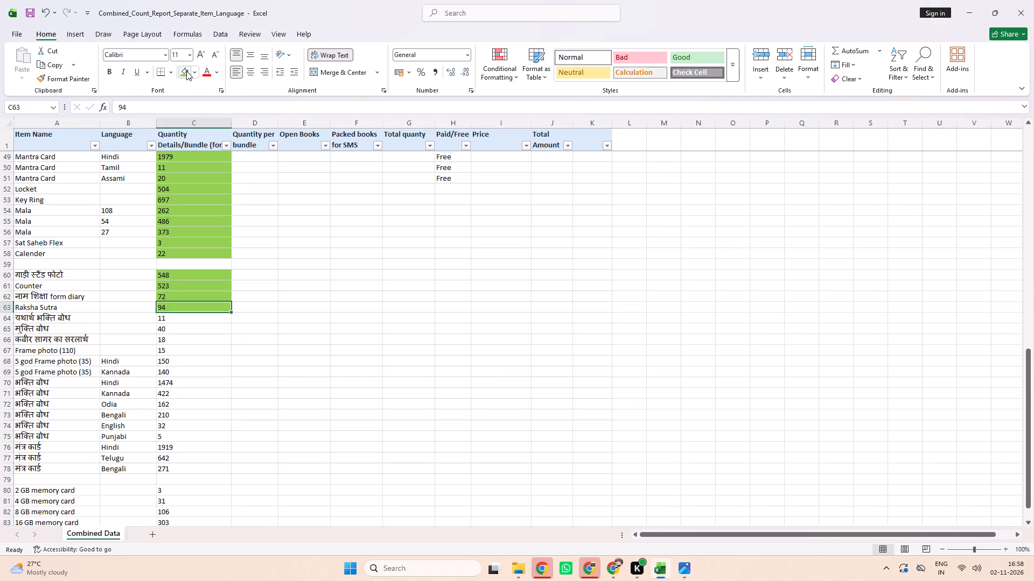
Look through the handwritten count, other books and books list photos for the यथार्थ भक्ति बोध quantities belonging to row 64.
key("Return")
key("alt+Tab")
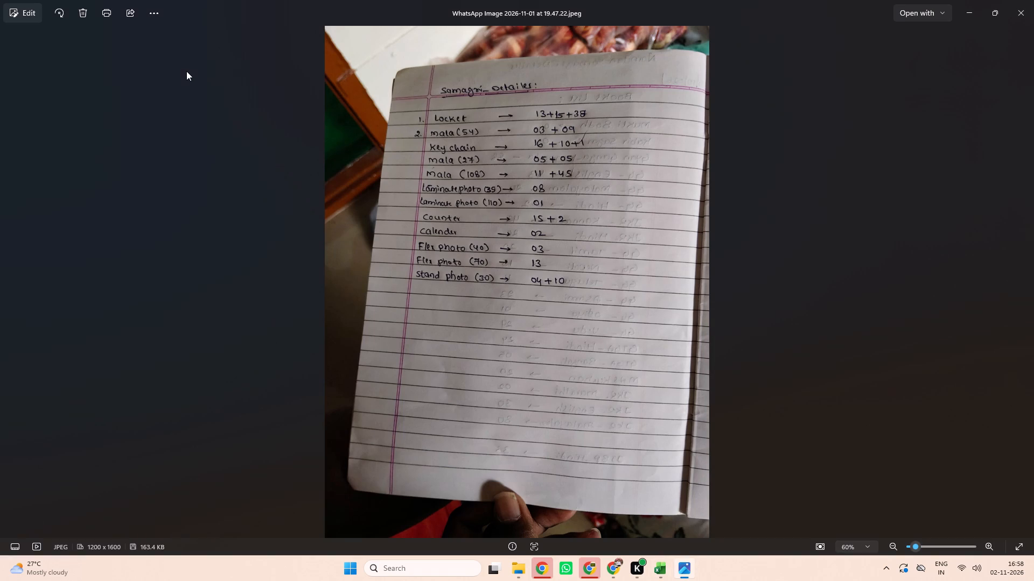
key("Right")
key("Right")
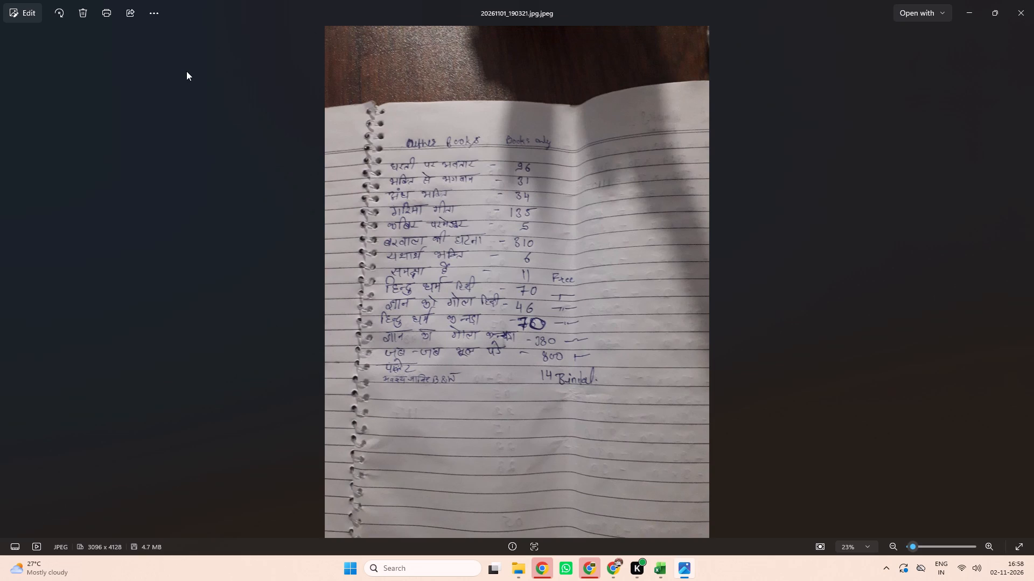
key("Left")
key("Left")
key("Left")
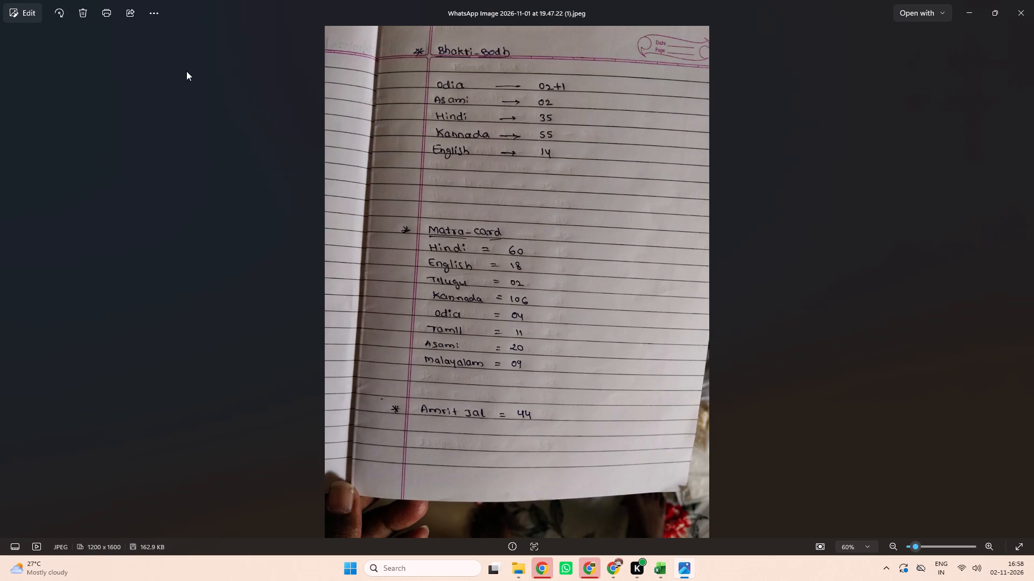
key("Left")
key("Left")
key("Right")
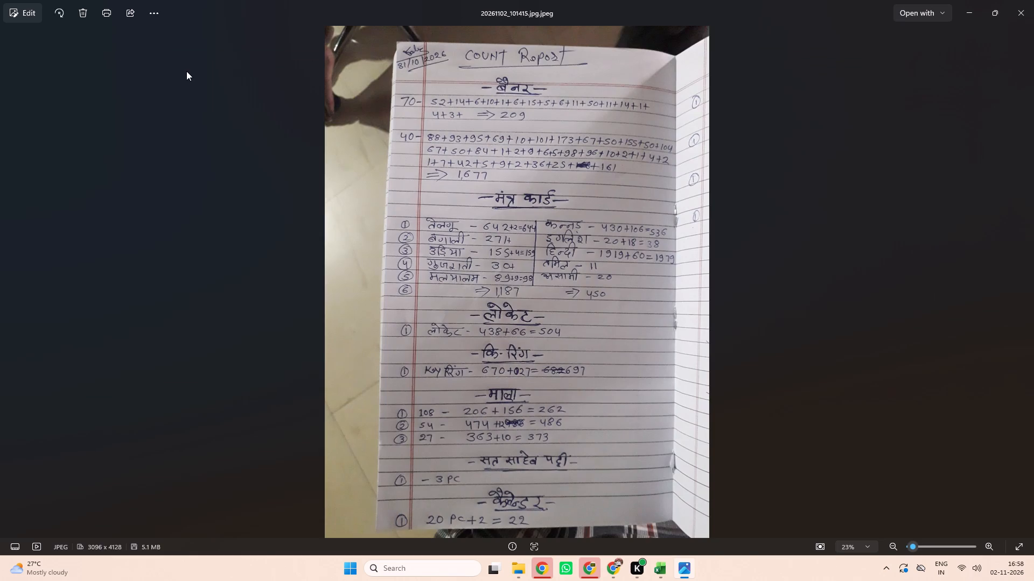
key("Right")
key("Right")
key("alt+Tab")
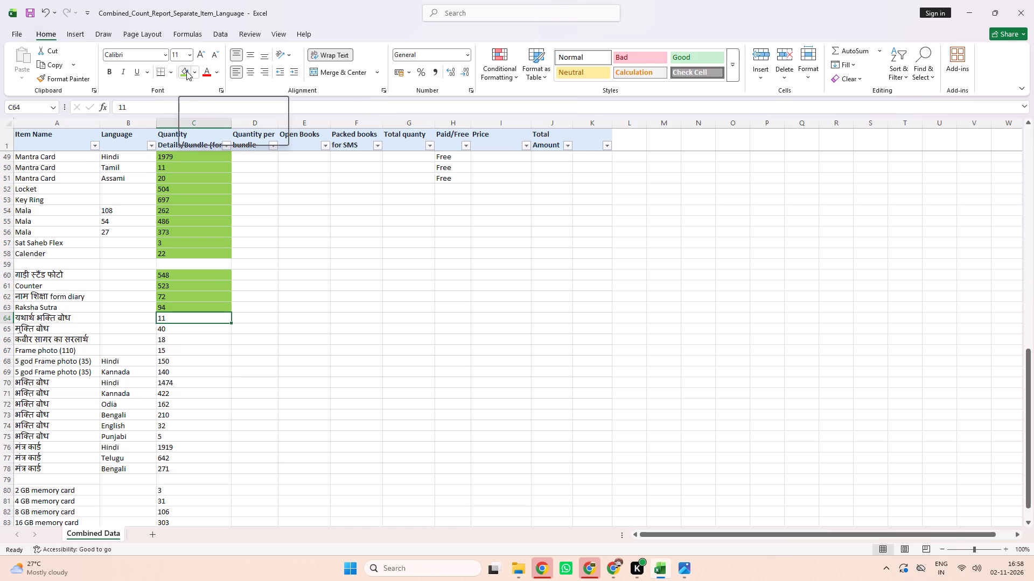
key("alt+Tab")
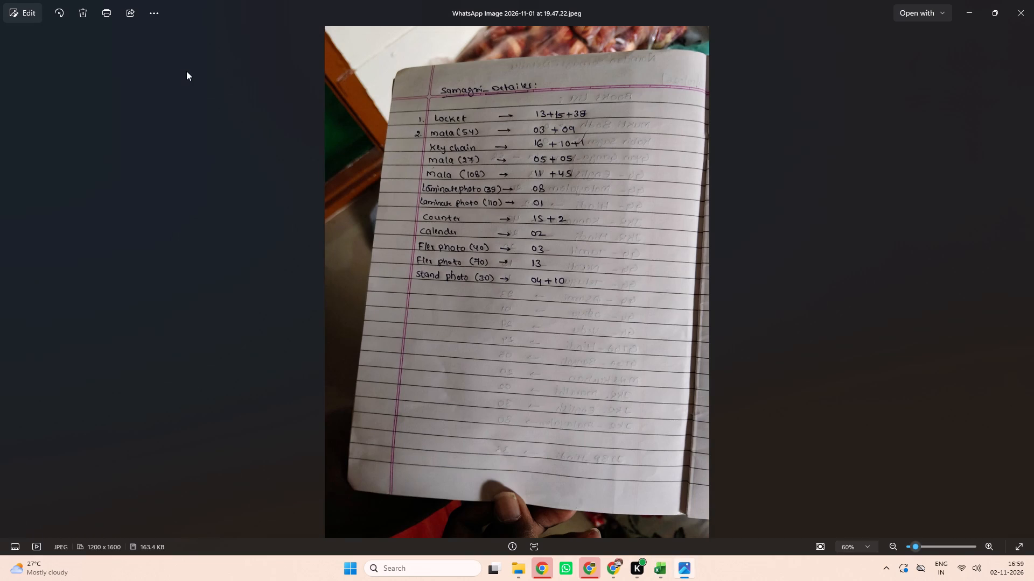
key("Left")
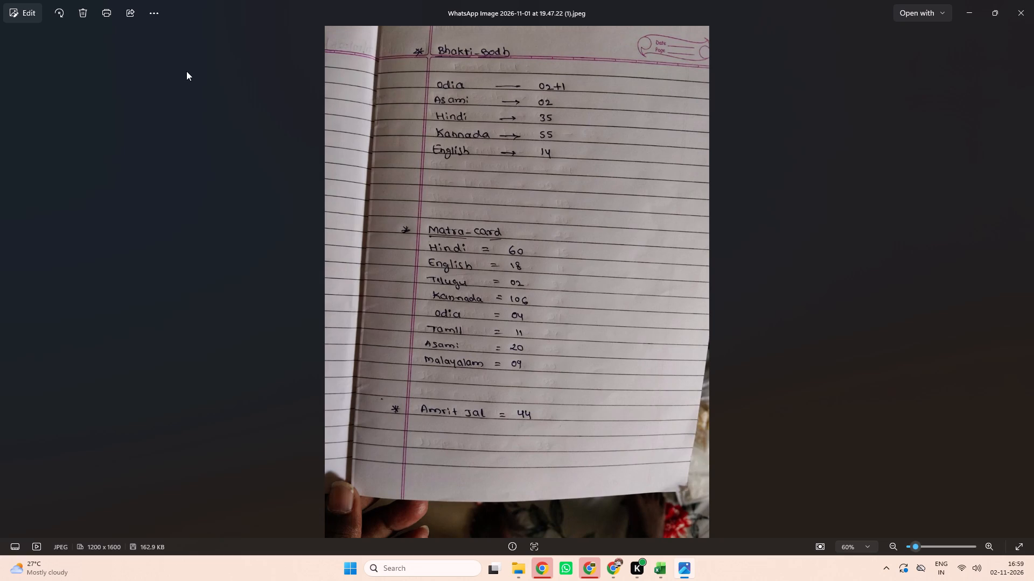
key("Left")
key("Left")
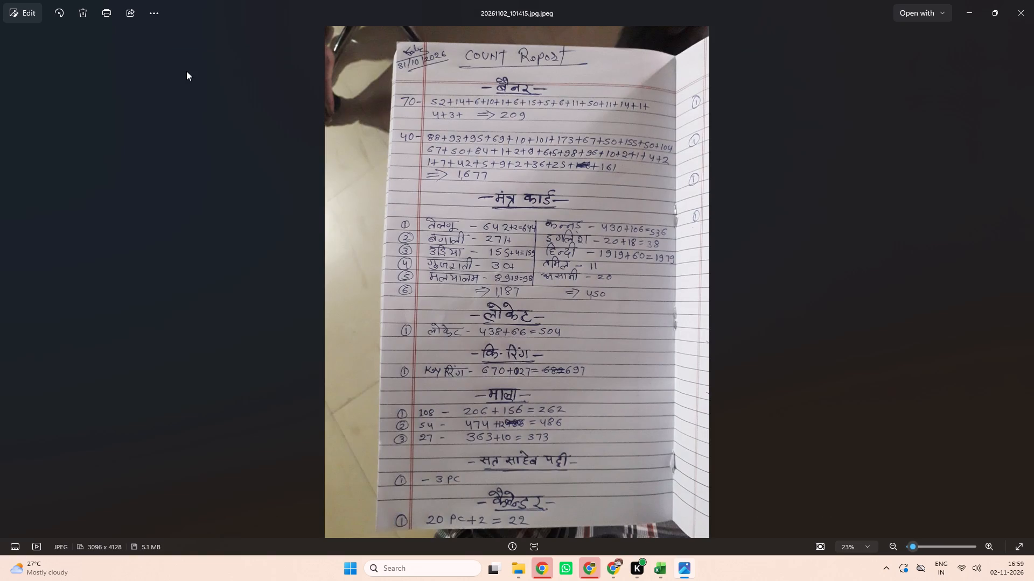
key("Left")
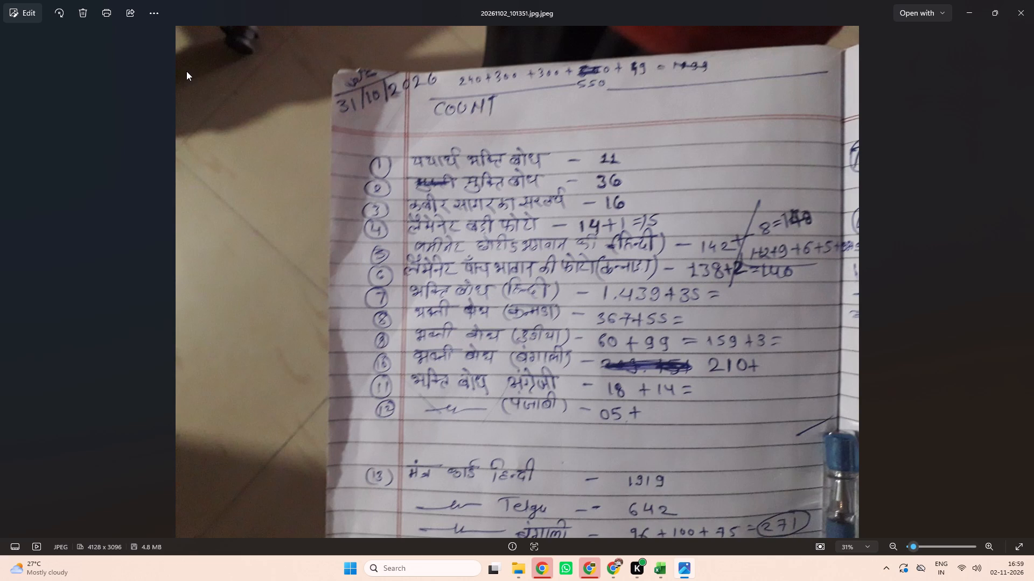
key("Right")
key("Right")
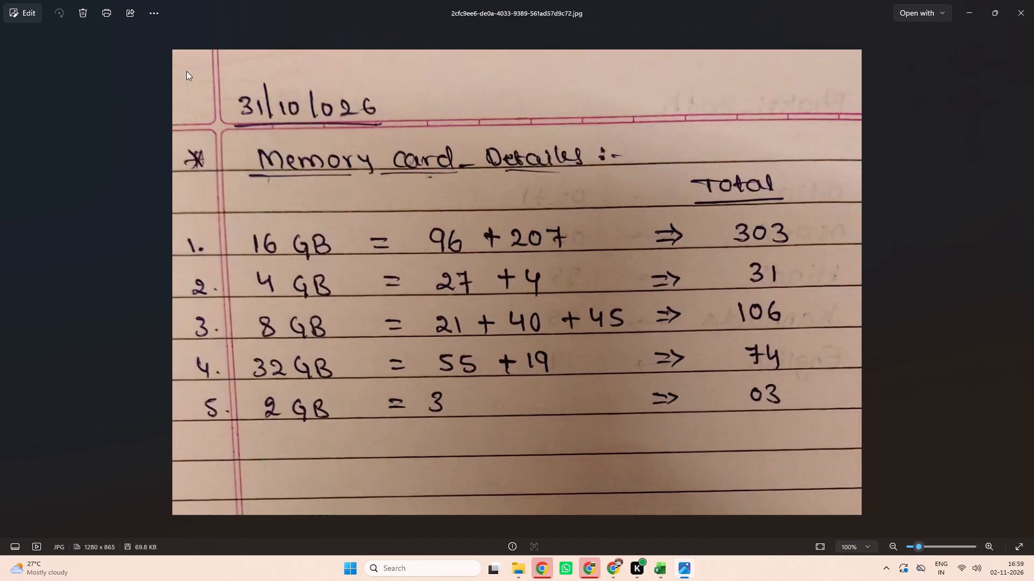
key("Right")
key("Right")
key("Right")
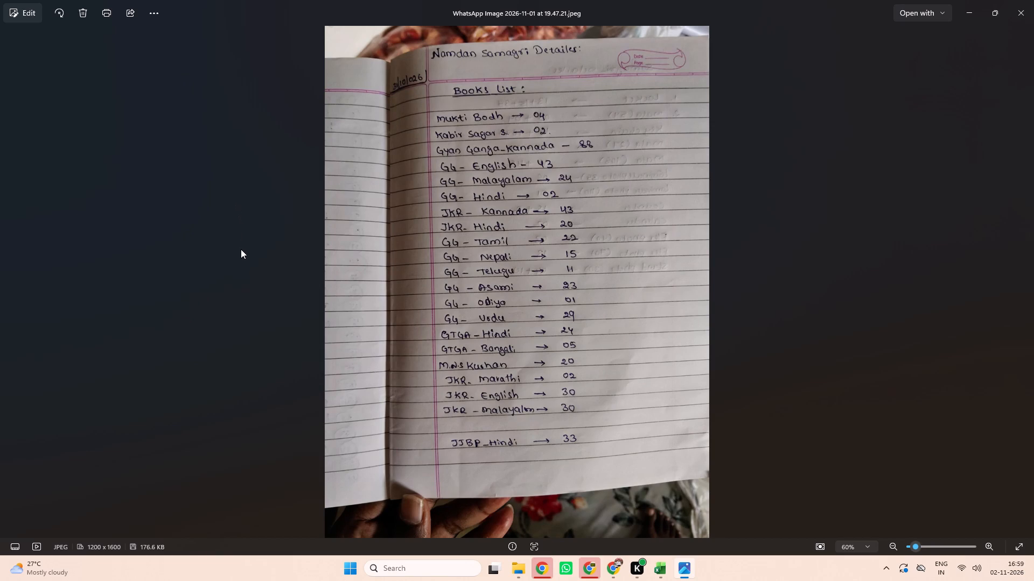
Set the यथार्थ भक्ति बोध quantity (C64) to 17 and fill its cell light green.
key("alt+Tab")
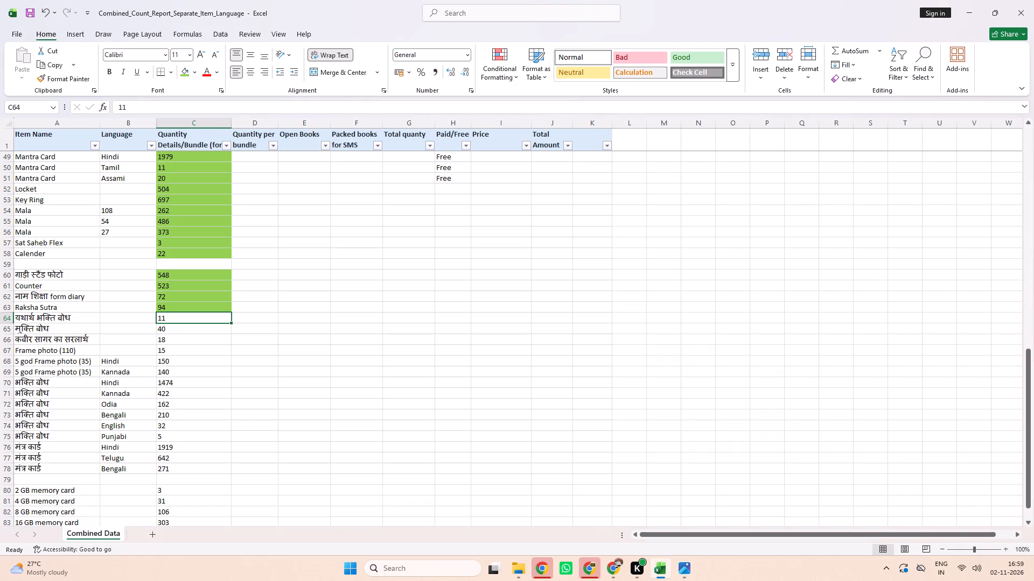
type("17")
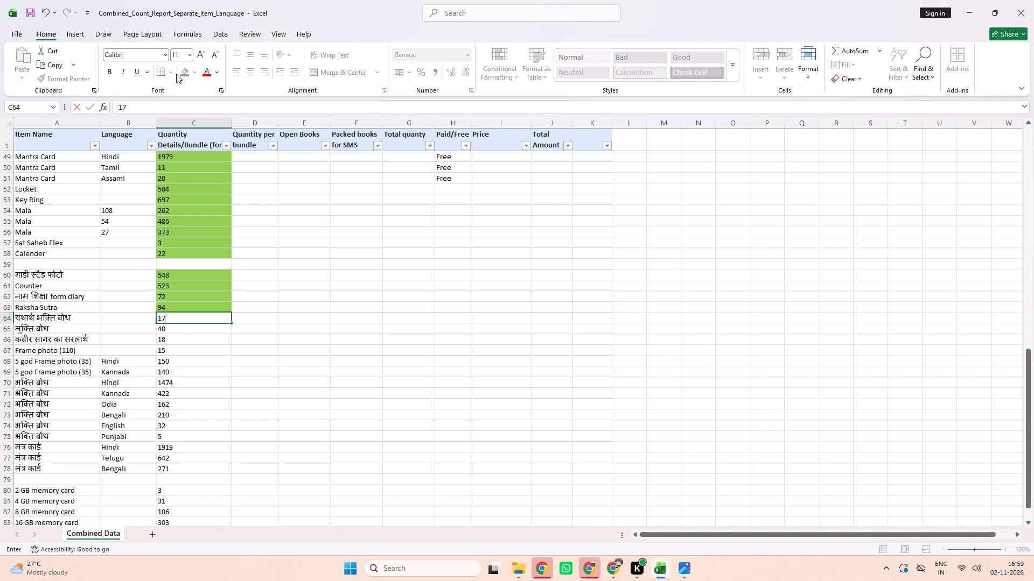
left_click(188, 73)
key("Return")
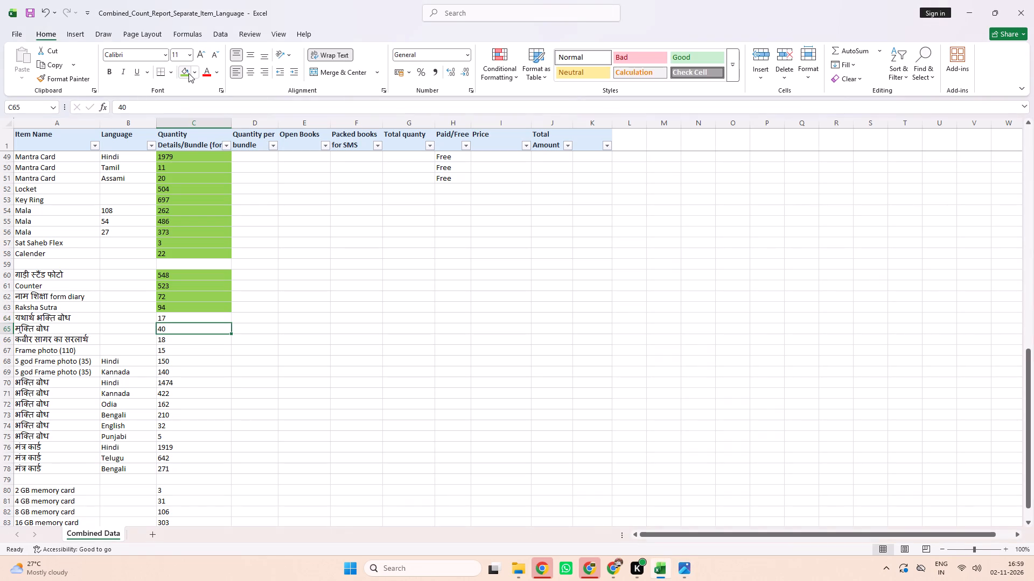
key("Up")
left_click(188, 73)
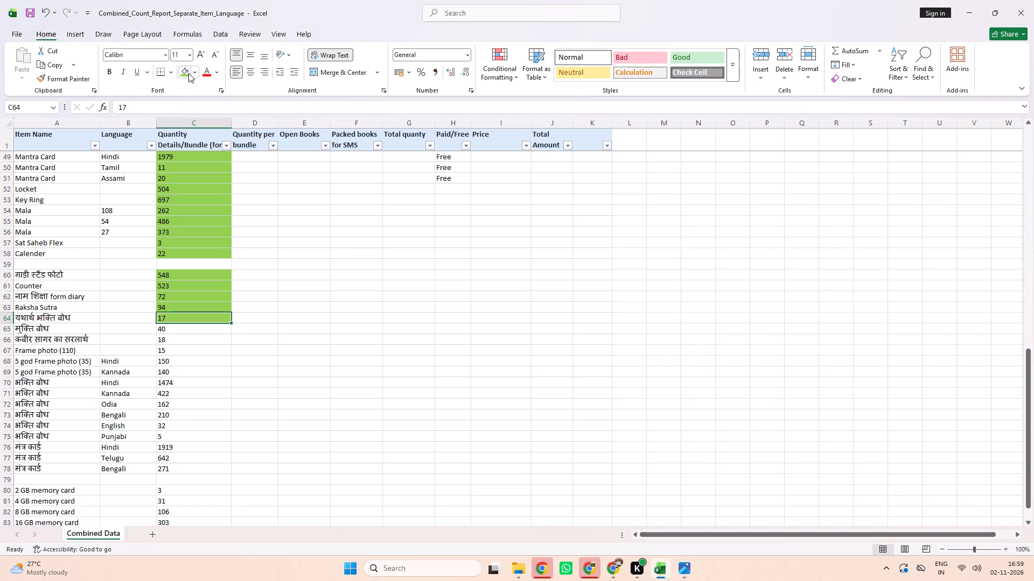
key("Down")
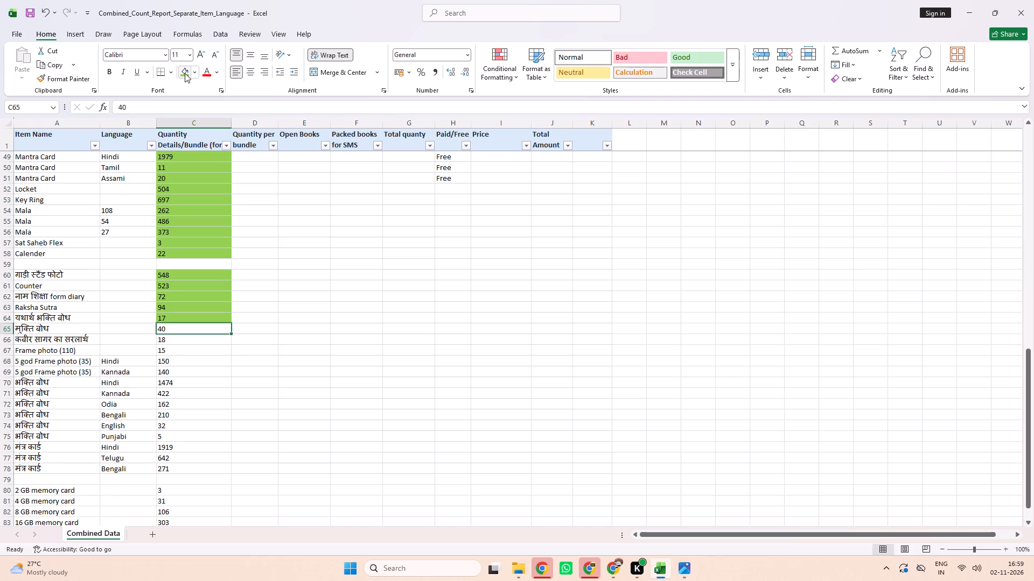
Look through the handwritten count, Samagri details, other books and books list photos for the मुक्ति बोध quantities belonging to row 65.
key("alt+Tab")
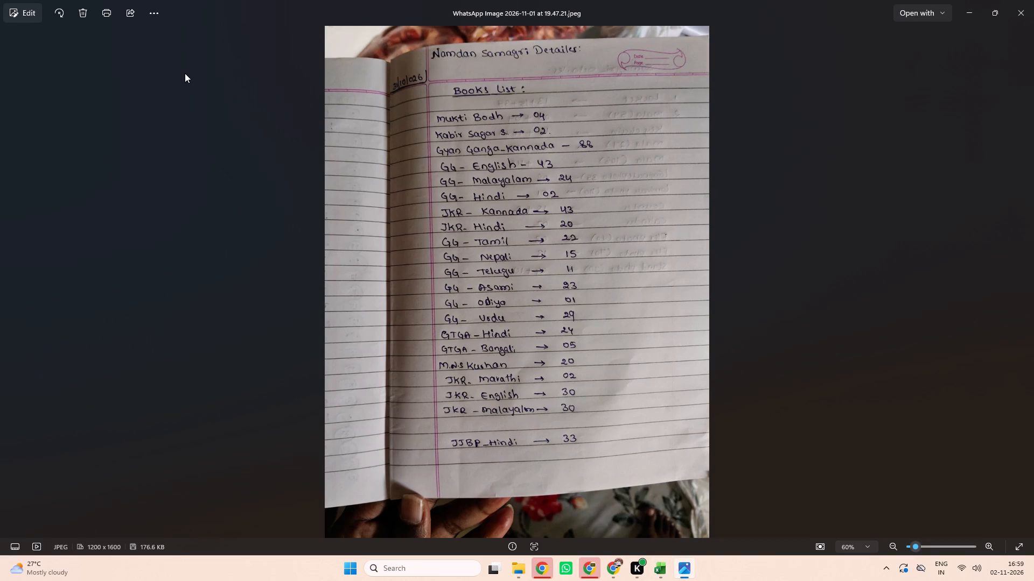
key("Left")
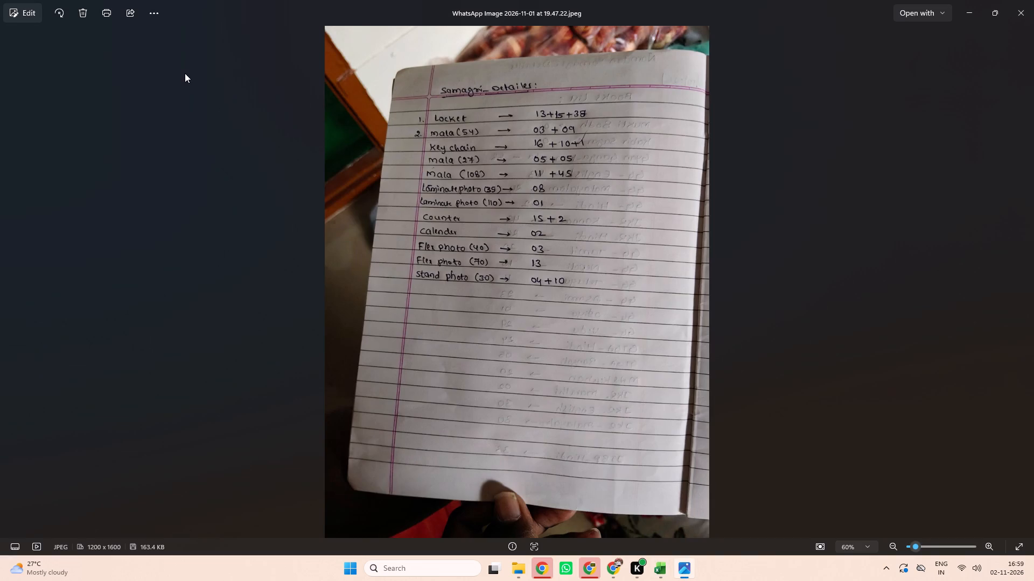
key("Left")
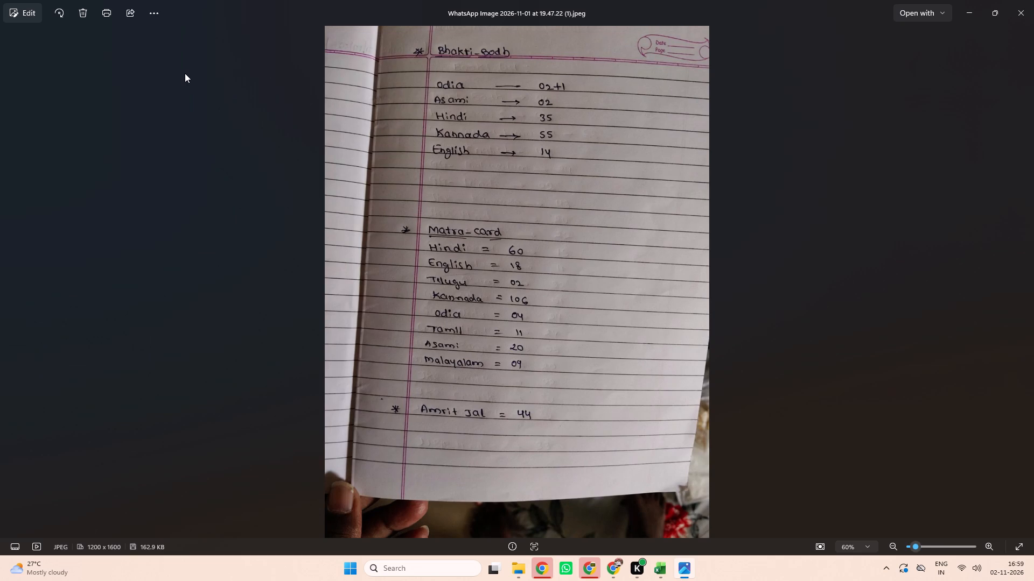
key("Left")
key("Right")
key("Right")
key("Right")
key("Right")
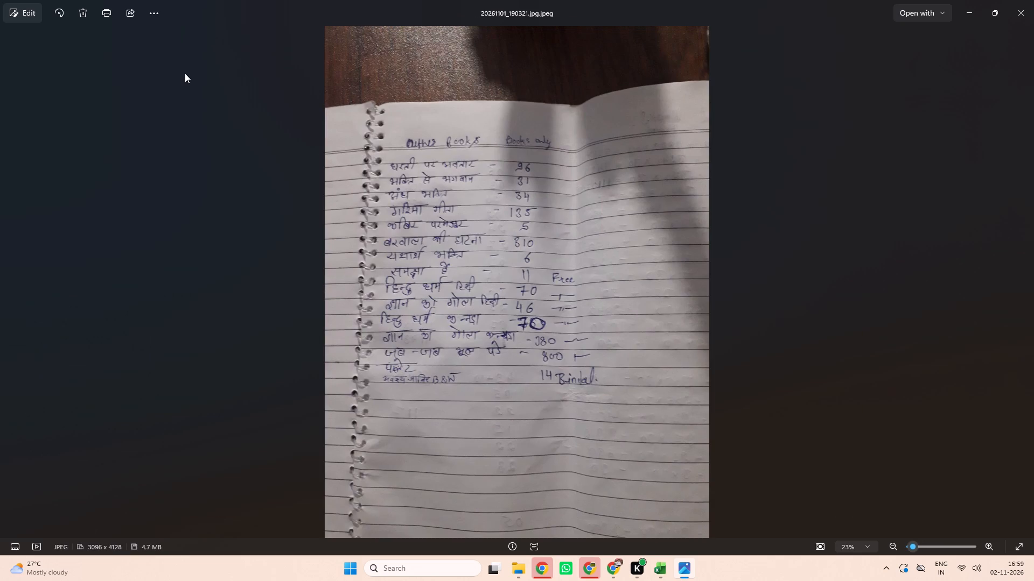
key("Left")
key("Left")
key("Left")
key("Left")
key("alt+Tab")
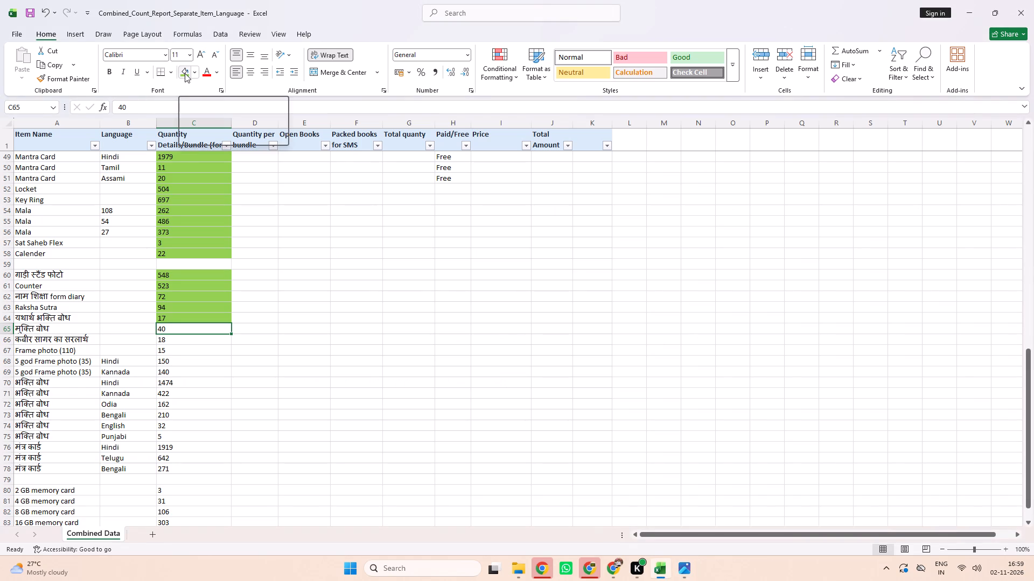
key("alt+Tab")
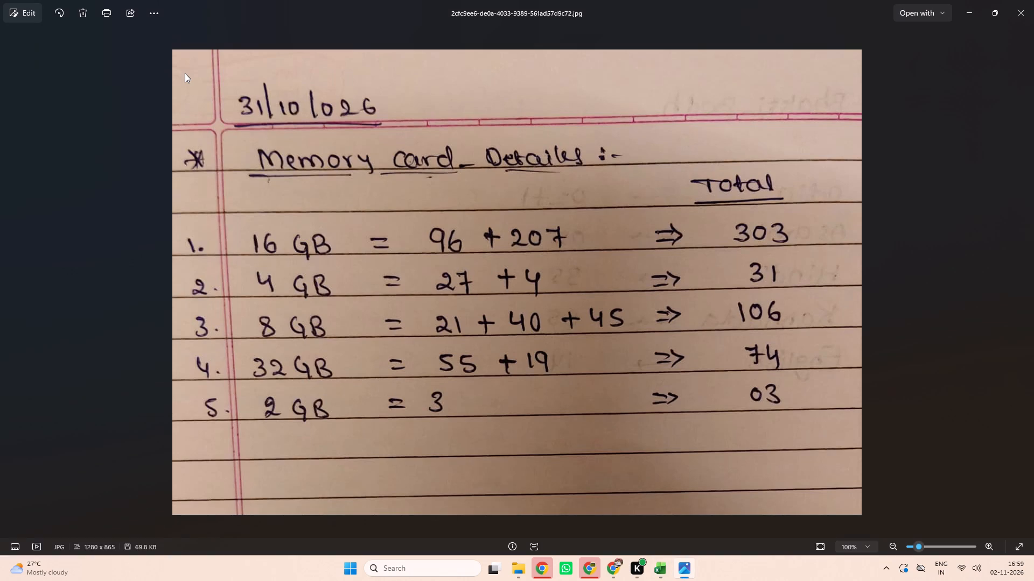
key("Left")
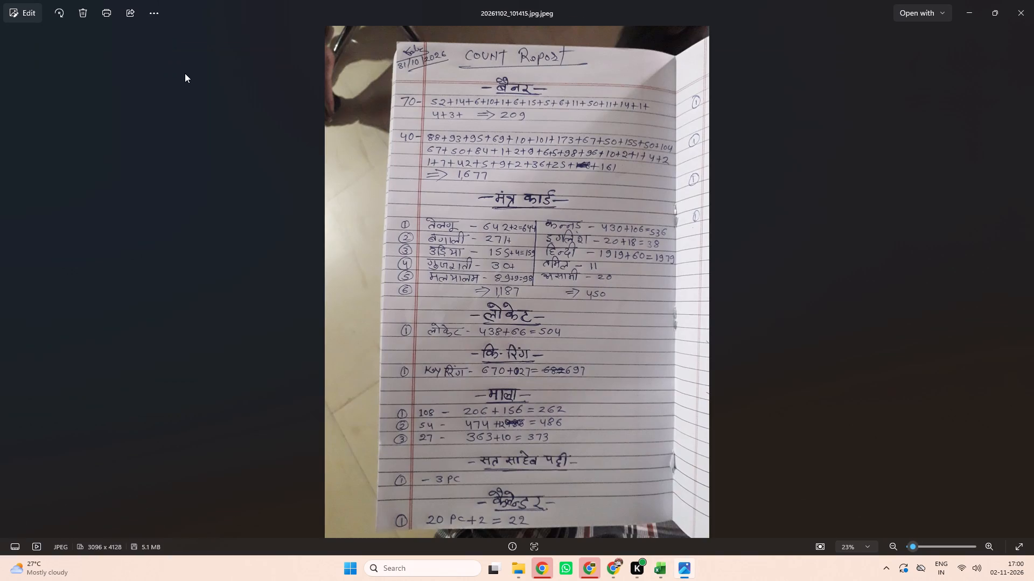
key("Right")
key("Right")
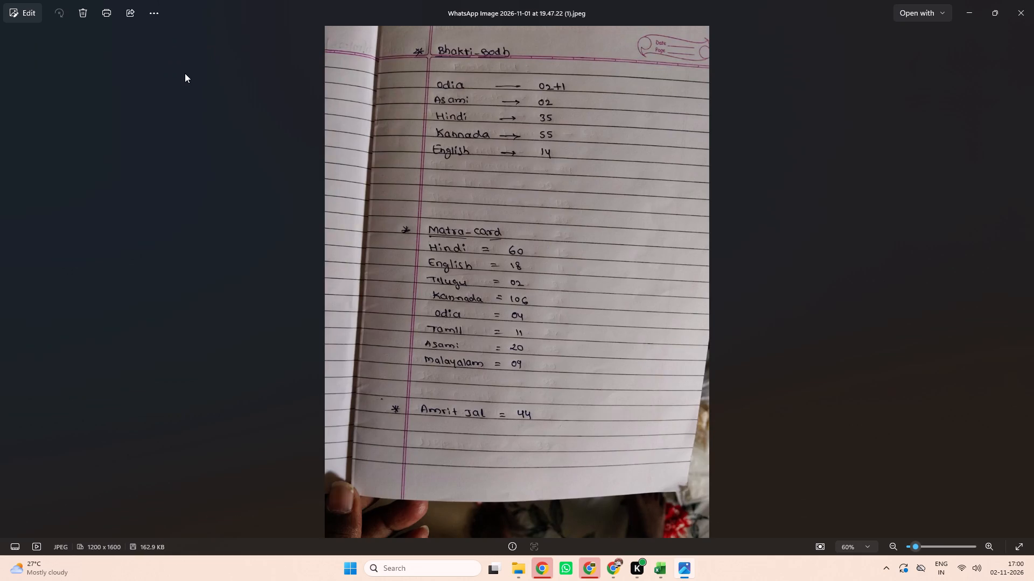
key("Right")
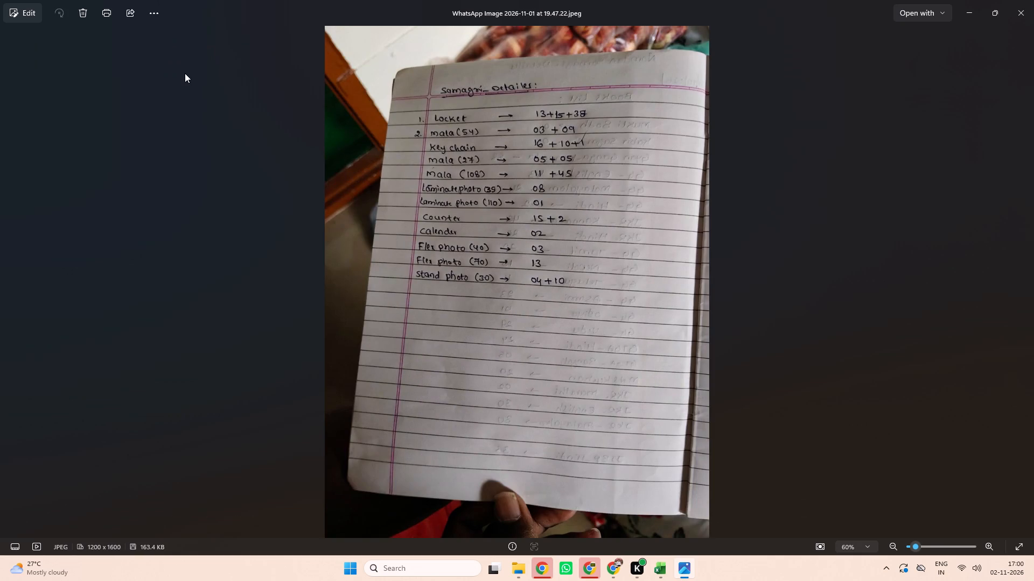
key("Right")
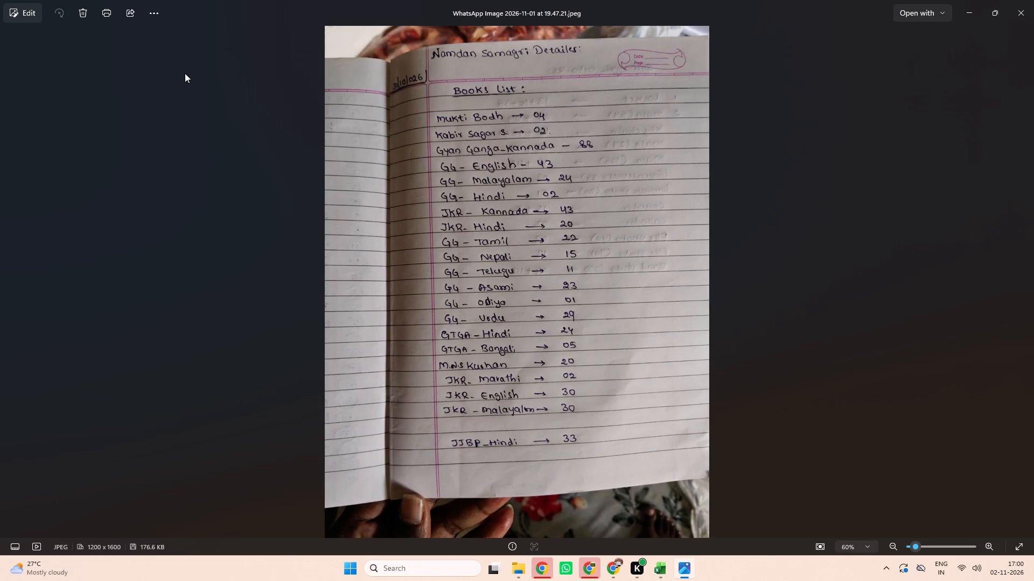
Fill the मुक्ति बोध quantity cell (C65) light green.
key("alt+Tab")
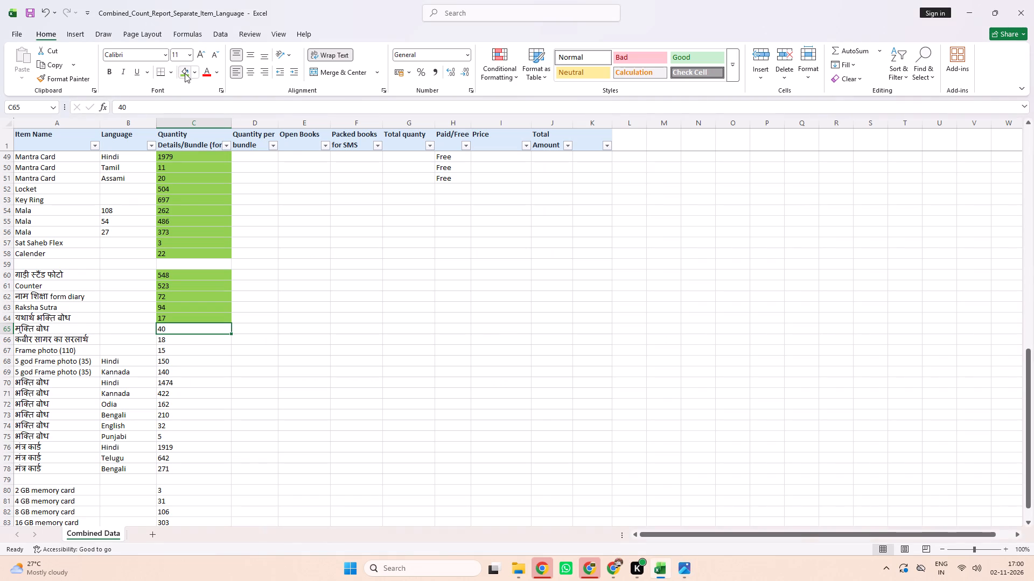
left_click(185, 73)
Check कबीर सागर का सरलार्थ against the Kabir Sagar entry in the books list photo and fill its quantity cell (C66) light green.
key("Return")
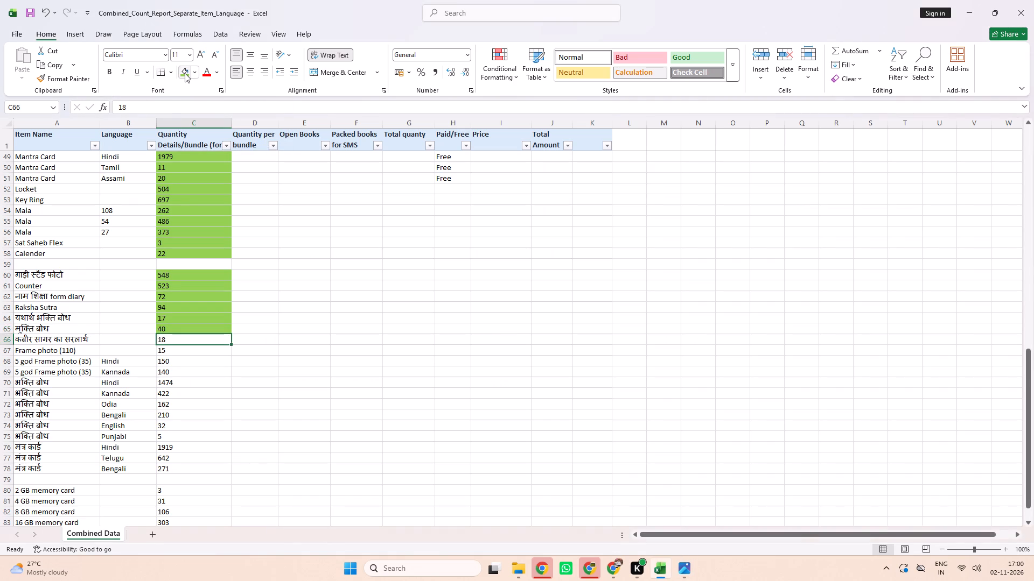
key("alt+Tab")
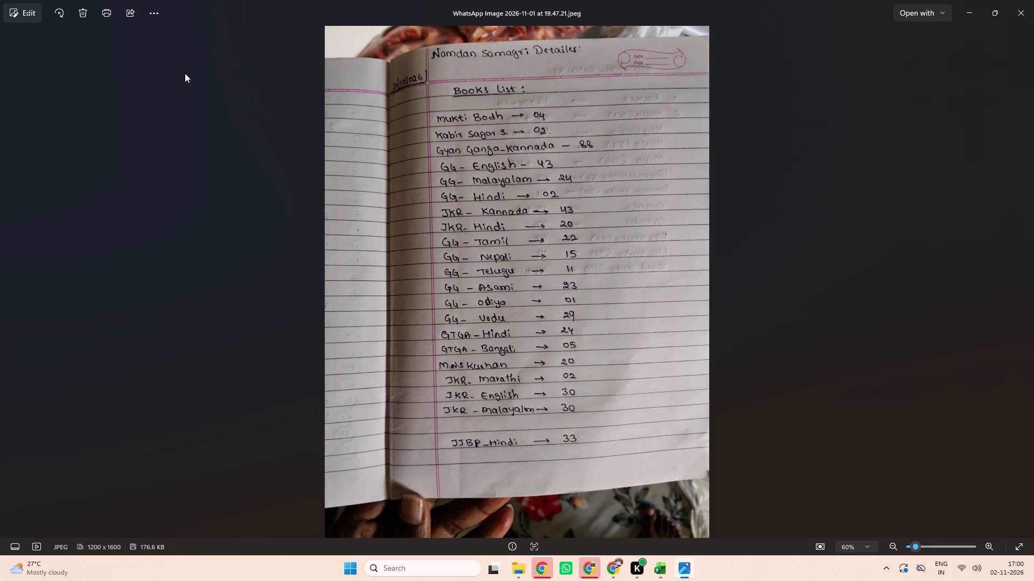
key("alt+Tab")
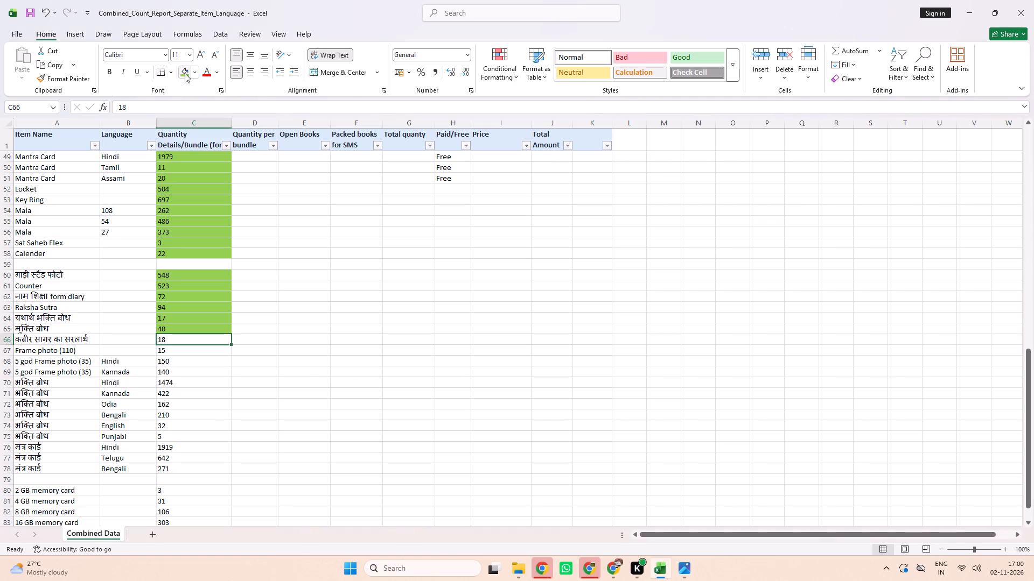
left_click(185, 73)
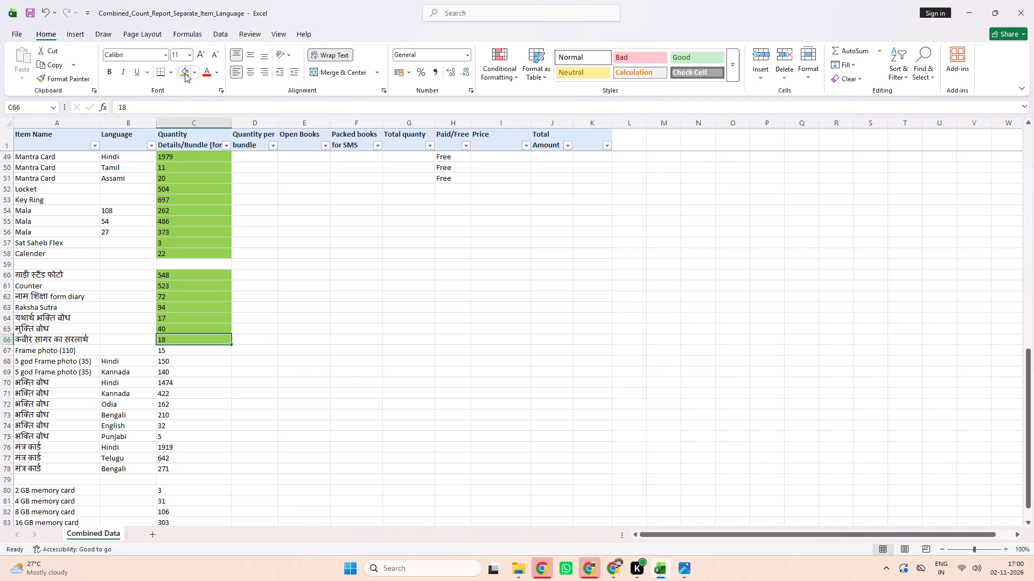
Check Frame photo (110) against the Laminate photo (110) entry in the Samagri details photo and fill its quantity cell (C67) light green.
key("Down")
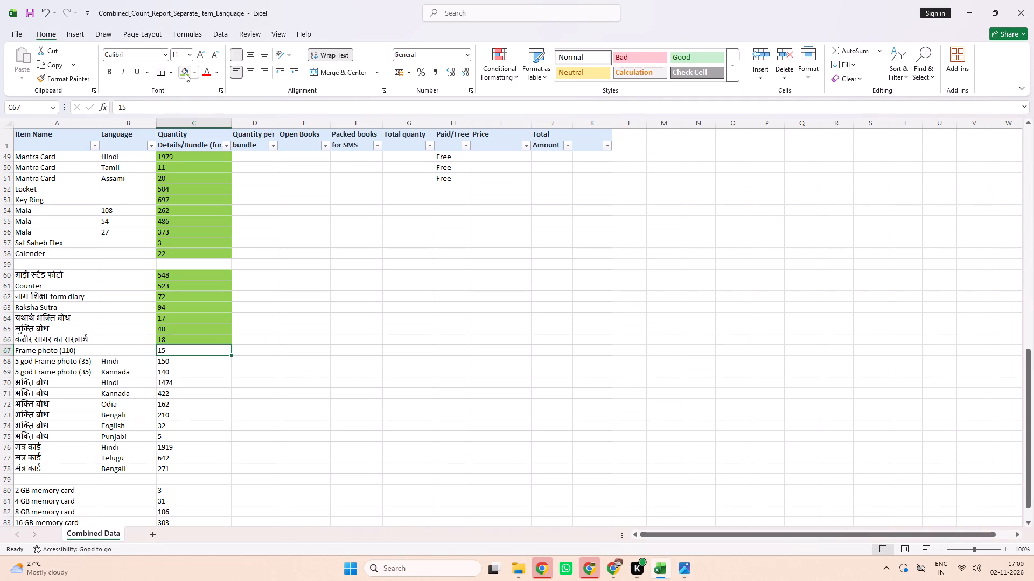
key("alt+Tab")
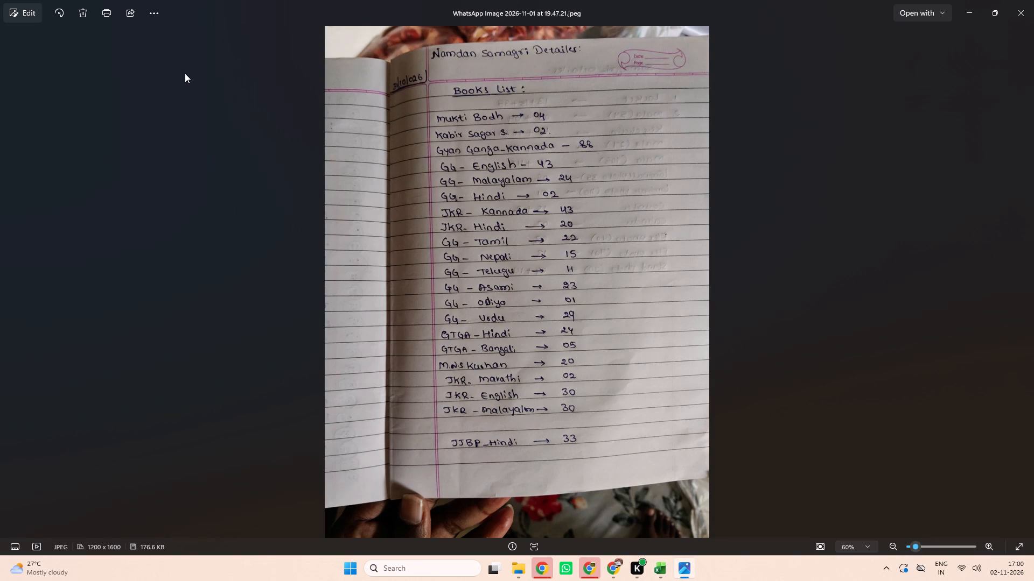
key("Left")
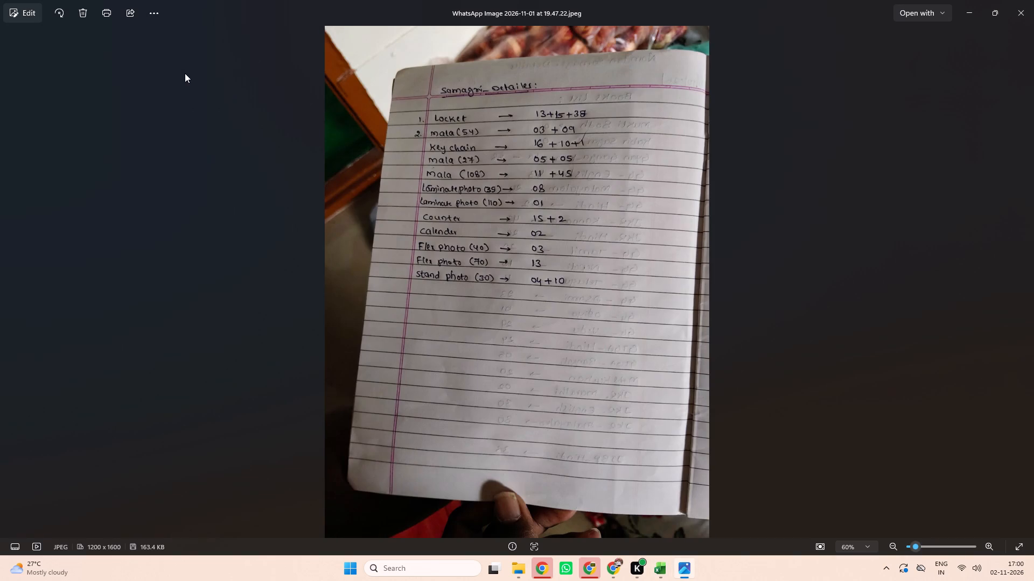
key("alt+Tab")
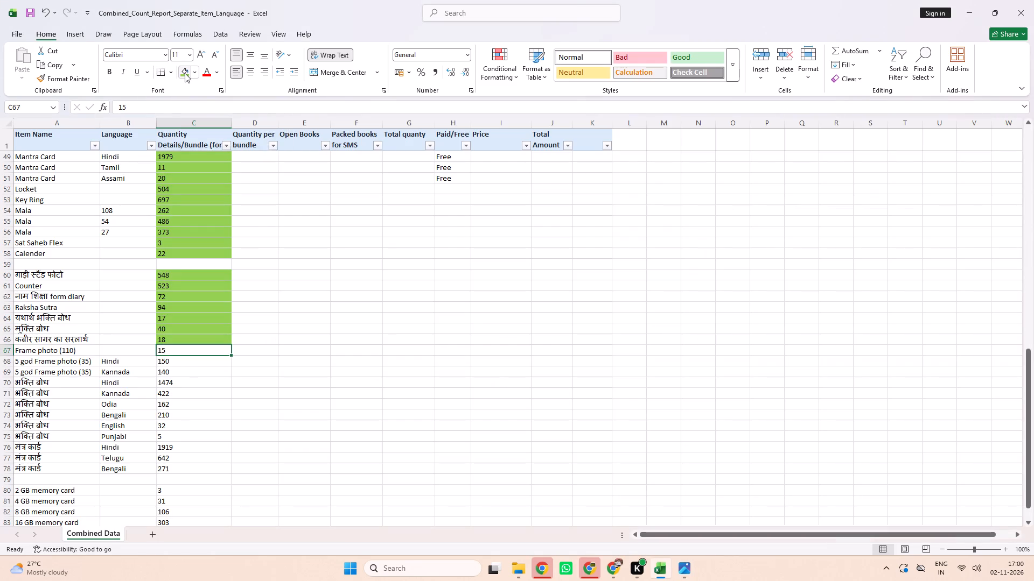
key("alt+Tab")
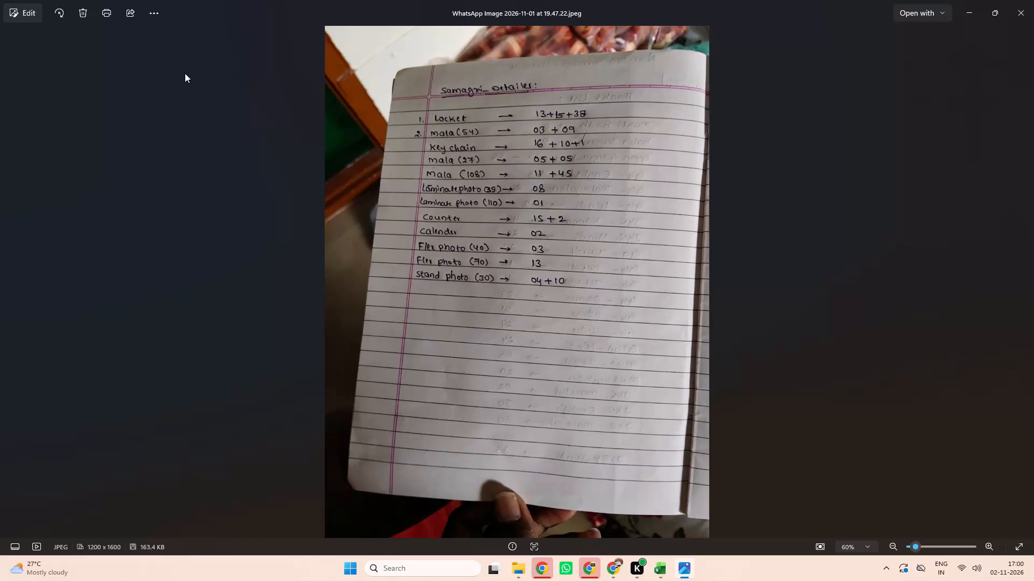
key("alt+Tab")
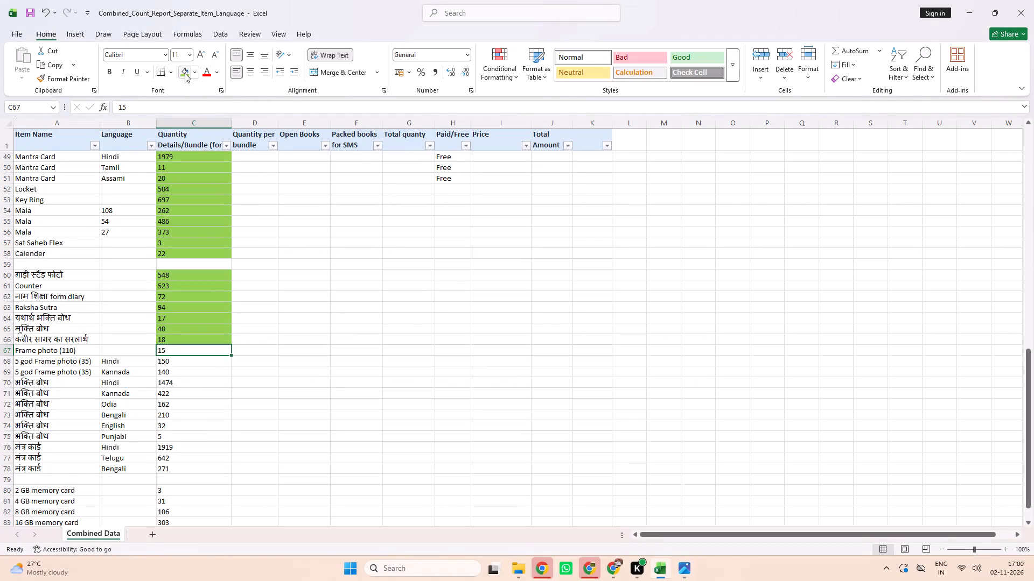
left_click(185, 73)
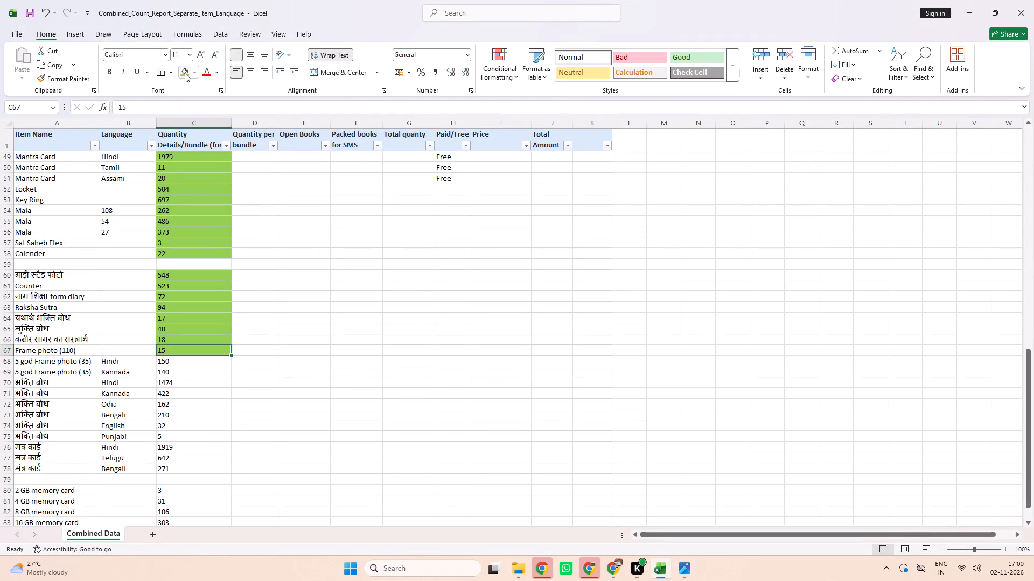
Check the Hindi 5 god Frame photo (35) against the Samagri details photo and fill its quantity cell (C68) light green.
key("Return")
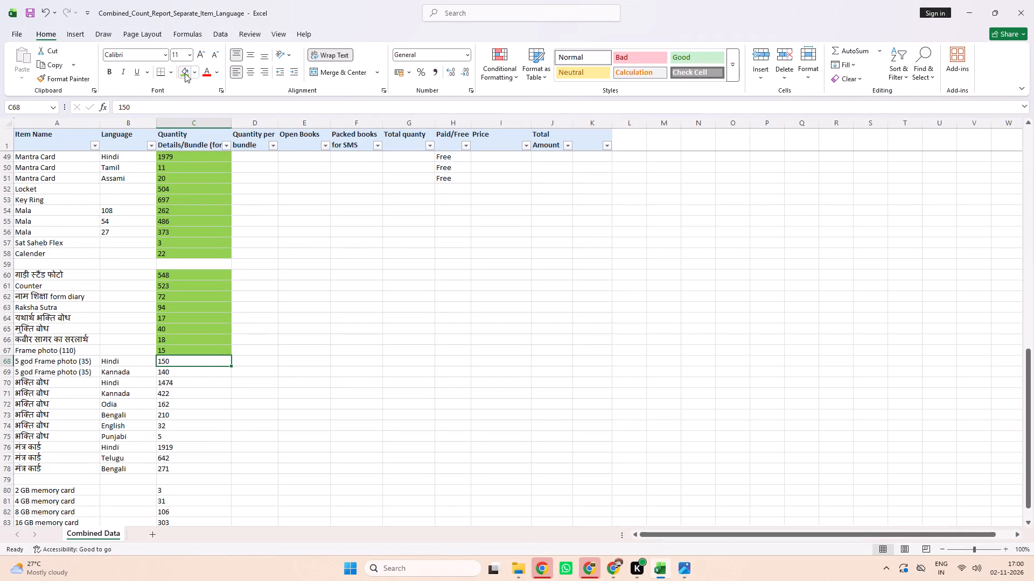
key("alt+Tab")
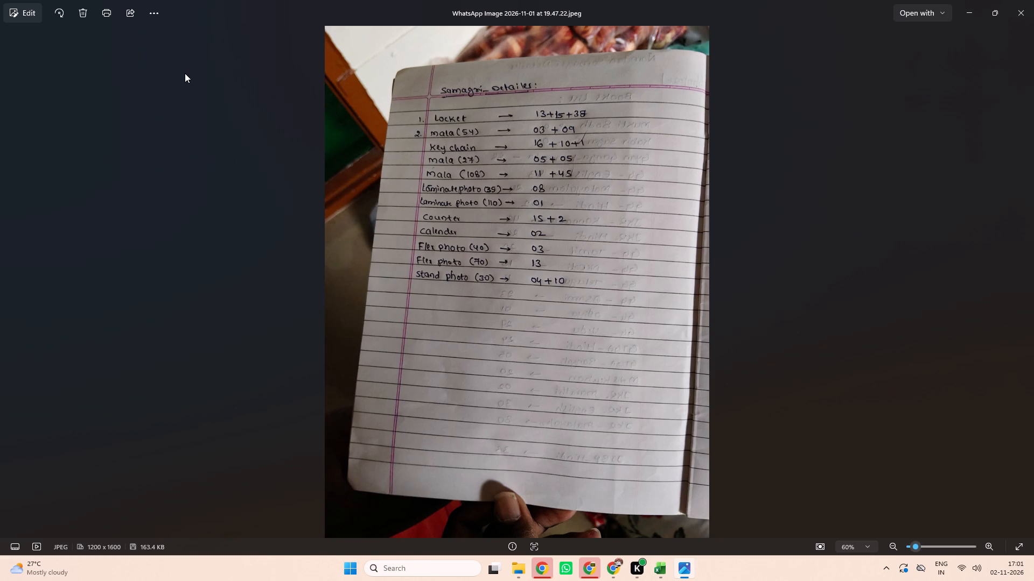
key("alt+Tab")
key("alt+Tab")
key("alt+Tab")
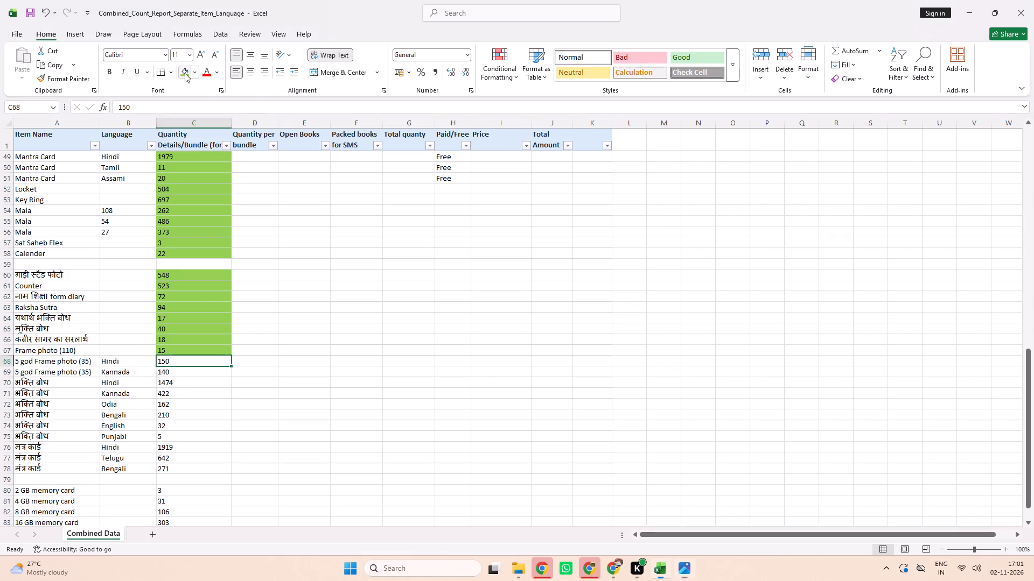
left_click(185, 73)
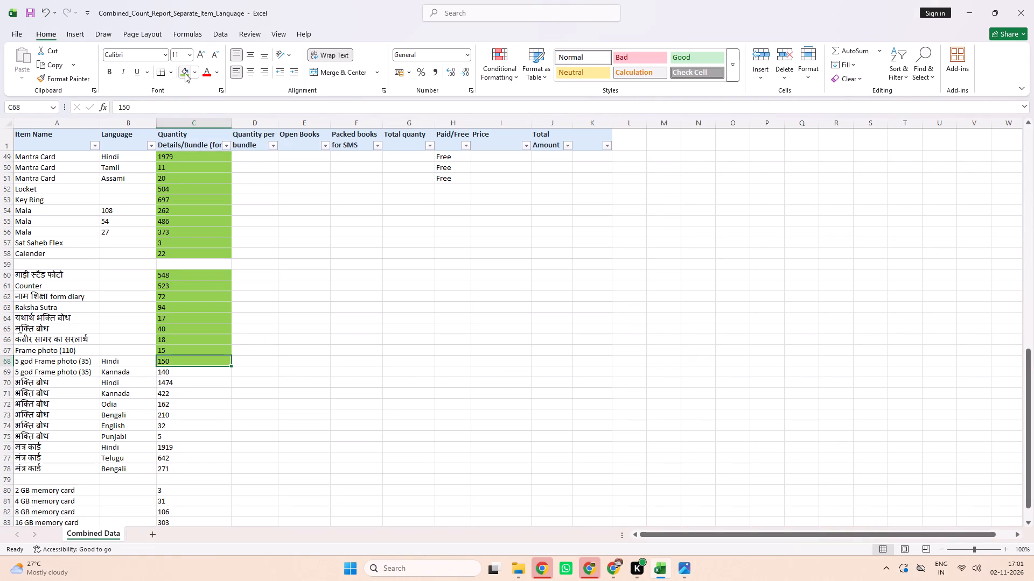
Look through the Bhakti Bodh, memory card, Samagri details and books list photos for the frame photo quantities belonging to rows 67 to 69.
key("Down")
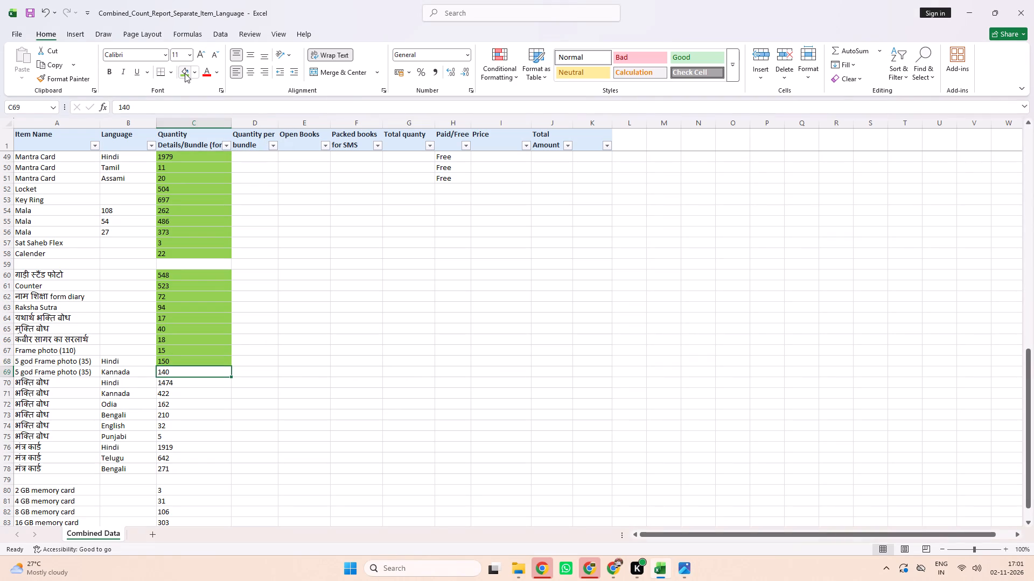
key("alt+Tab")
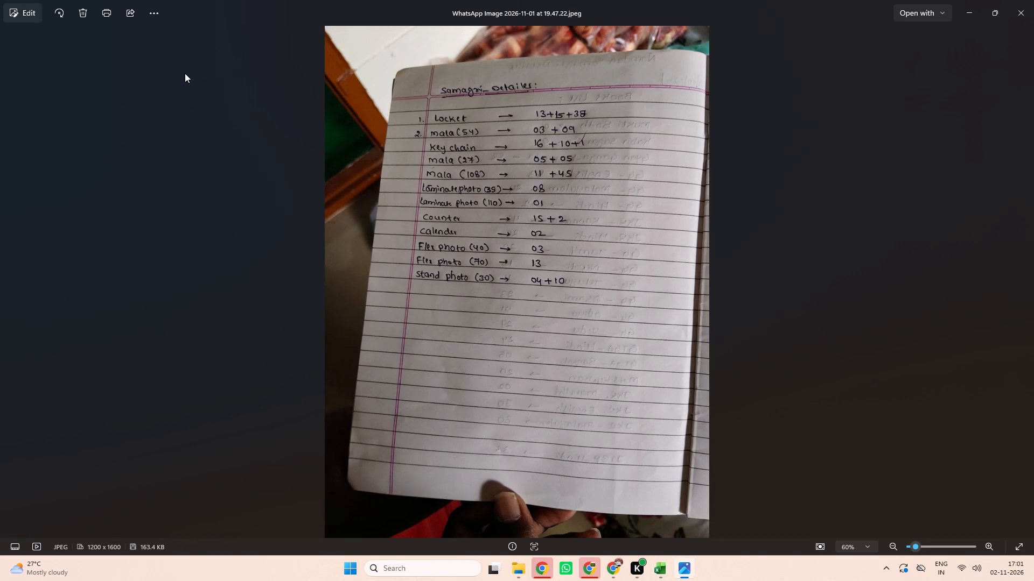
key("Left")
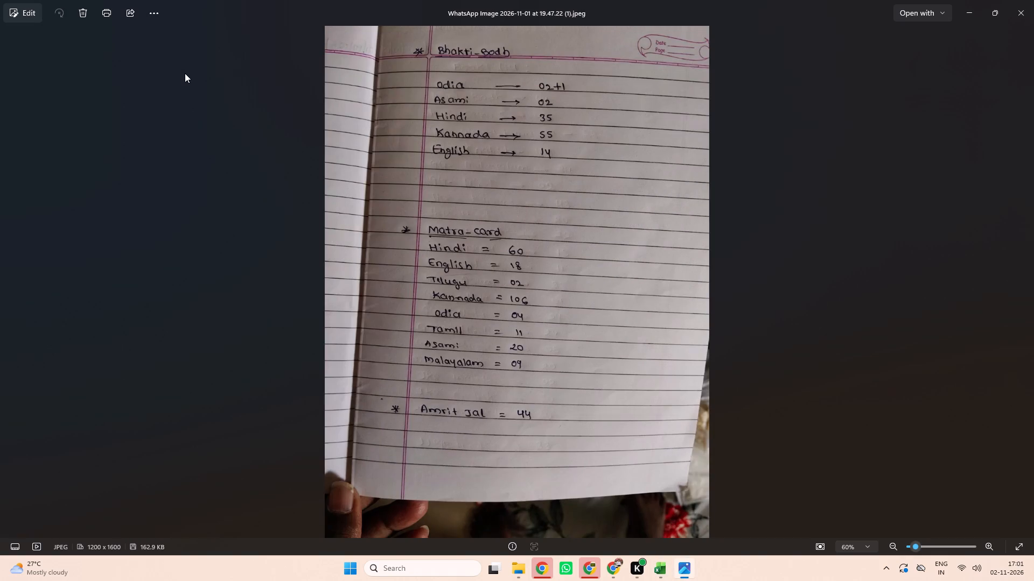
key("Left")
key("alt+Tab")
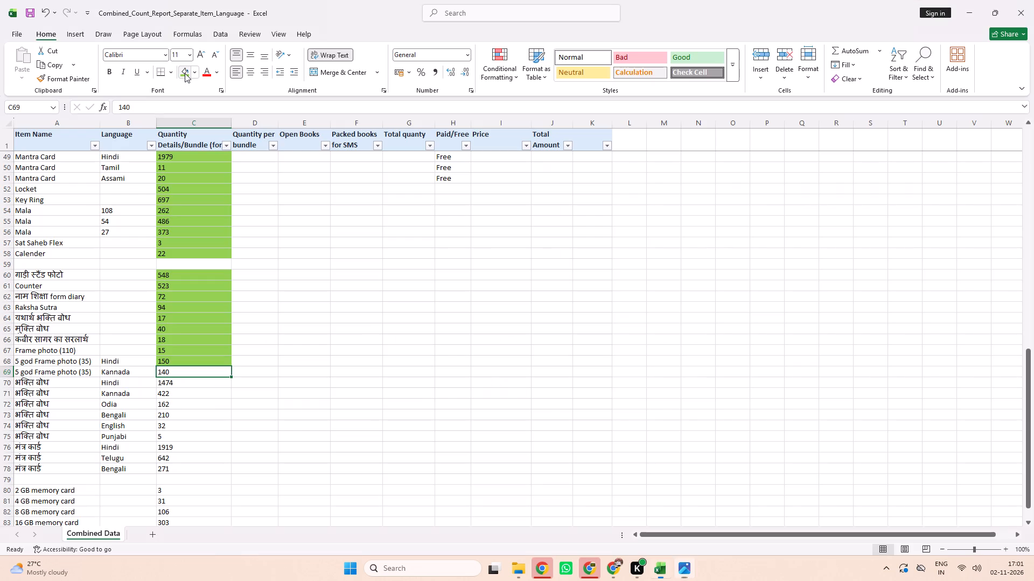
key("alt+Tab")
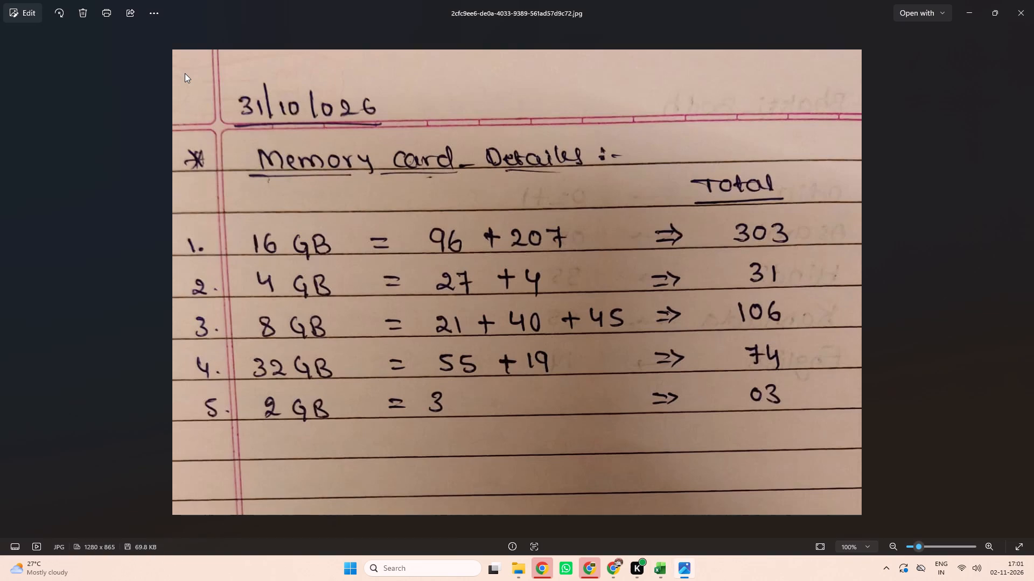
key("Right")
key("Right")
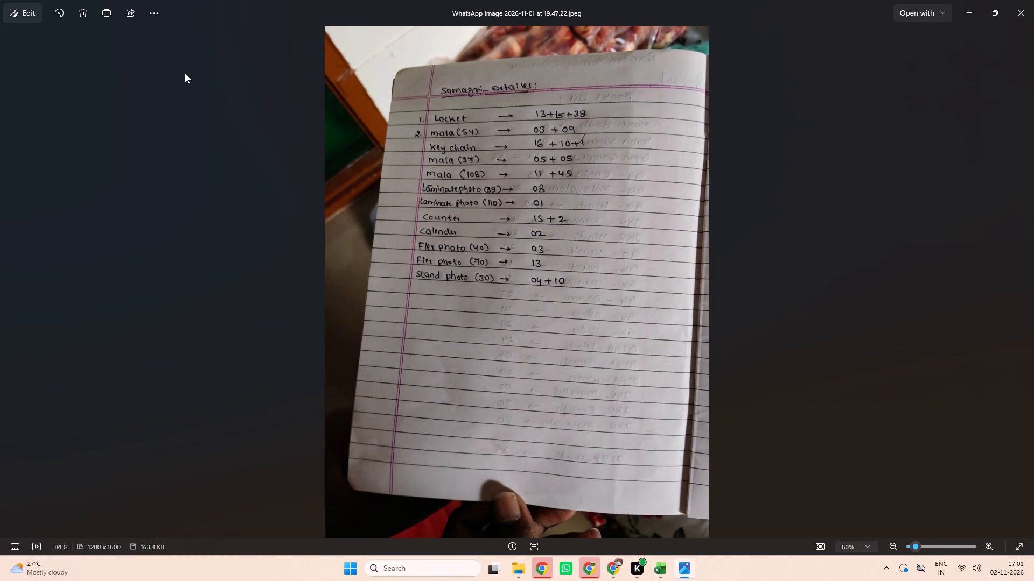
key("Right")
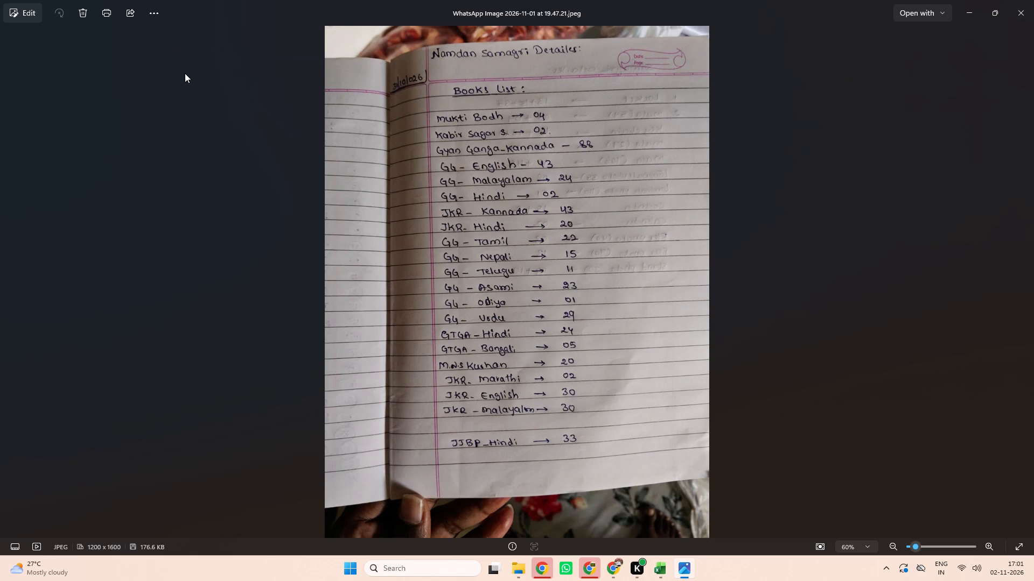
key("Right")
key("Left")
key("Left")
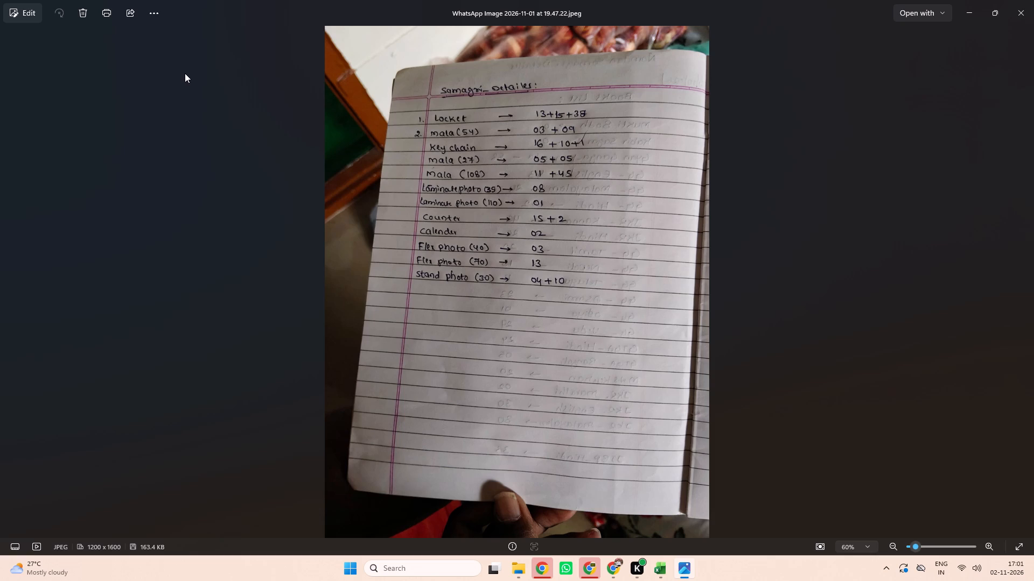
Set the Frame photo (110) quantity (C67) to 14.
key("alt+Tab")
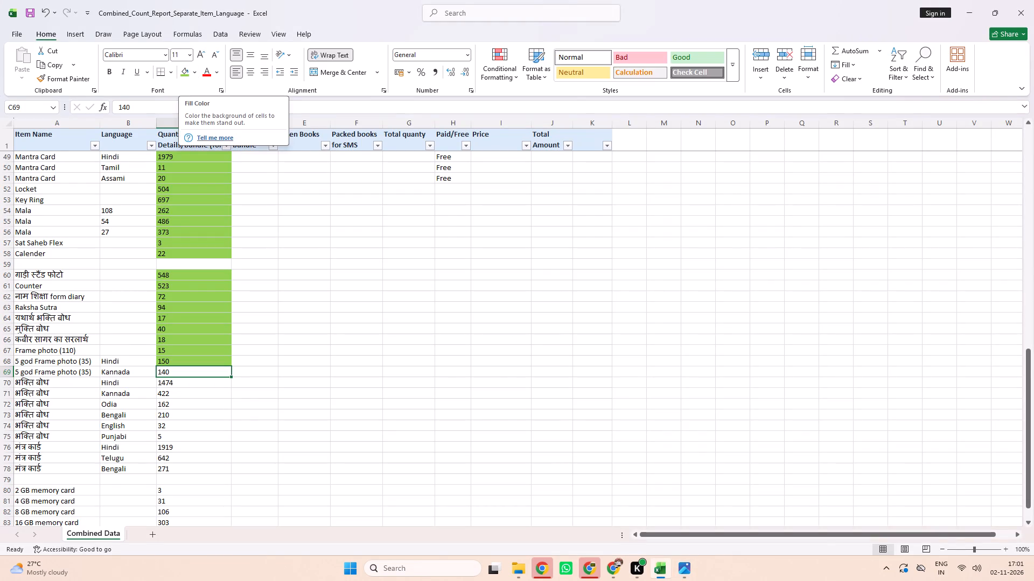
key("Up")
key("Up")
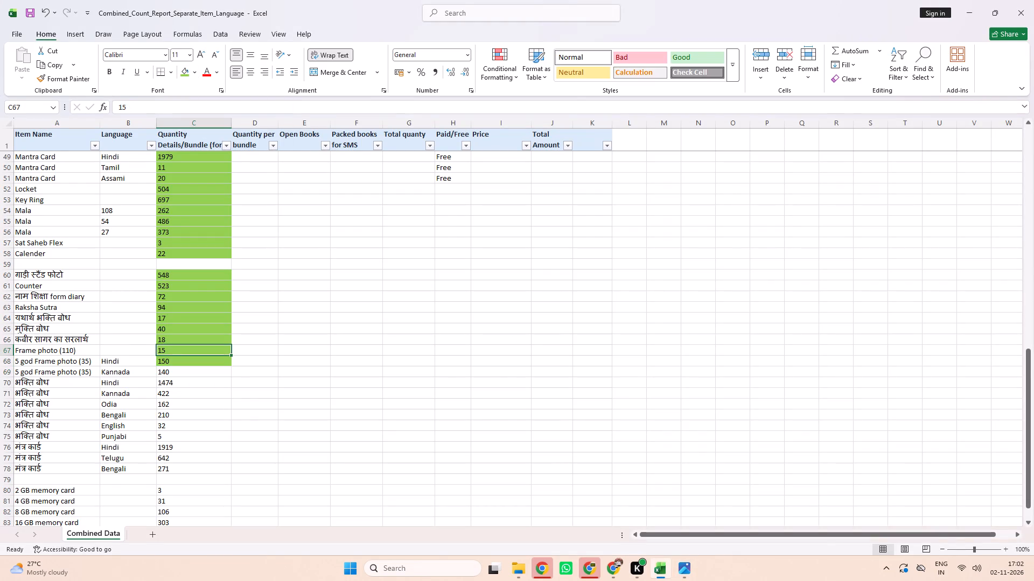
type("14")
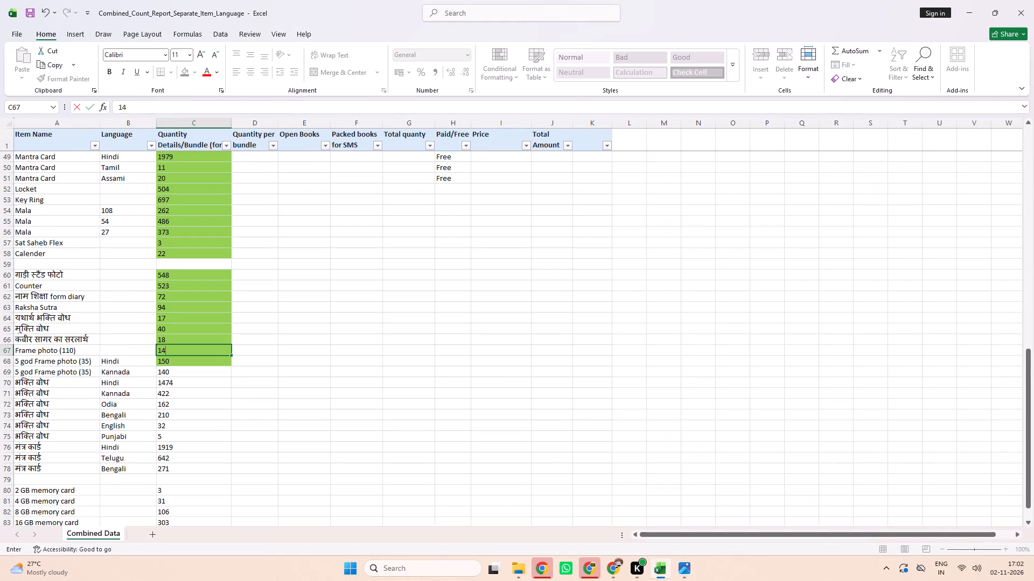
key("Return")
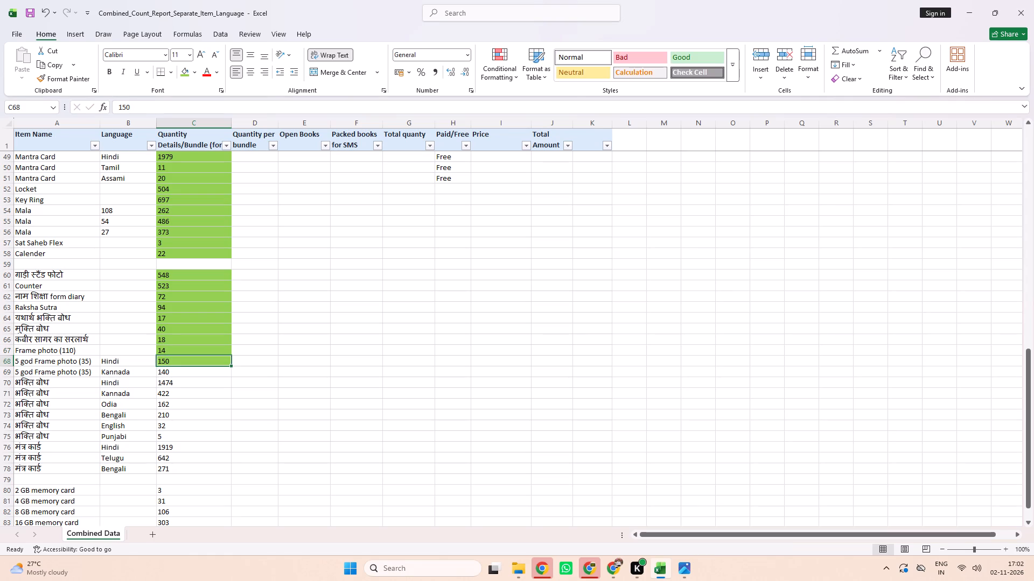
Recheck the laminate photo (35) entry in the Samagri details photo for the Hindi 5 god Frame photo quantity (C68).
key("alt+Tab")
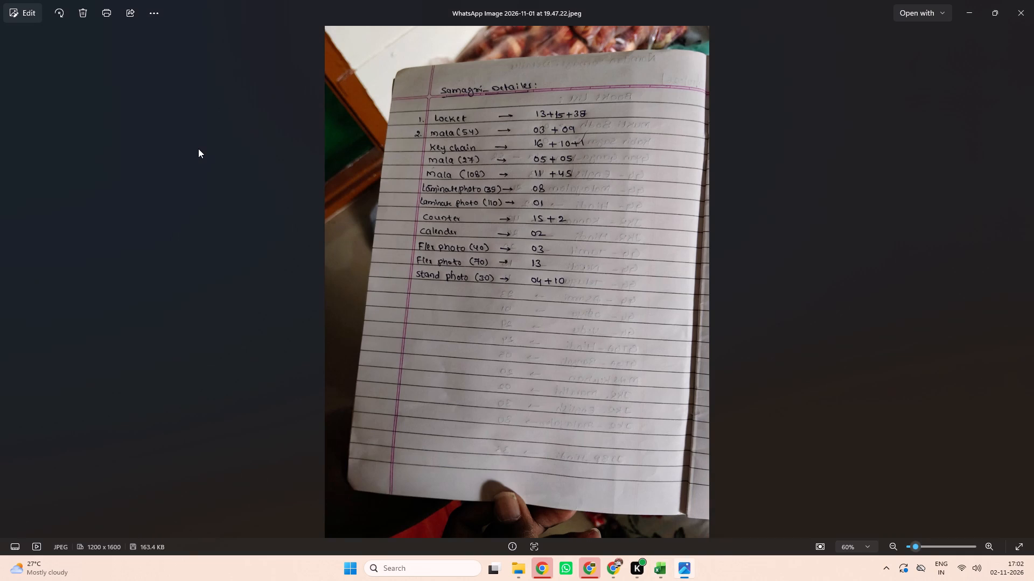
key("Return")
key("alt+Tab")
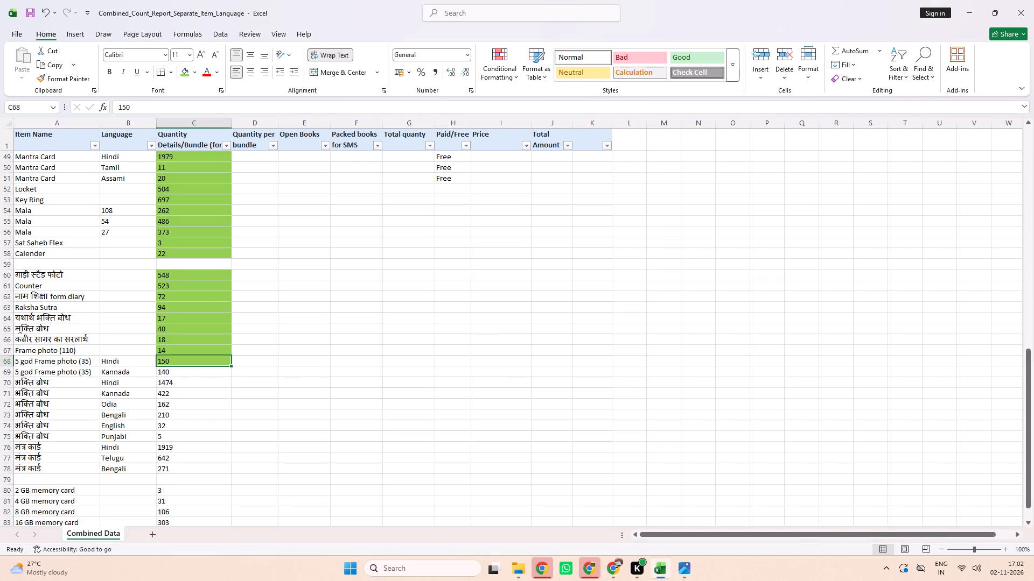
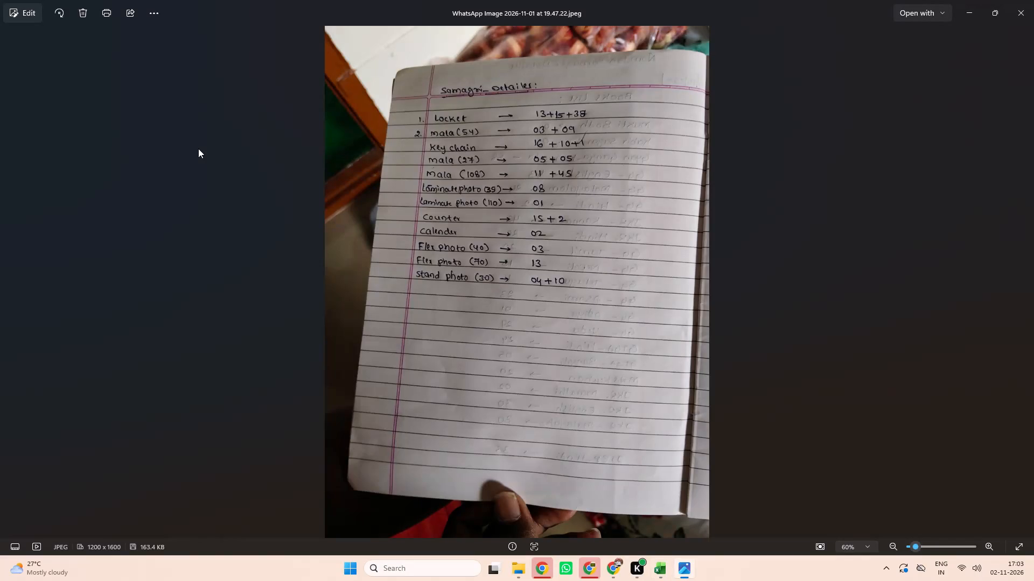
Switch back to the Excel stock report and open the Language cell B68 of the 5 god Frame photo (35) row for editing.
key("alt+Tab")
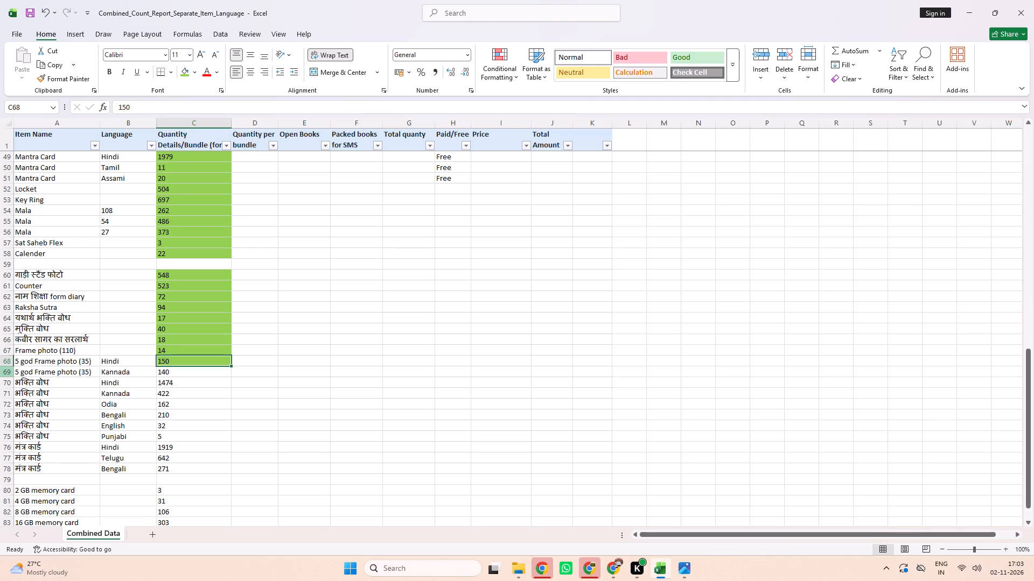
triple_click(127, 361)
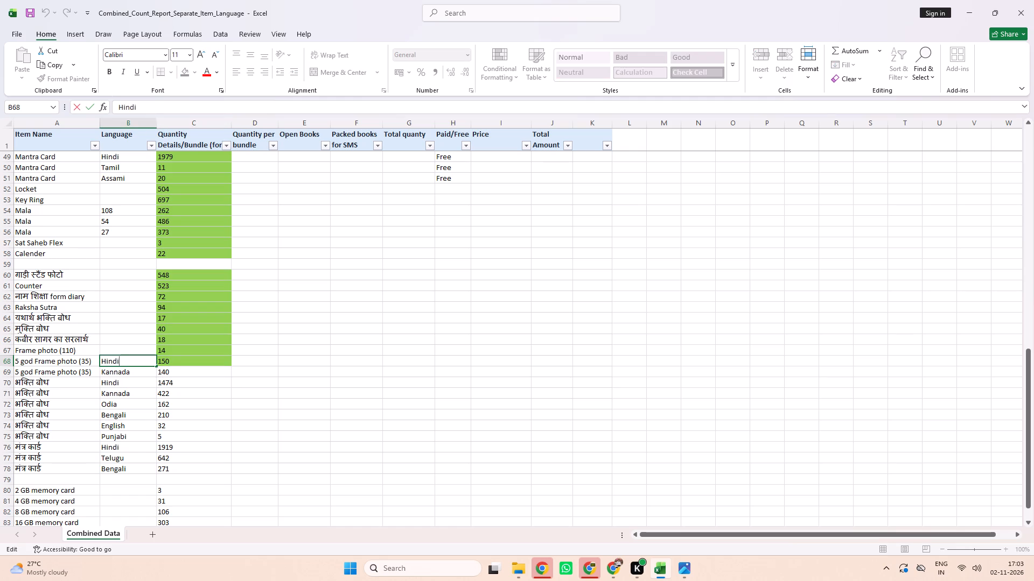
Clear the language entries of both 5 god Frame photo (35) rows, B69 and B68.
left_click(125, 374)
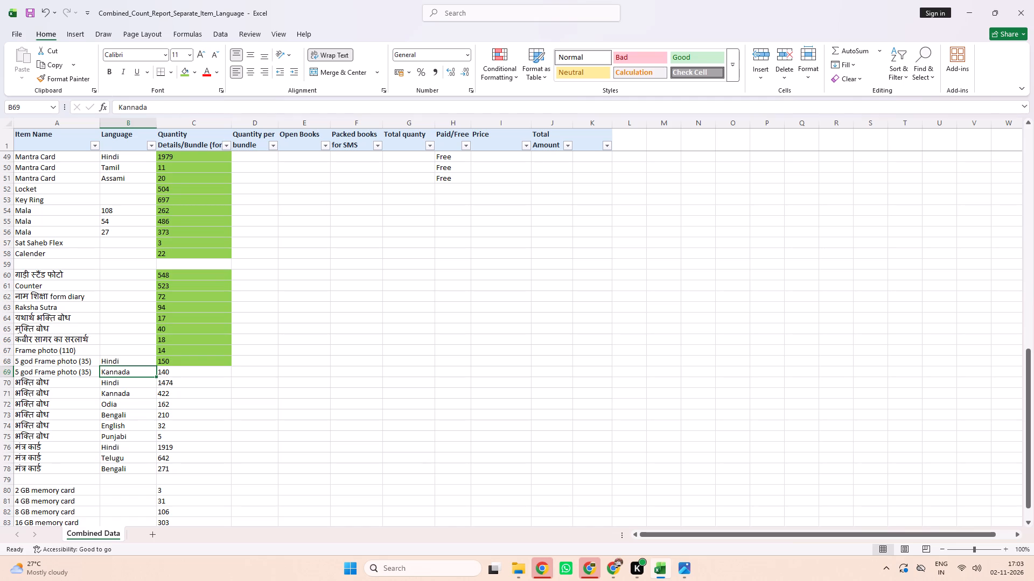
key("Delete")
left_click(125, 360)
key("Delete")
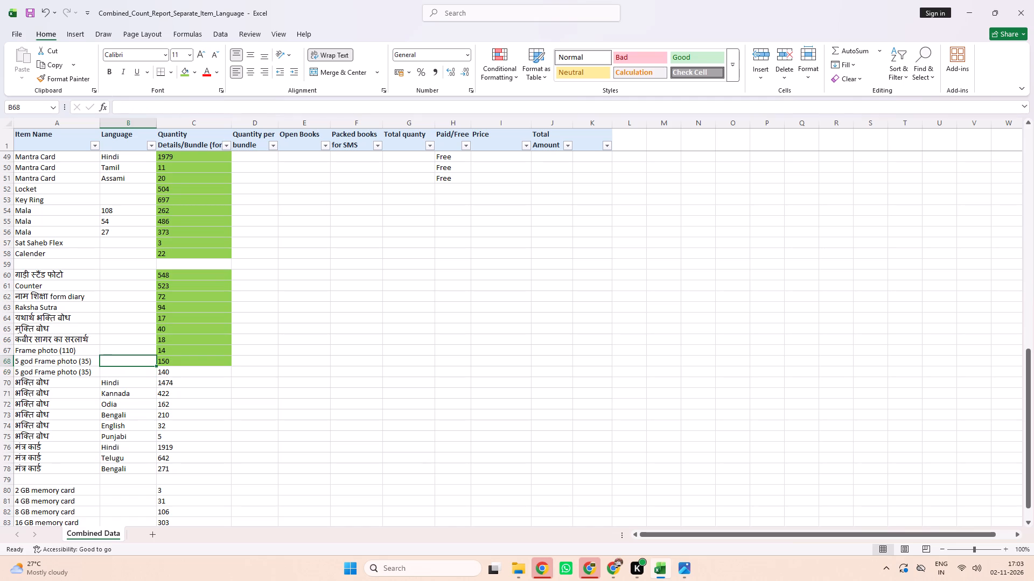
Clear the item name in A69 and delete row 69, the second 5 god Frame photo (35) row.
left_click(89, 367)
key("Delete")
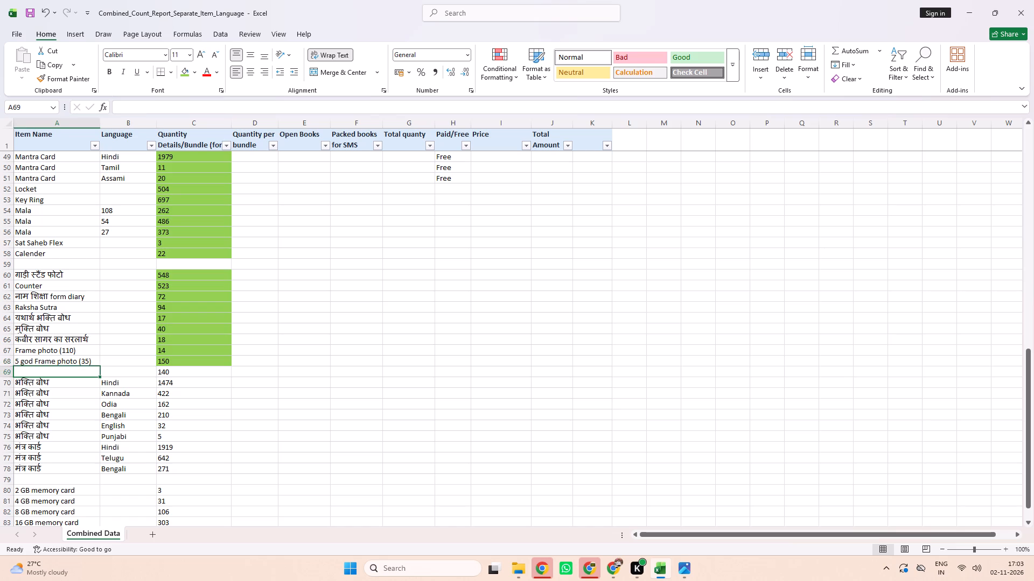
right_click(7, 371)
left_click(28, 290)
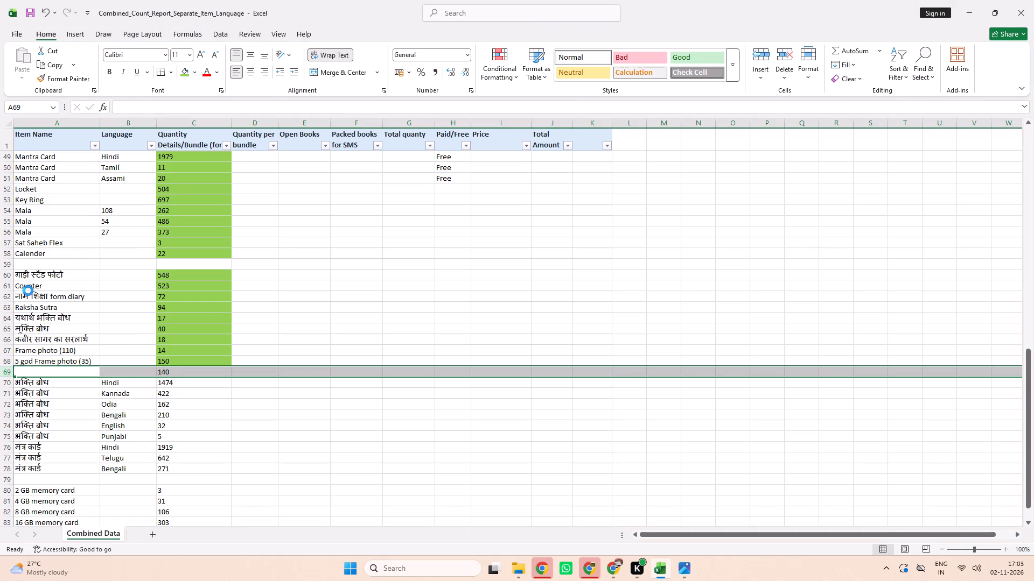
Set the quantity of the remaining 5 god Frame photo (35) row (C68) to 290.
left_click(166, 362)
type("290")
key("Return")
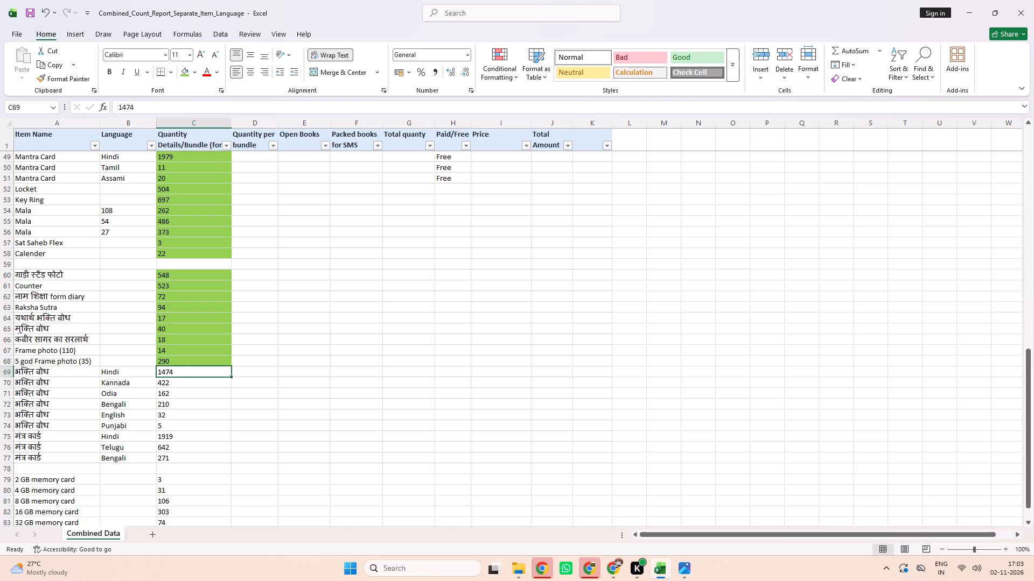
Recheck the 5 god Frame photo (35) quantity in C68 and the rows just above against the handwritten Samagri details photo.
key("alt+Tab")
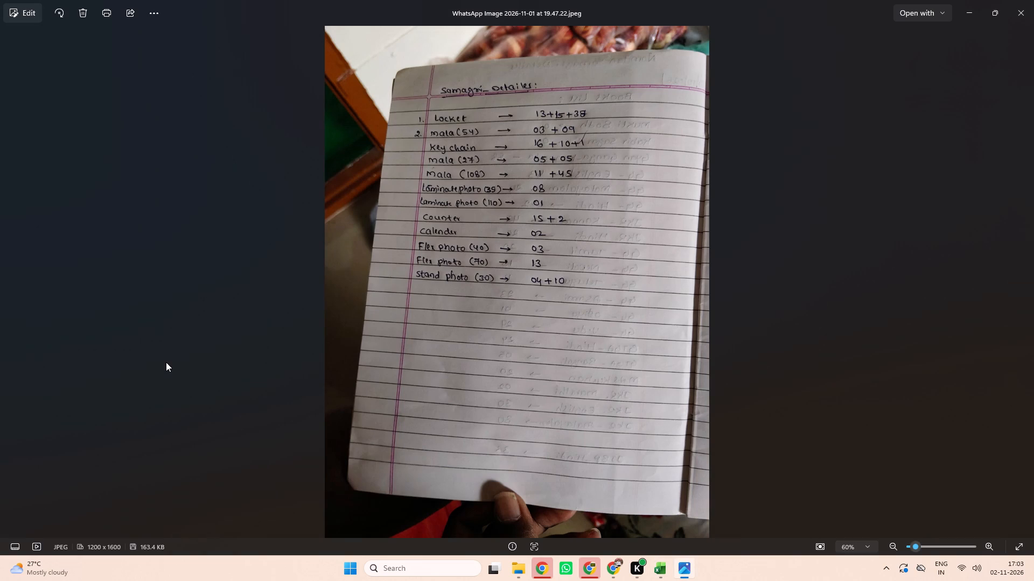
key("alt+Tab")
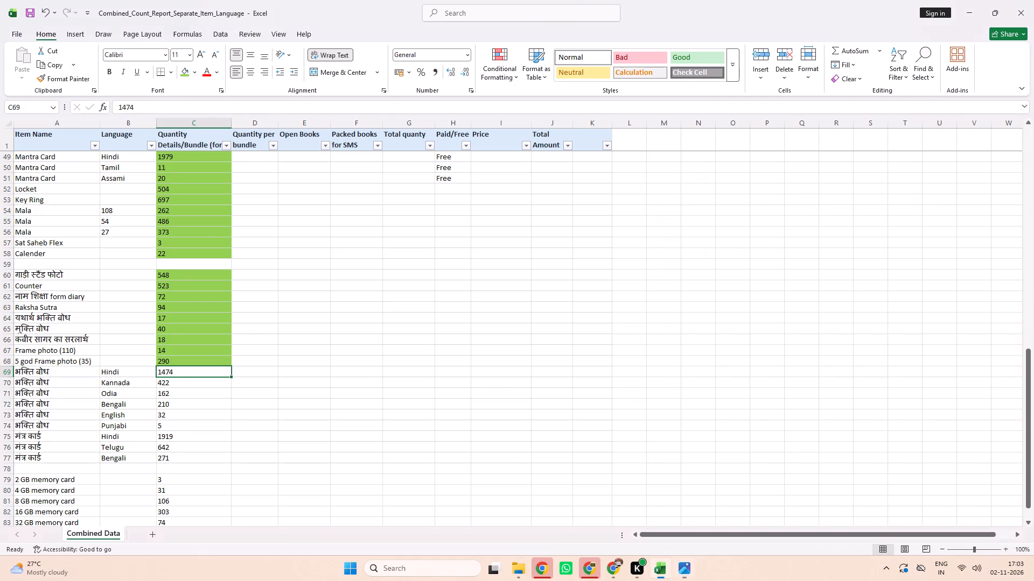
left_click(222, 335)
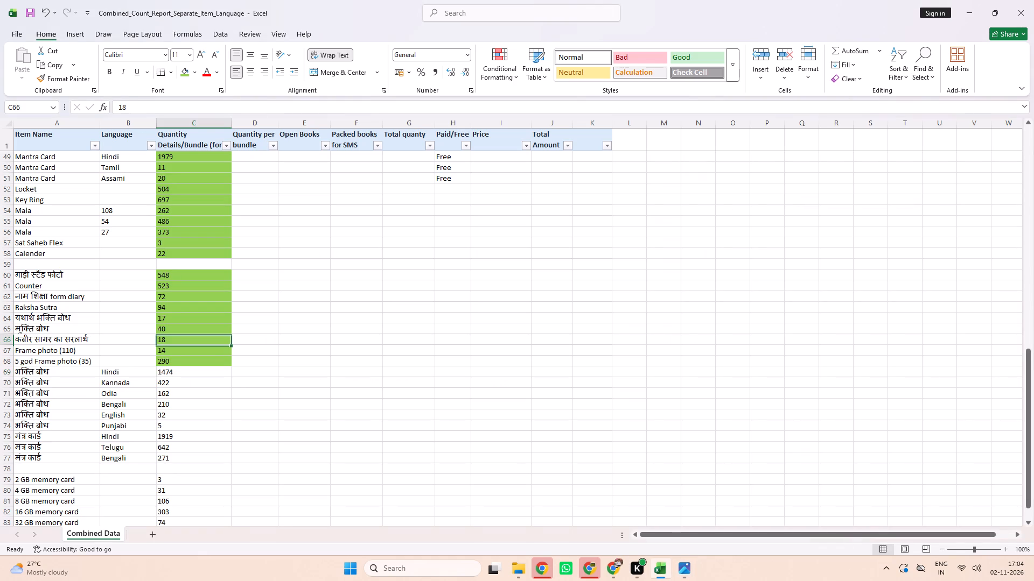
left_click(218, 360)
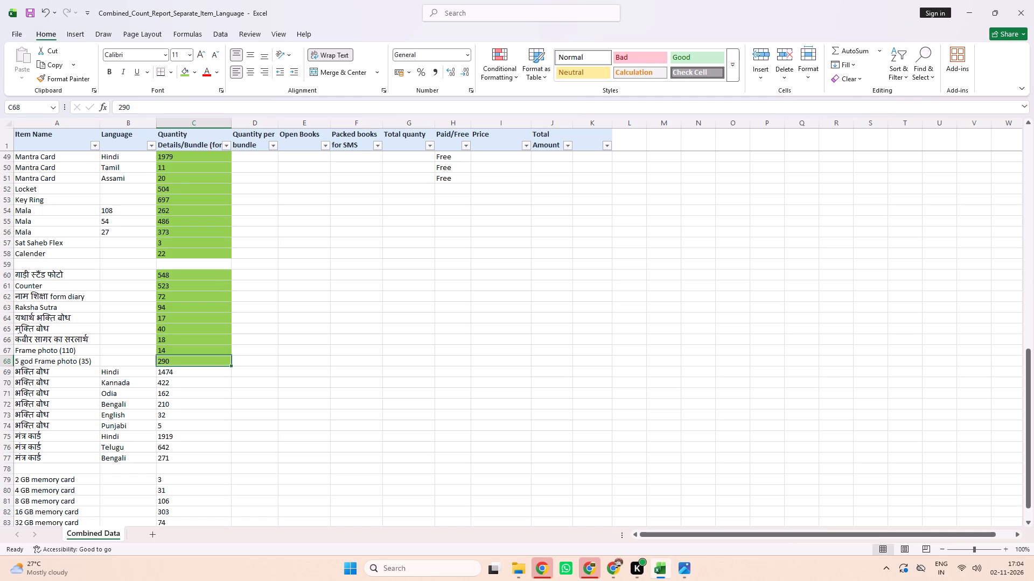
key("alt+Tab")
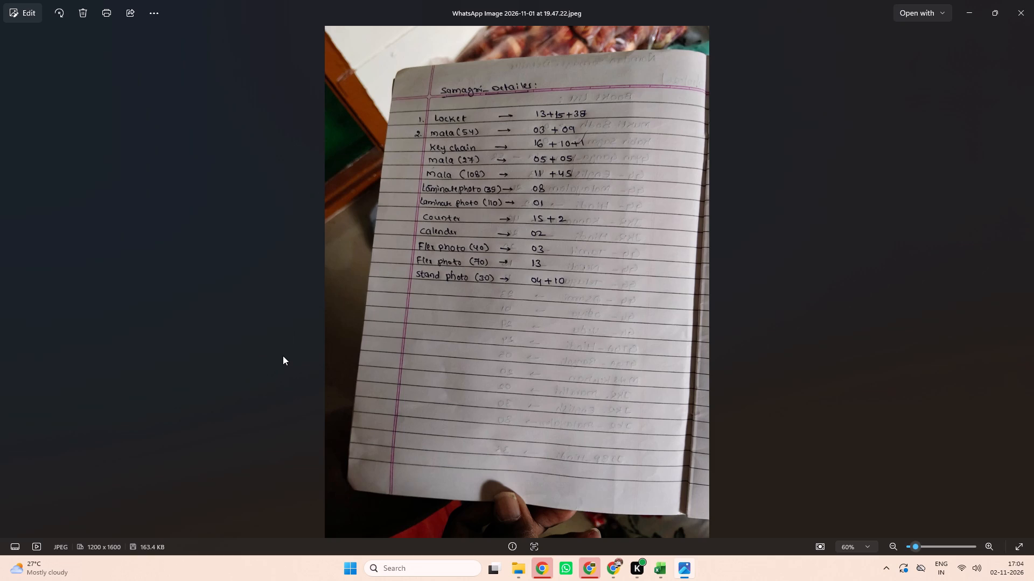
key("alt+Tab")
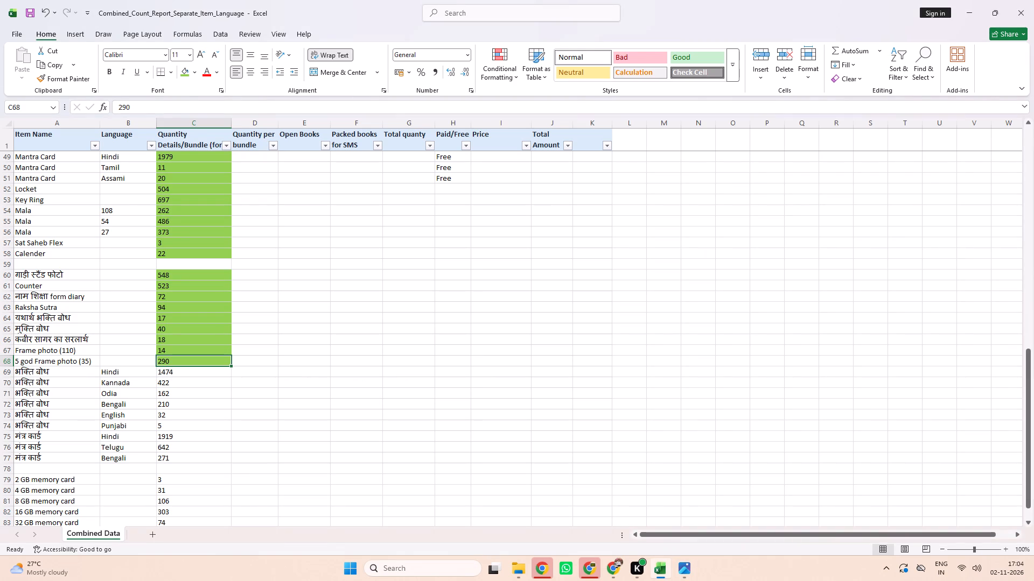
key("alt+Tab")
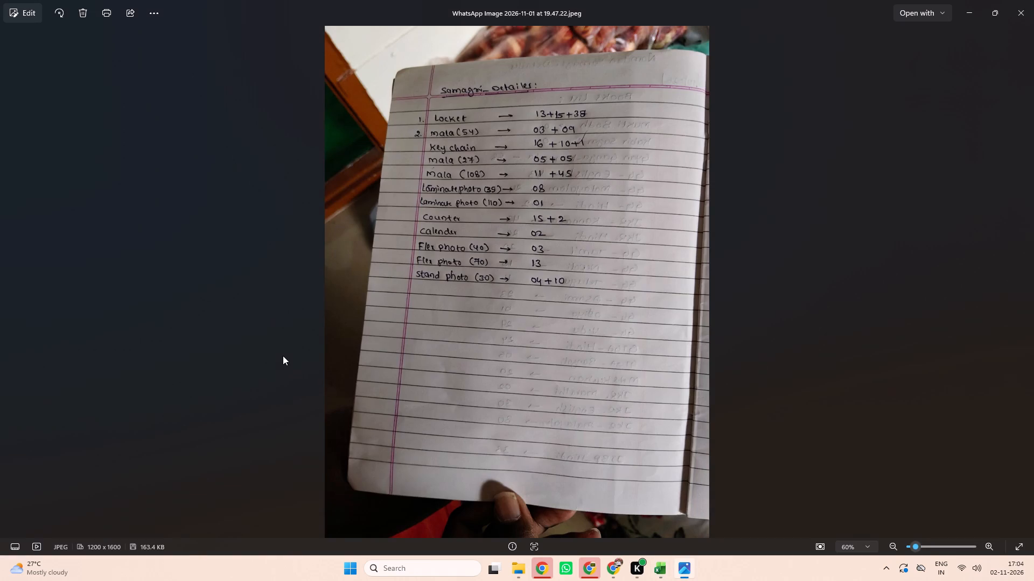
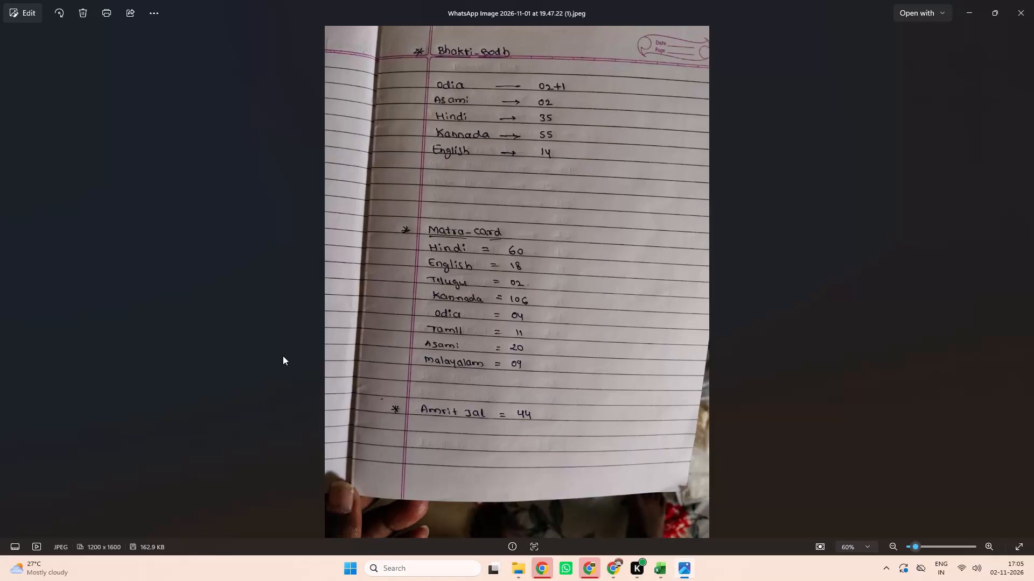
Check the handwritten samagri list in the count photos and shorten the item name in A68 to Frame photo (35).
key("Left")
key("Right")
key("Right")
key("Right")
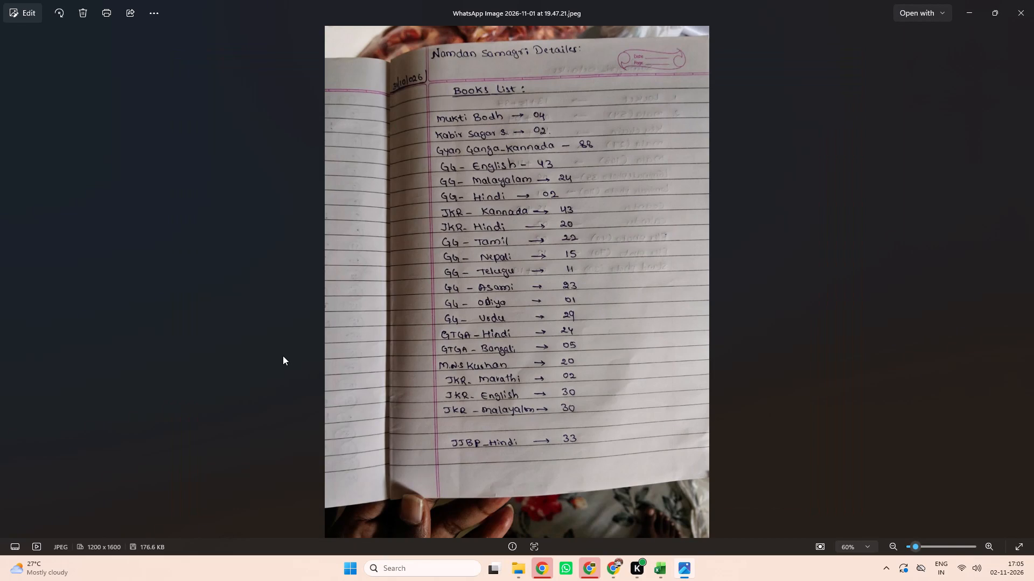
key("Left")
key("Left")
key("Right")
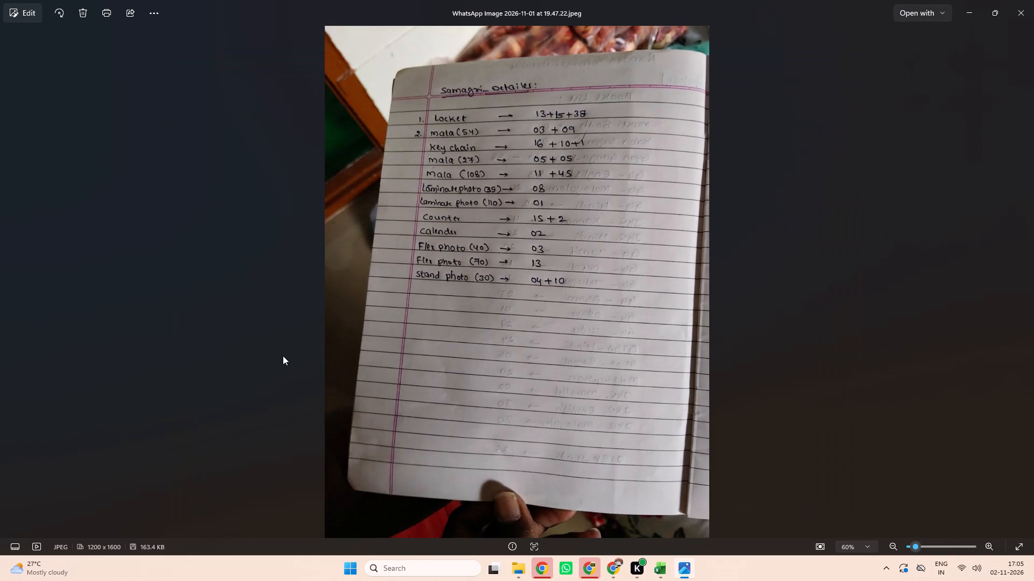
key("alt+Tab")
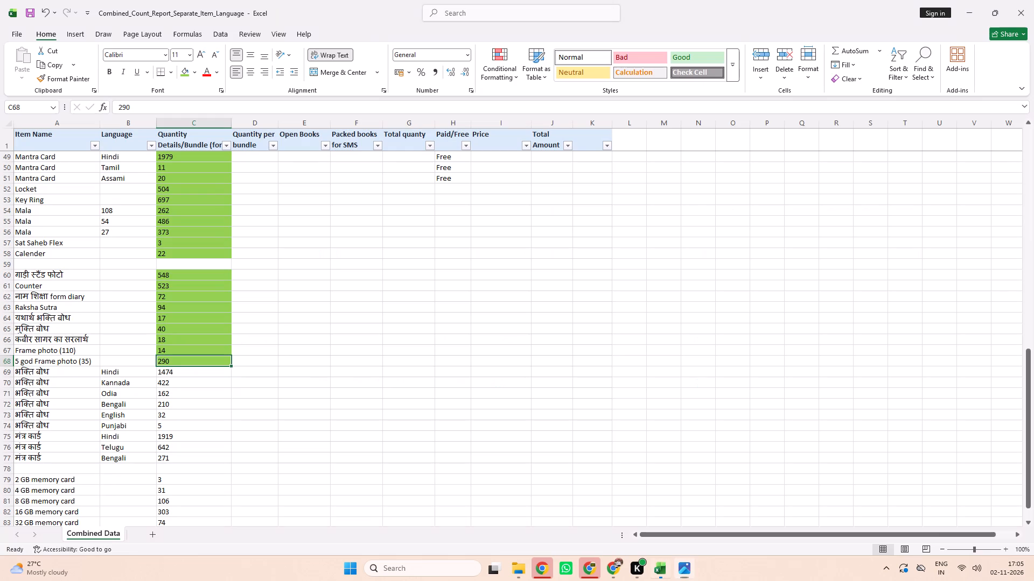
left_click(191, 374)
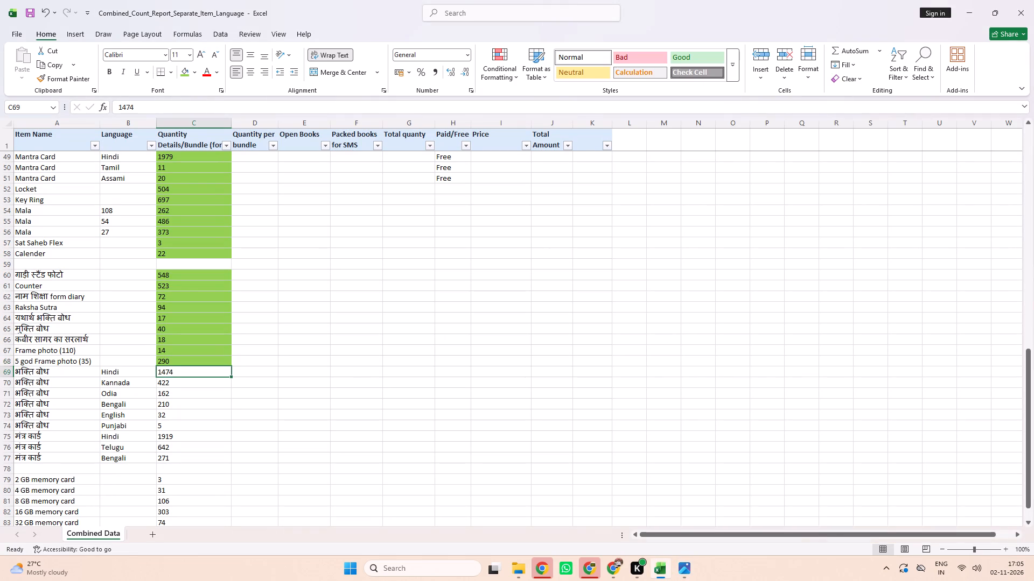
triple_click(40, 358)
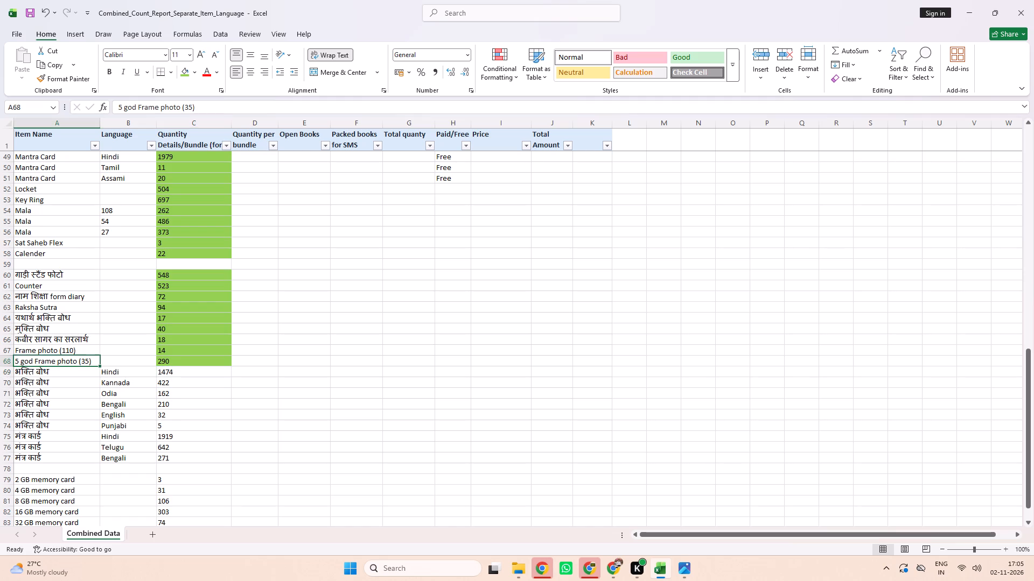
left_click_drag(34, 363, 0, 364)
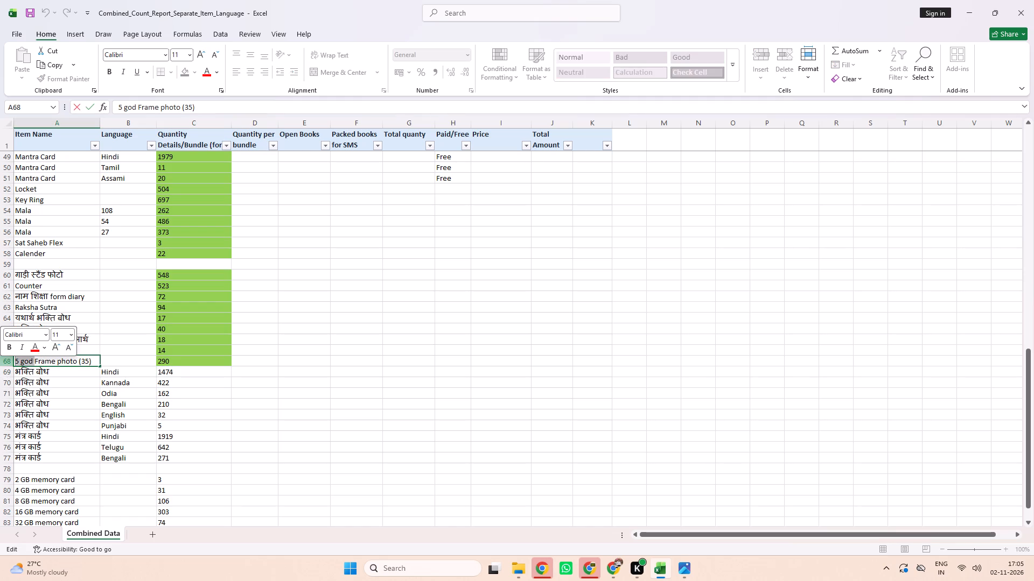
key("BackSpace")
left_click(186, 371)
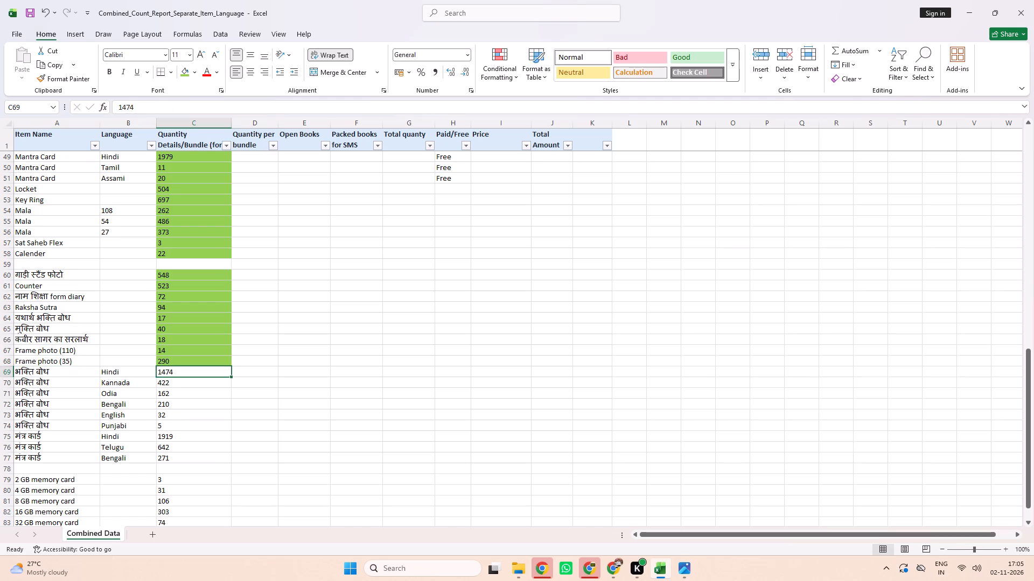
Check the Hindi and Kannada भक्ति बोध quantities (C69 and C70) against the Bhakti Bodh photo and fill them green.
key("alt+Tab")
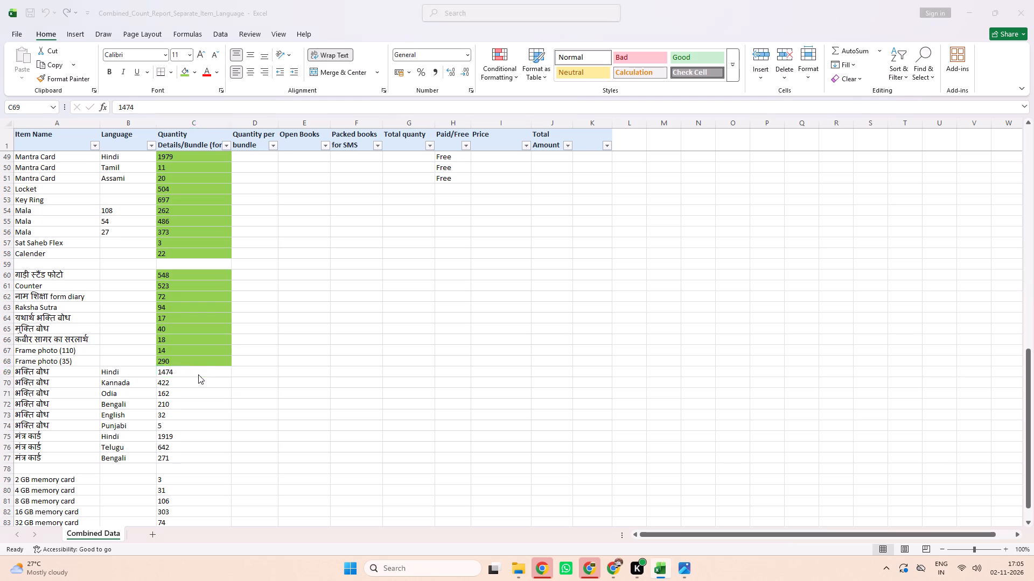
key("Right")
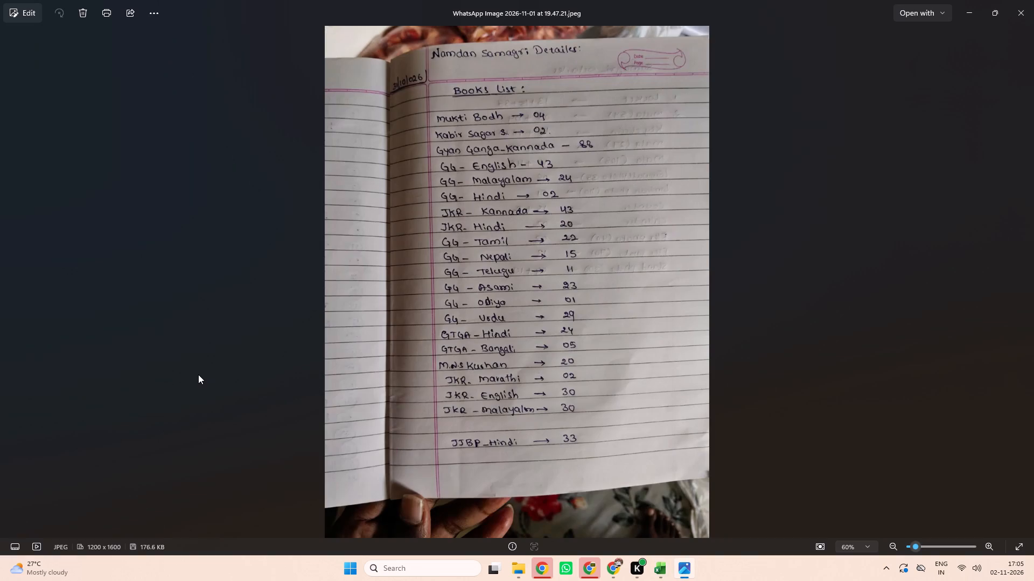
key("Left")
key("Left")
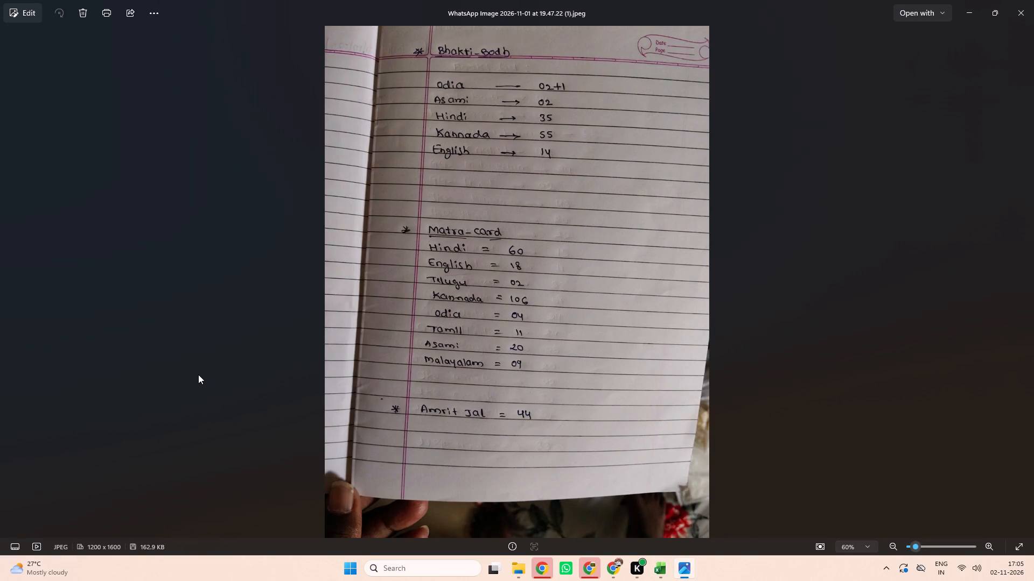
key("alt+Tab")
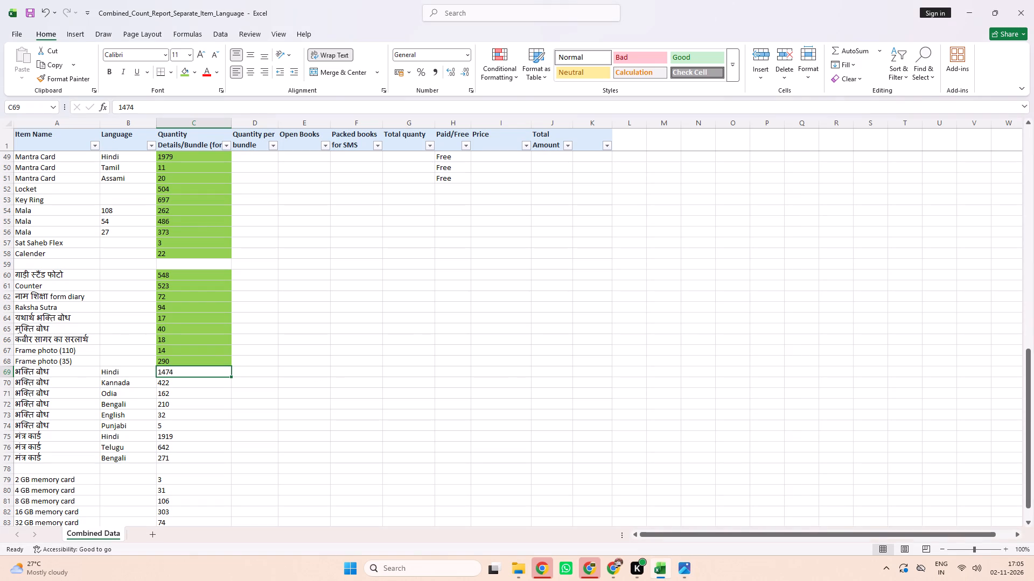
left_click(184, 74)
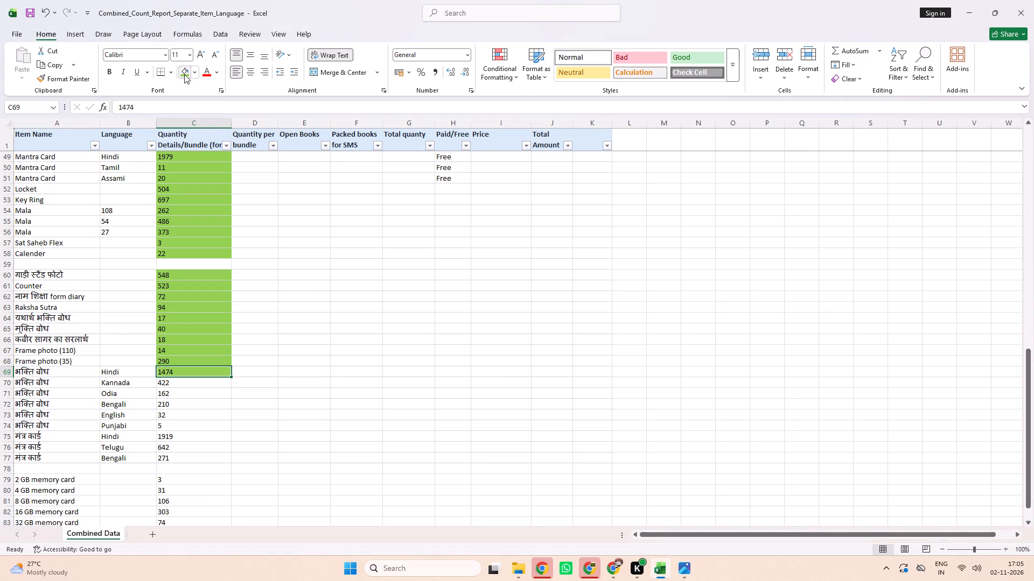
key("Down")
key("alt+Tab")
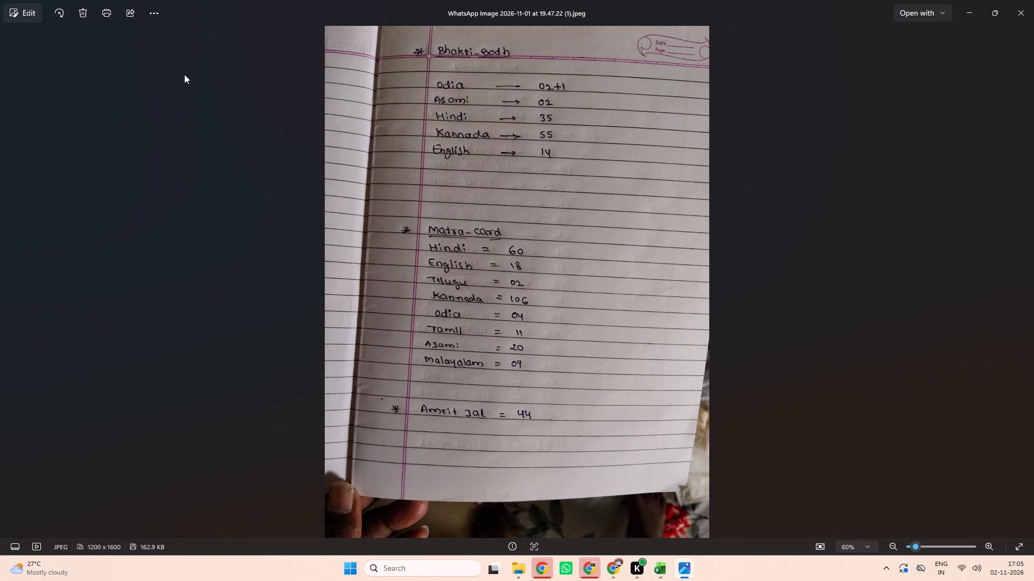
key("alt+Tab")
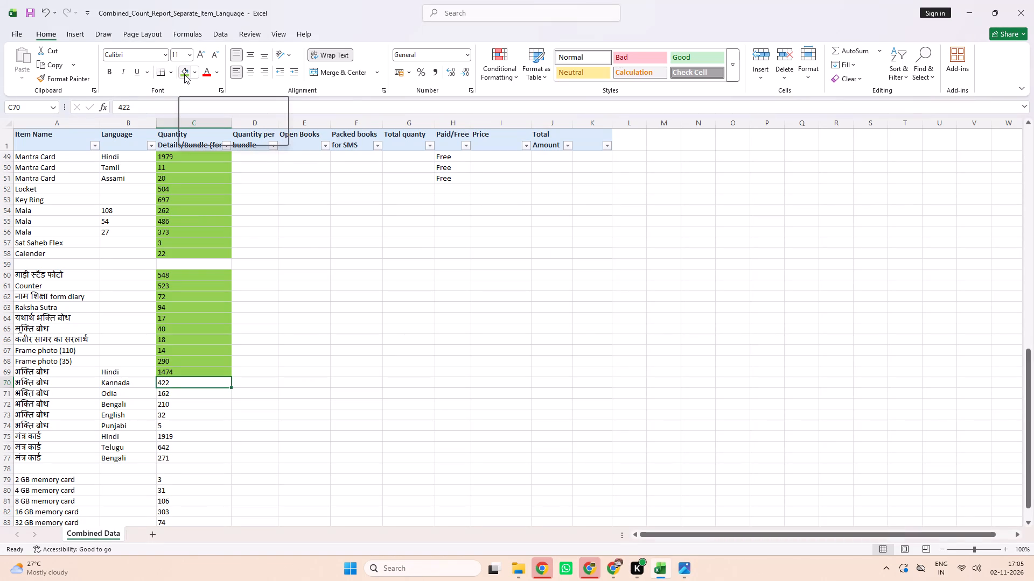
left_click(184, 74)
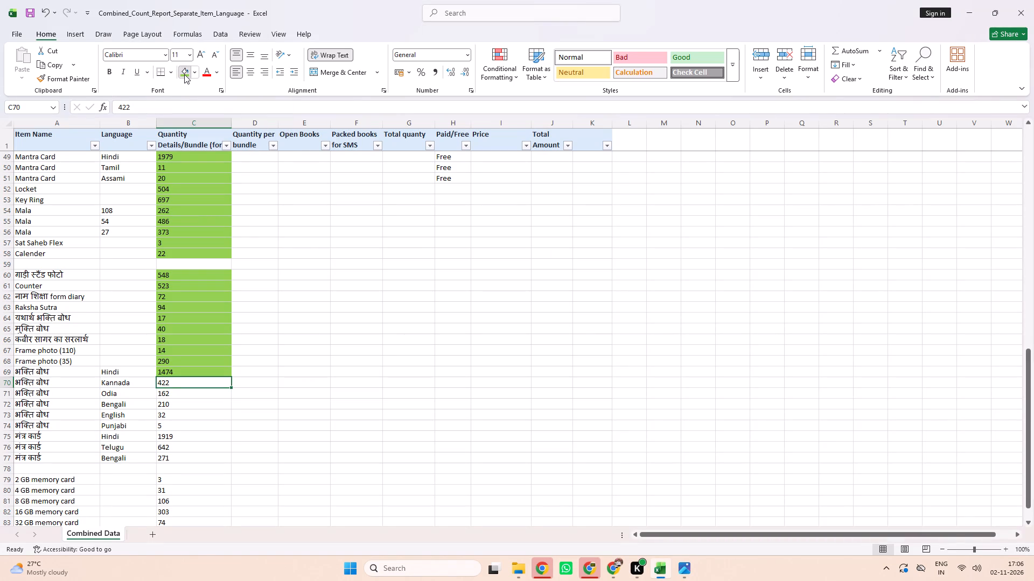
key("Down")
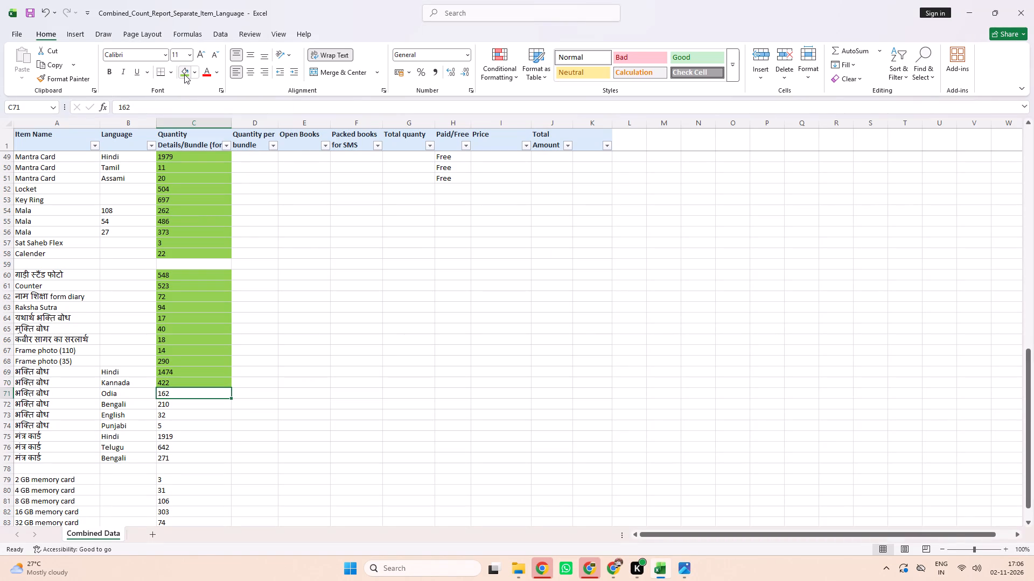
Check the Odia, Bengali and English भक्ति बोध quantities (C71 to C73) against the Bhakti Bodh photo and fill them green.
key("alt+Tab")
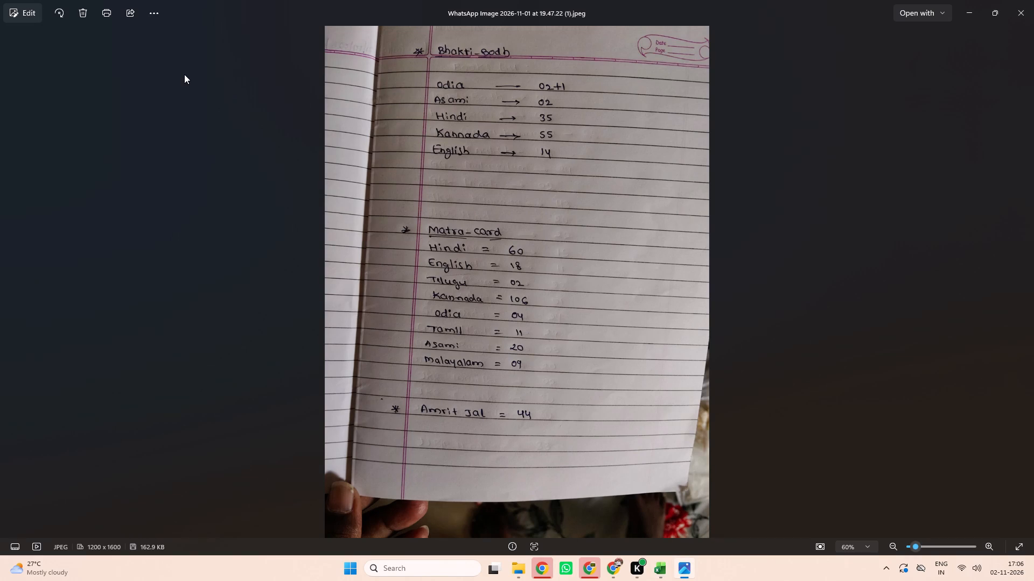
key("alt+Tab")
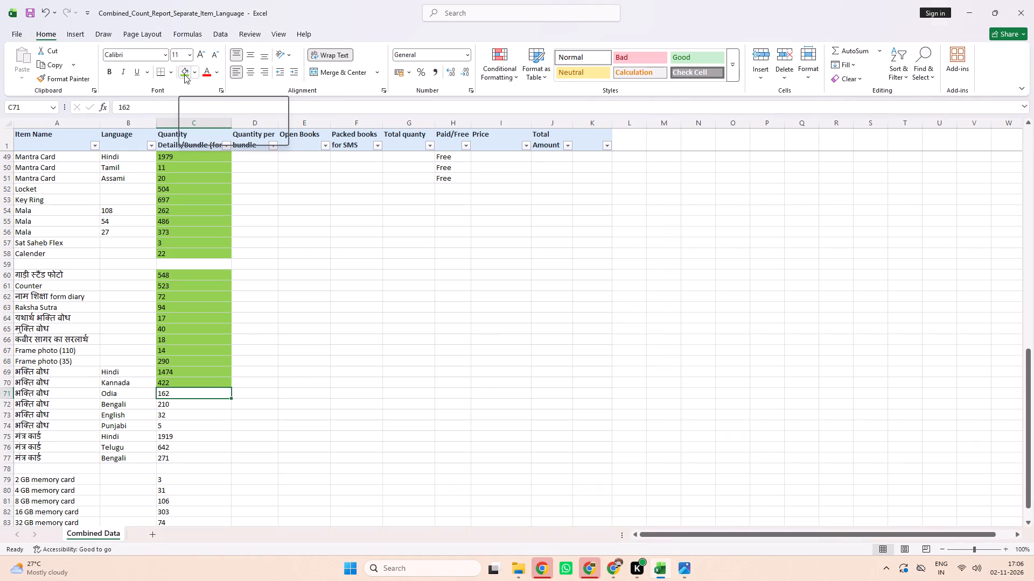
left_click(184, 74)
key("Down")
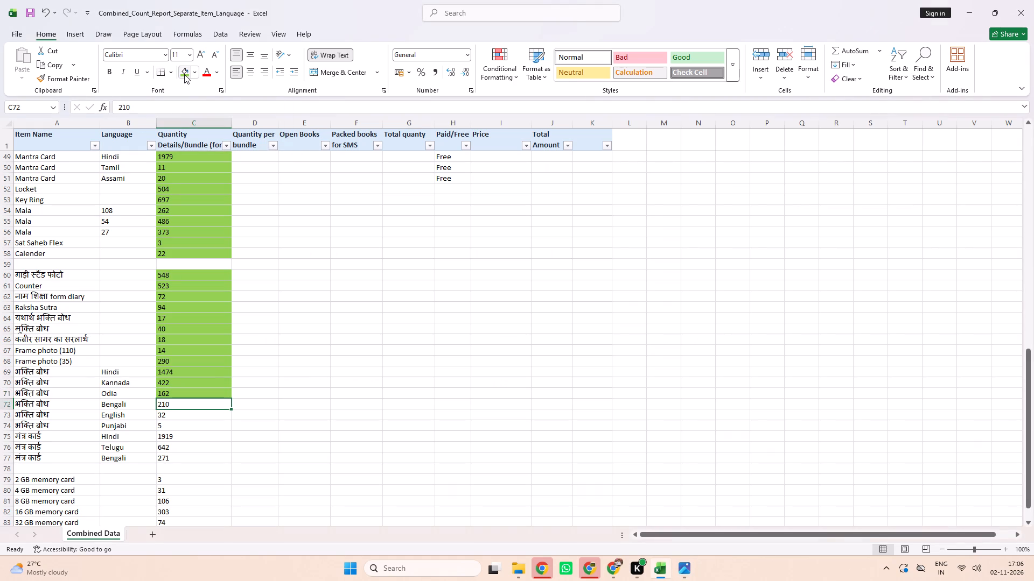
key("alt+Tab")
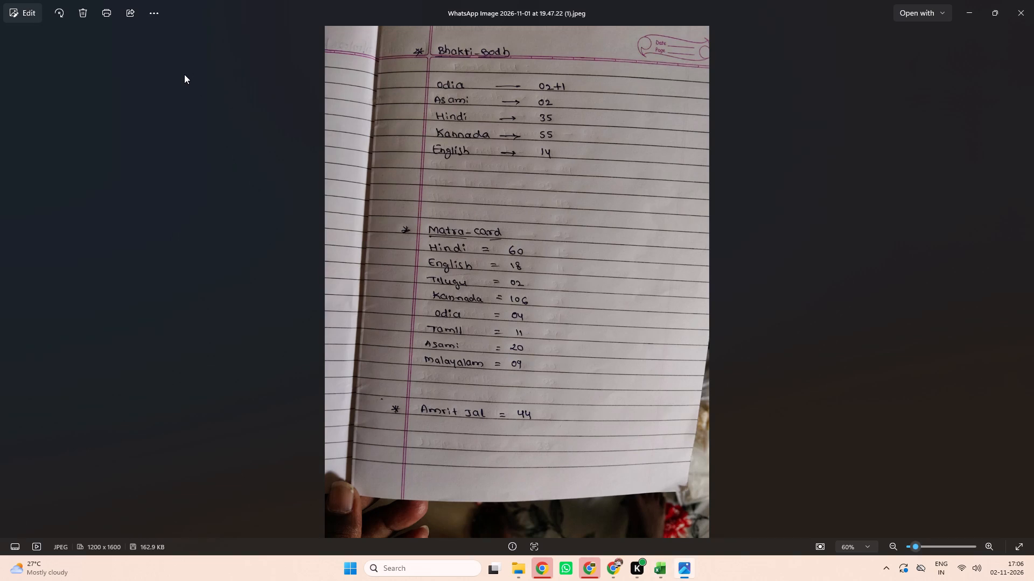
key("alt+Tab")
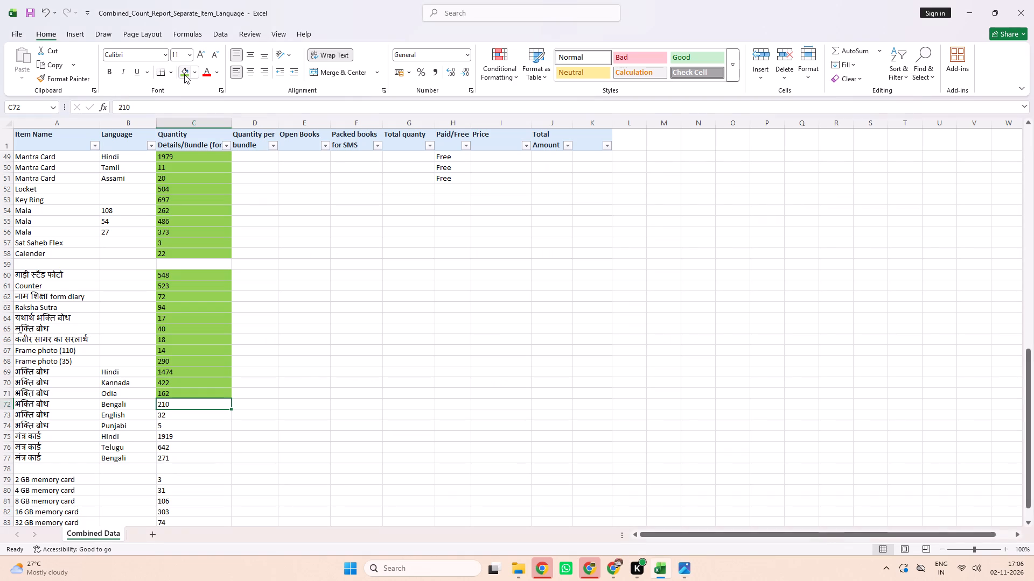
left_click(184, 74)
key("Down")
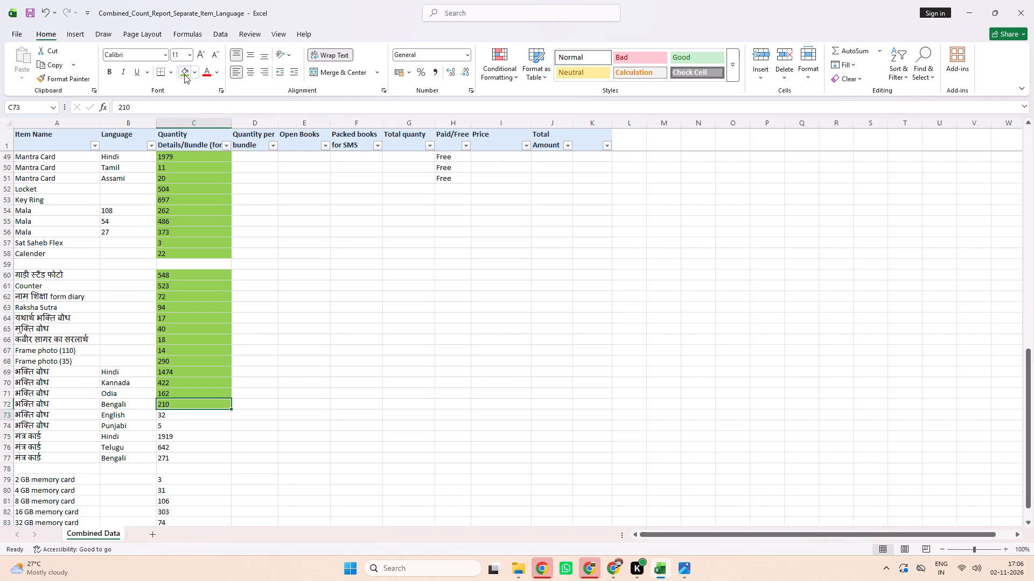
key("alt+Tab")
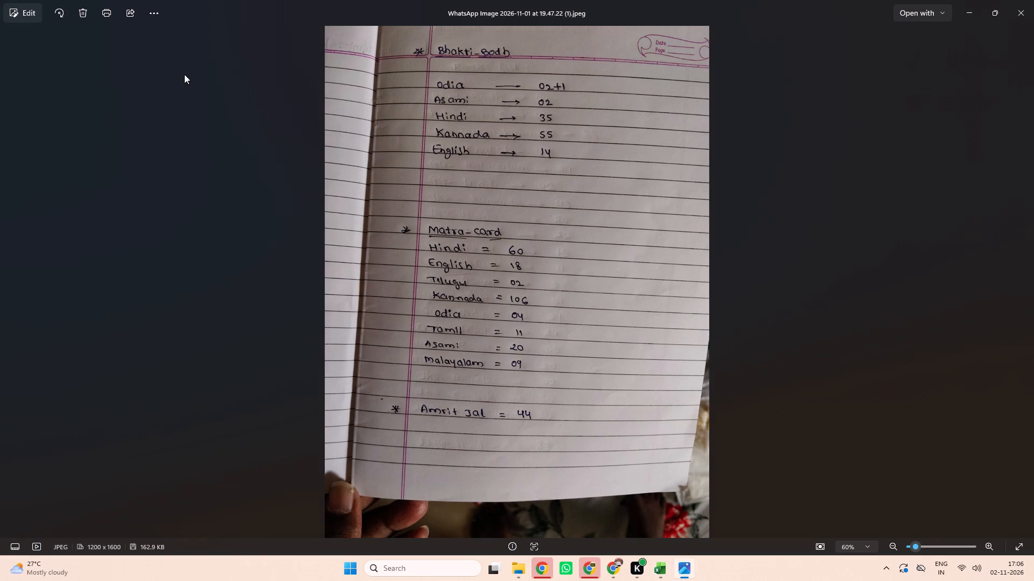
key("alt+Tab")
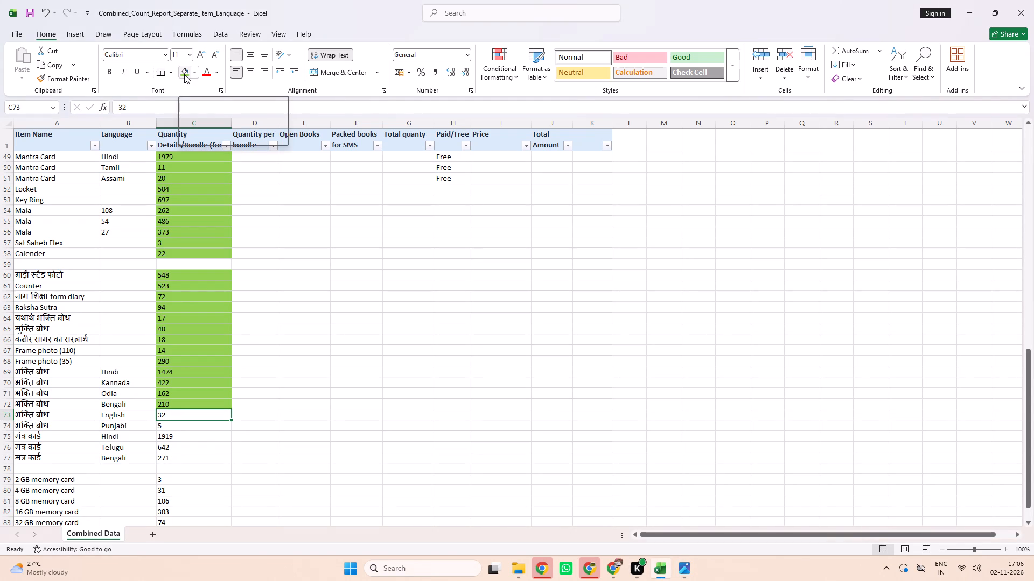
left_click(184, 74)
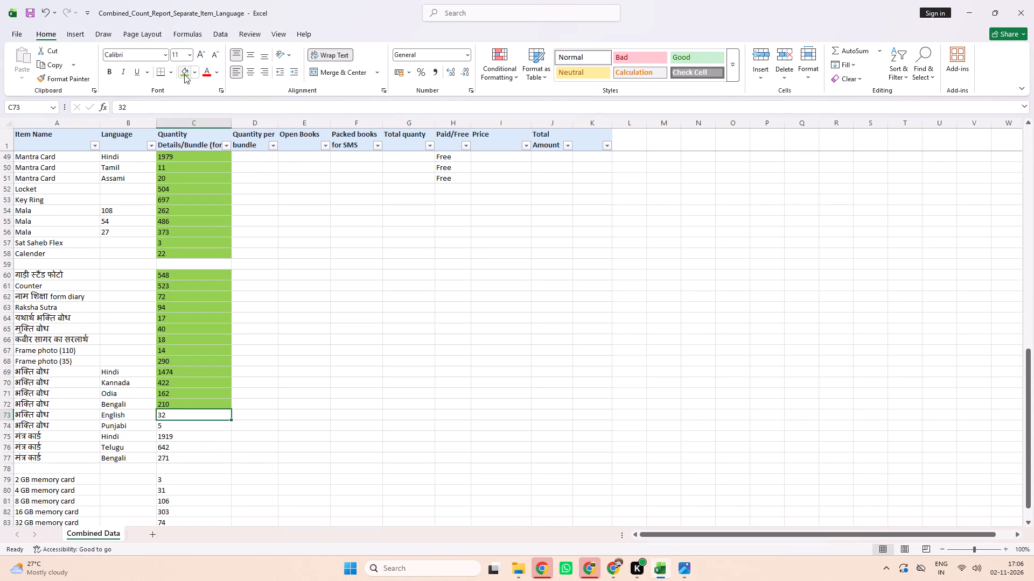
key("Down")
key("alt+Tab")
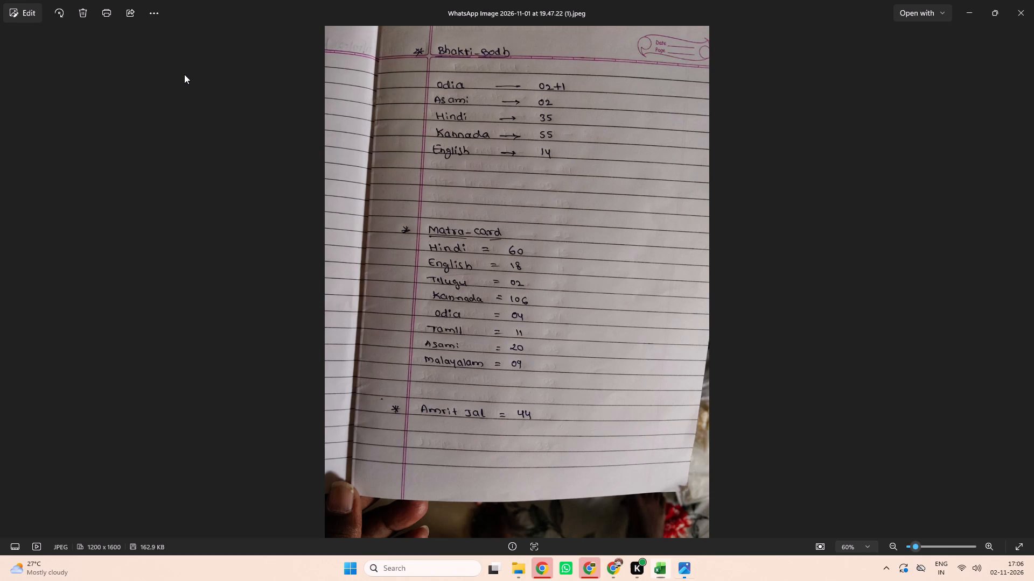
Fill the Punjabi भक्ति बोध quantity (C74) green as verified against the Bhakti Bodh photo.
key("alt+Tab")
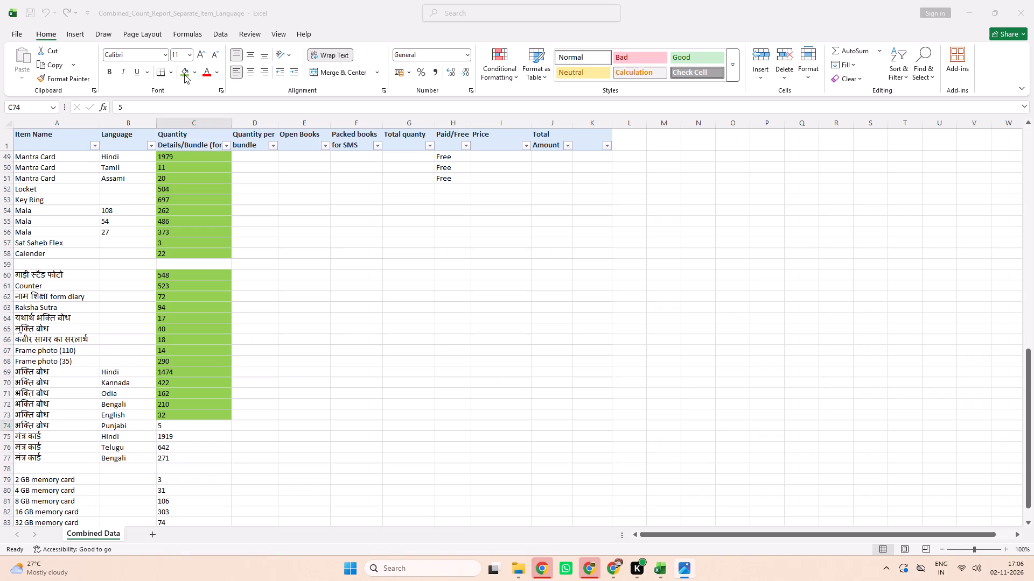
left_click(184, 74)
key("Down")
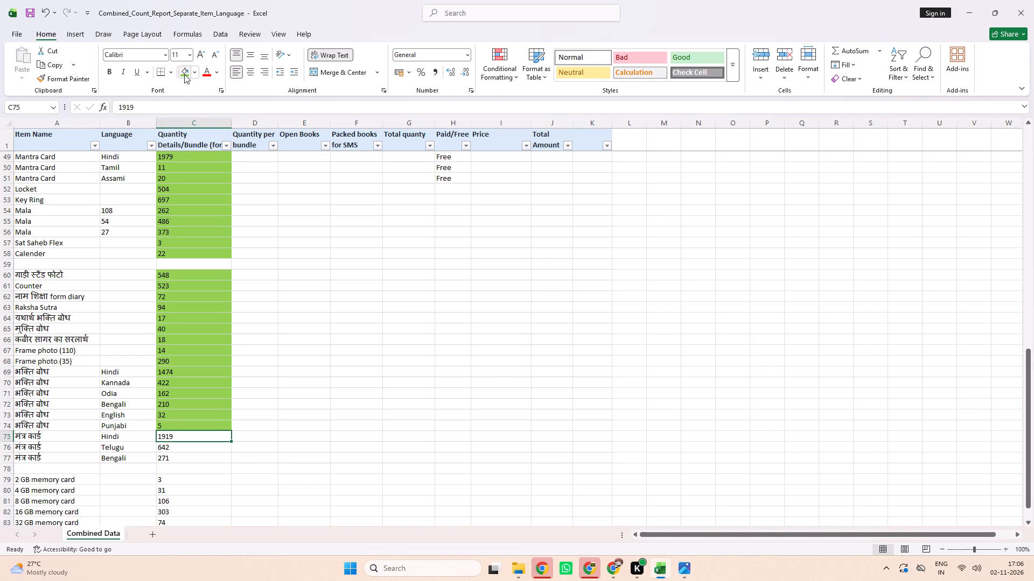
Compare the Hindi मंत्र कार्ड quantity (C75) with the handwritten Mantra Card counts and the earlier Hindi Mantra Card row (C49).
key("alt+Tab")
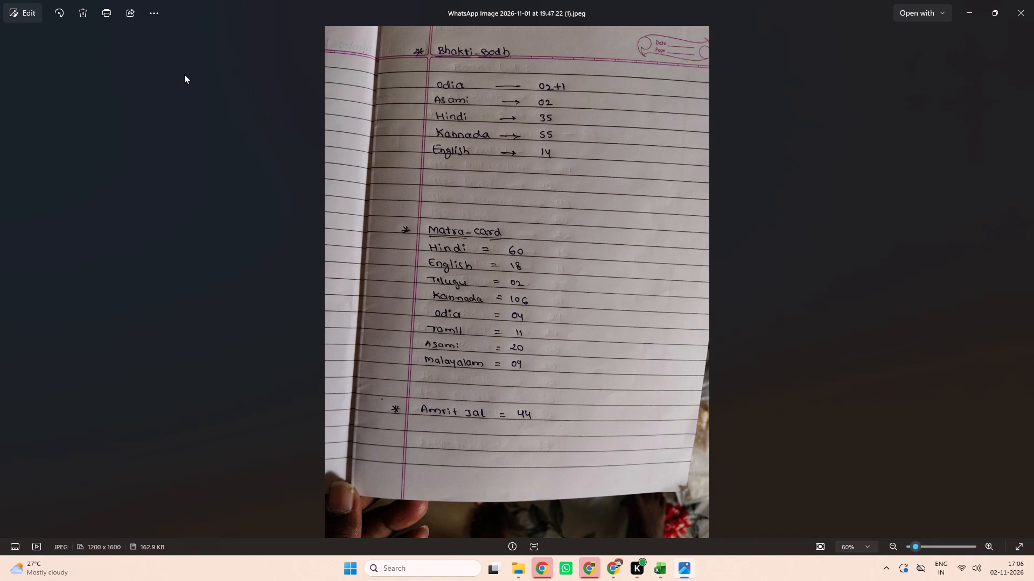
key("alt+Tab")
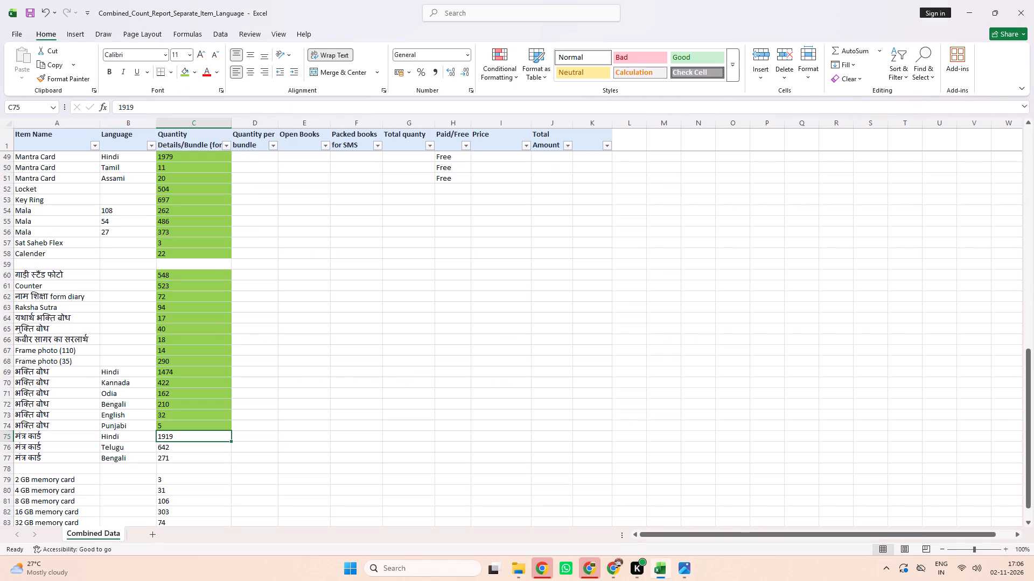
scroll(169, 294, "up", 2)
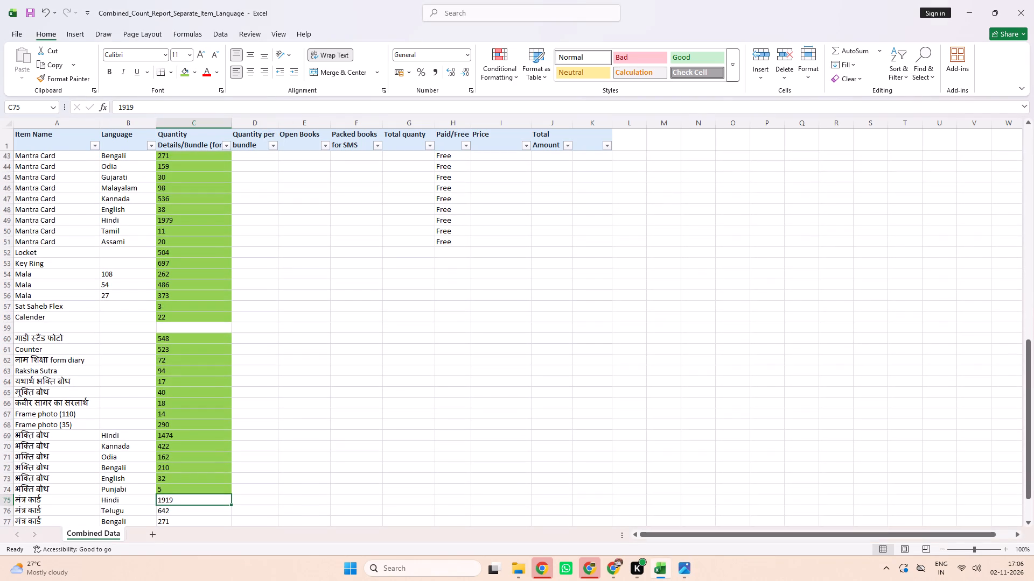
scroll(169, 294, "up", 1)
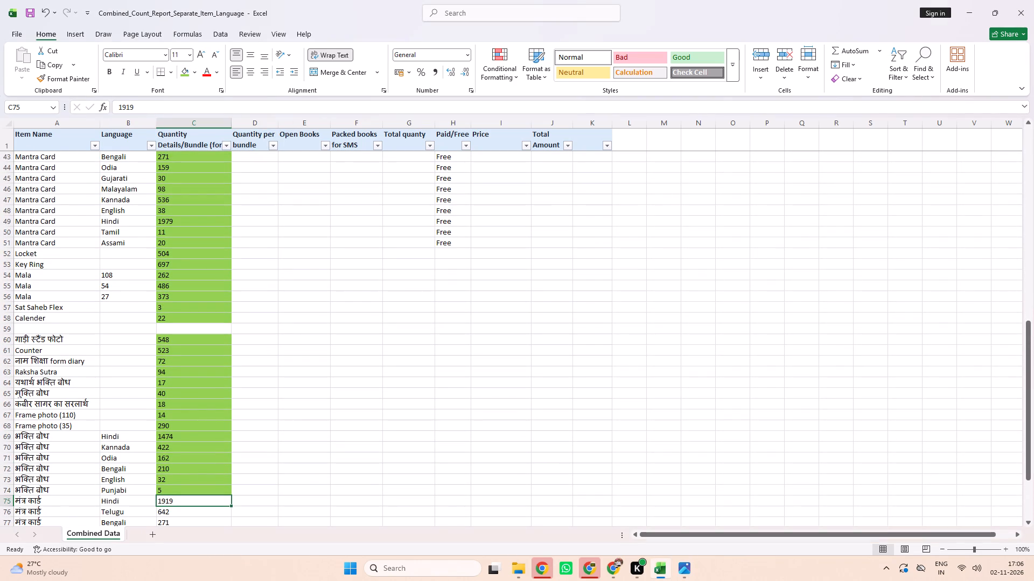
left_click(188, 225)
scroll(205, 260, "down", 1)
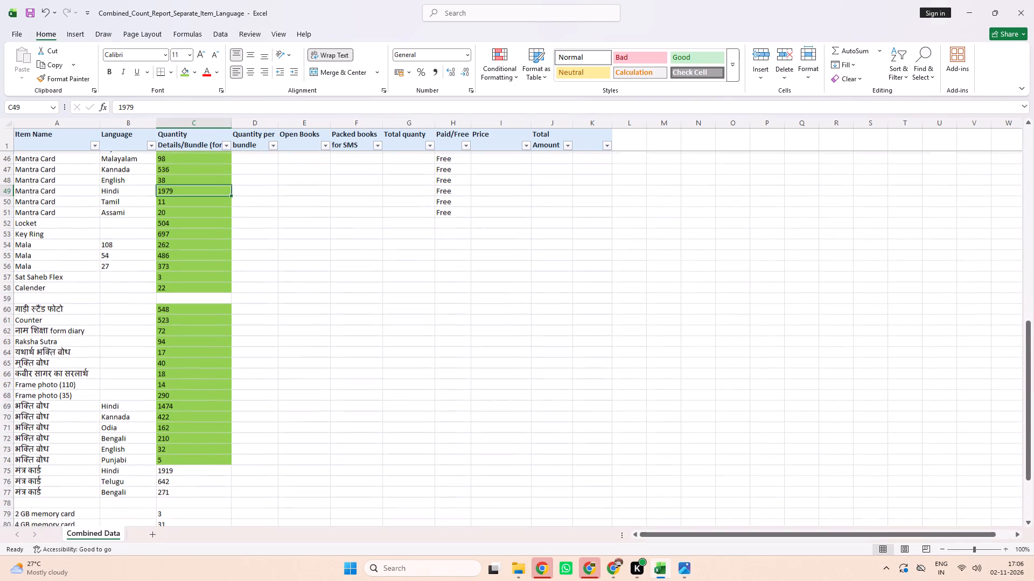
scroll(205, 260, "down", 2)
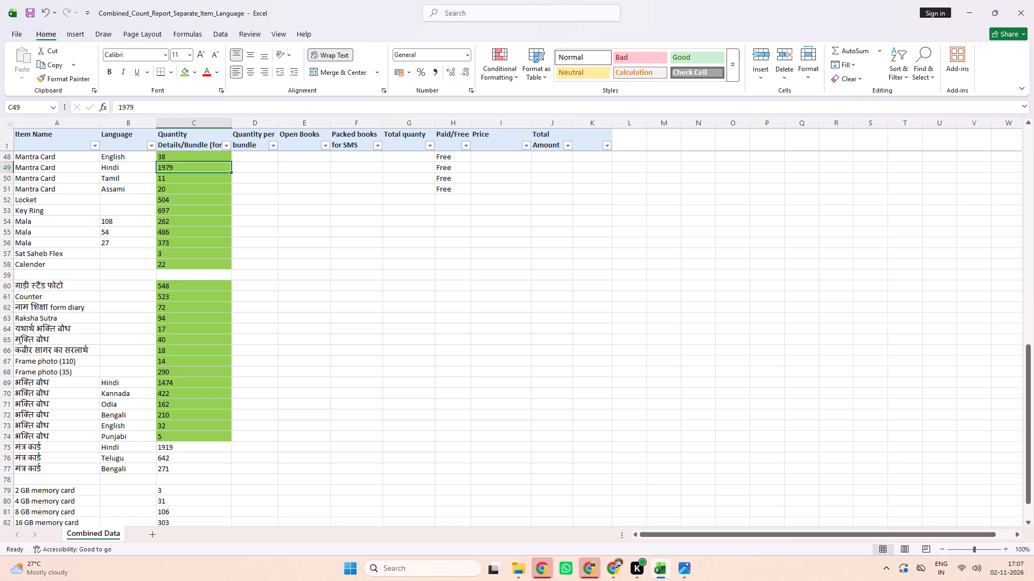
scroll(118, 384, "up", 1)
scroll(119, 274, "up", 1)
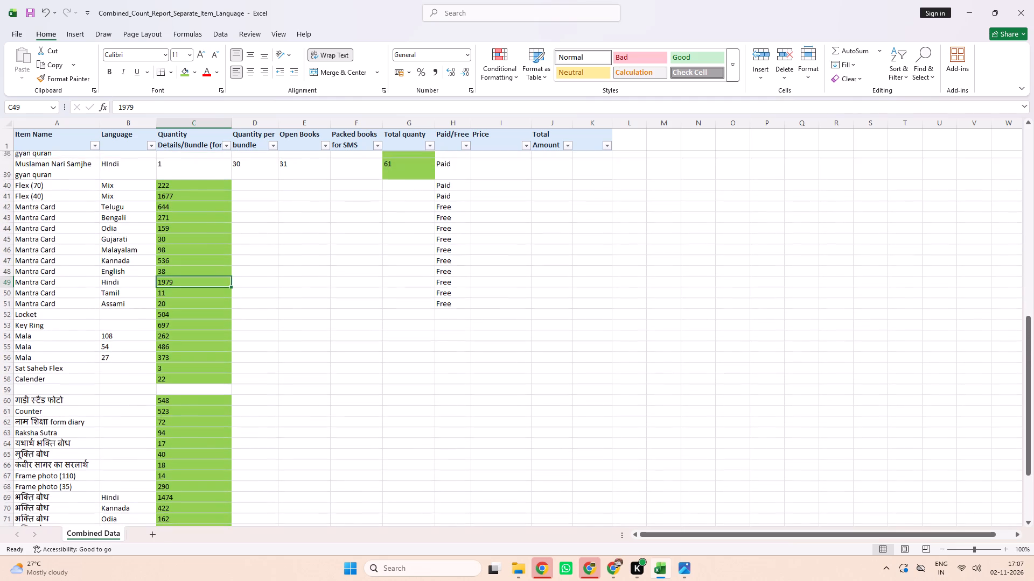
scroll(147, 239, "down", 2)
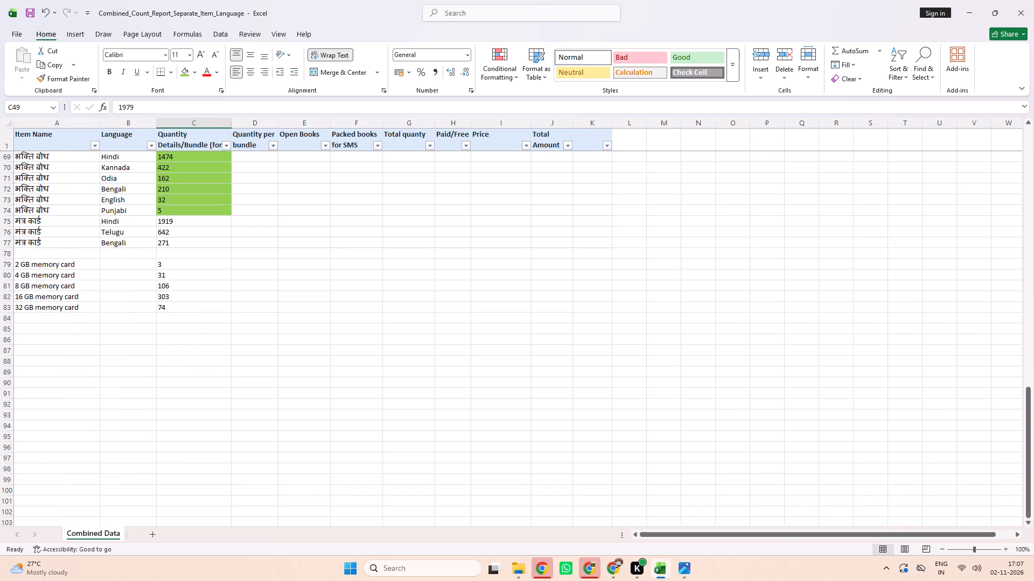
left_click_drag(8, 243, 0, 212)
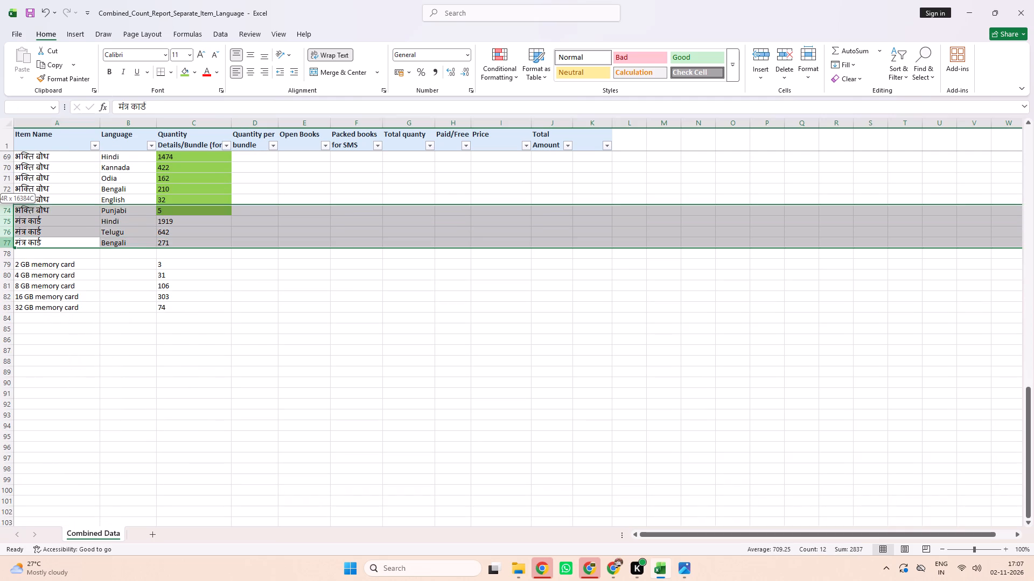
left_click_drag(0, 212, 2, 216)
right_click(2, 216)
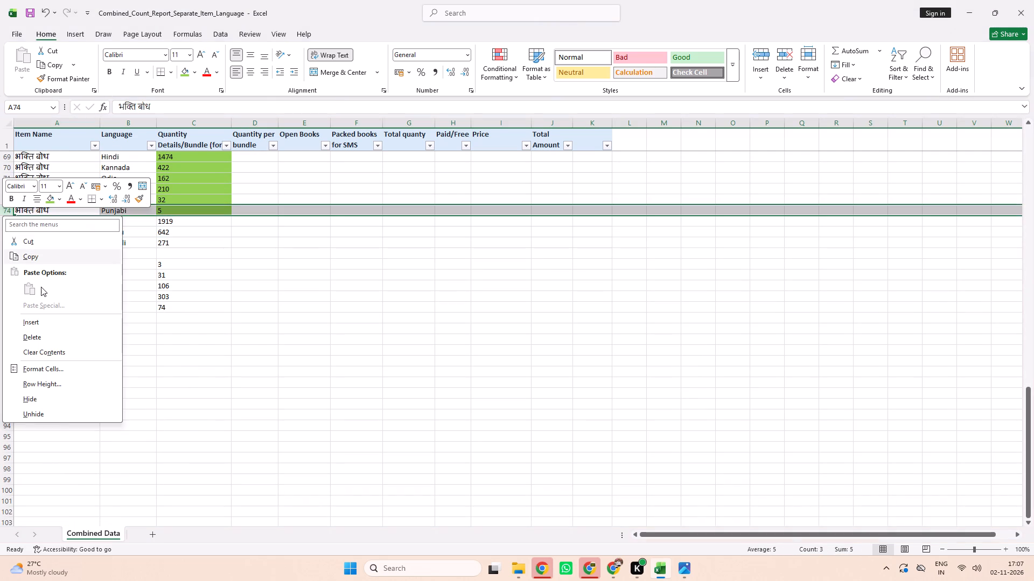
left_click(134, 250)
Compare the मंत्र कार्ड rows with the Mantra Card rows and delete rows 75 to 78, including the blank row.
scroll(134, 250, "up", 4)
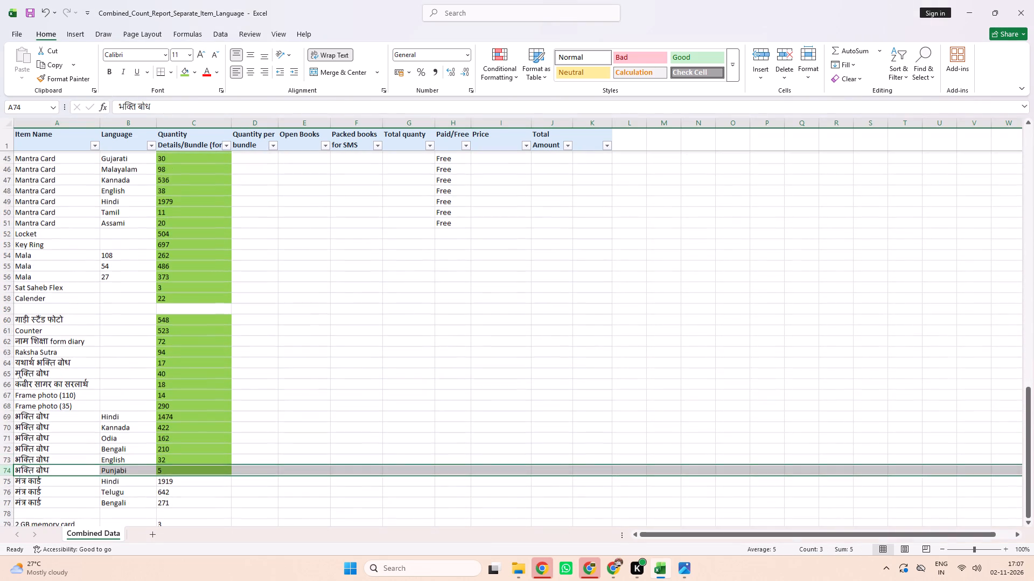
scroll(134, 250, "up", 1)
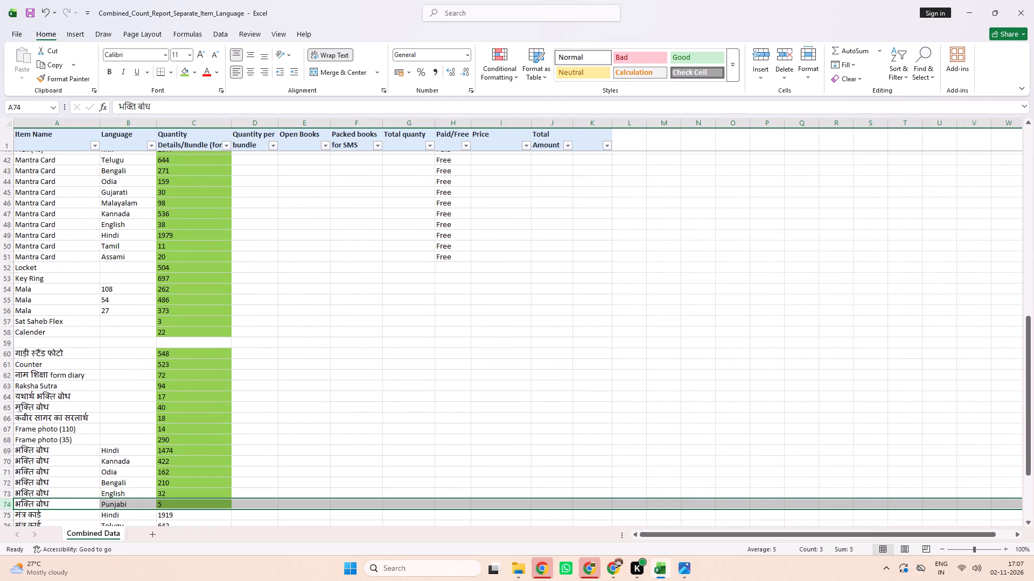
scroll(134, 250, "down", 1)
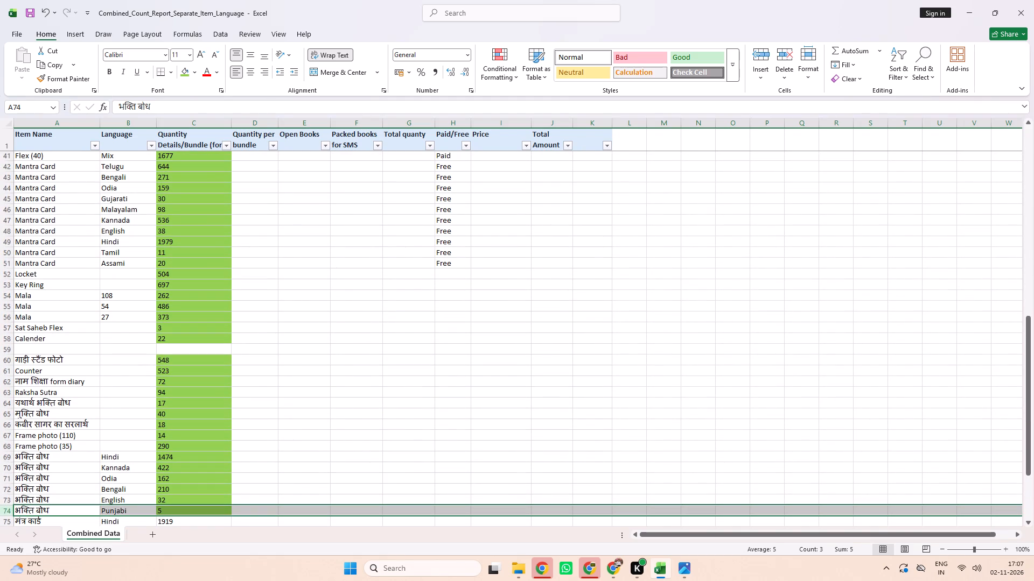
scroll(134, 250, "down", 1)
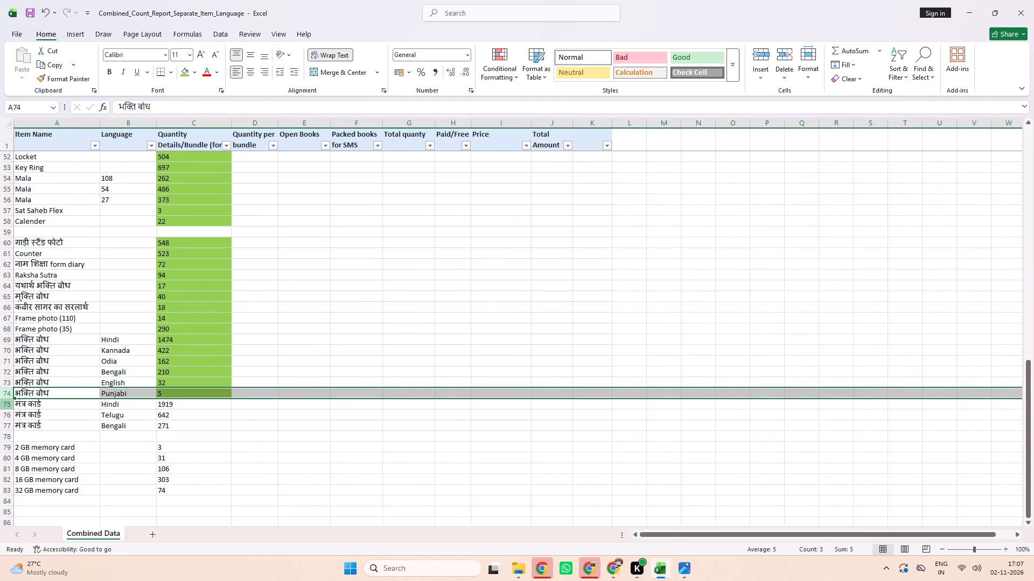
left_click_drag(5, 405, 4, 434)
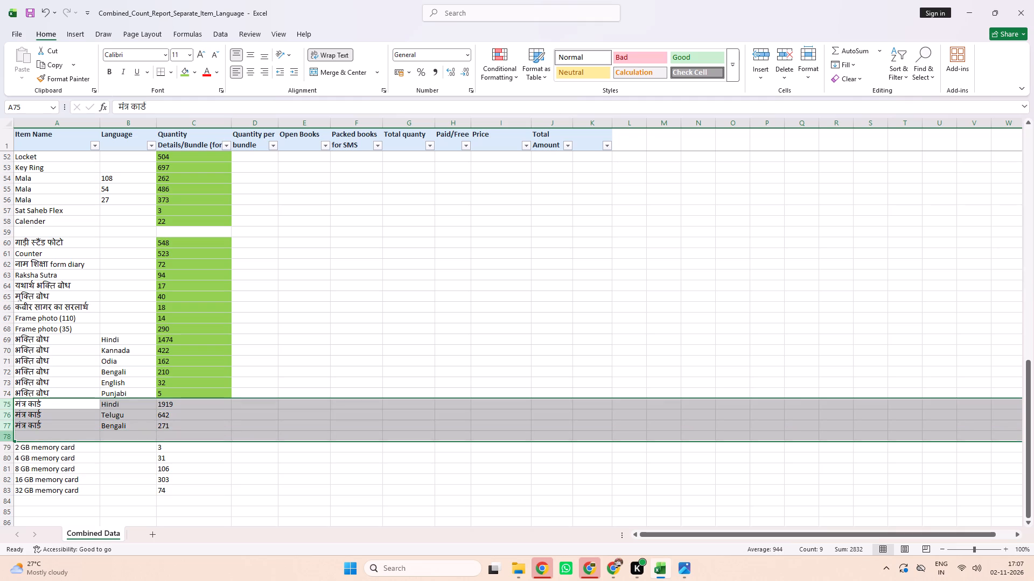
right_click(4, 434)
left_click(30, 346)
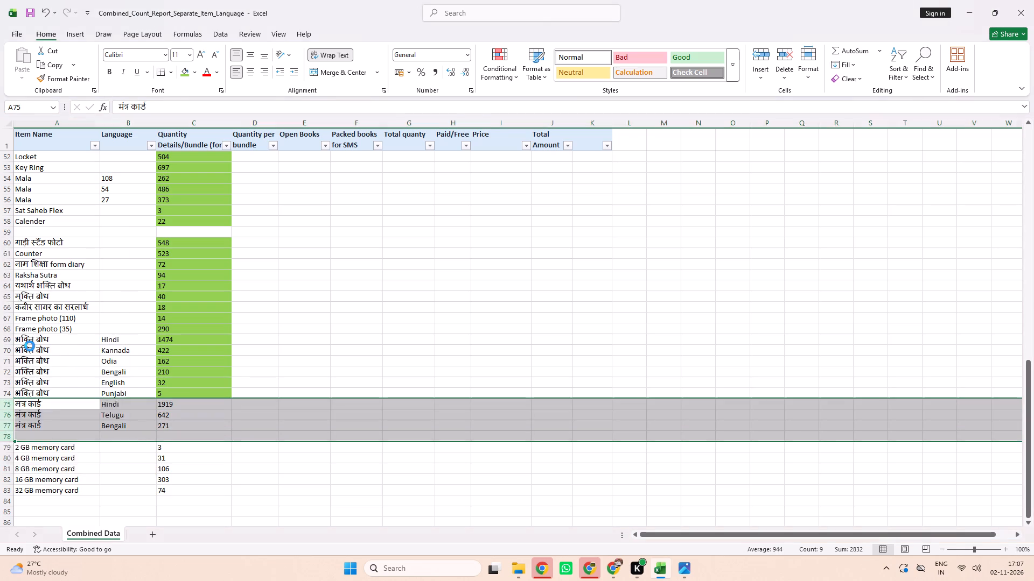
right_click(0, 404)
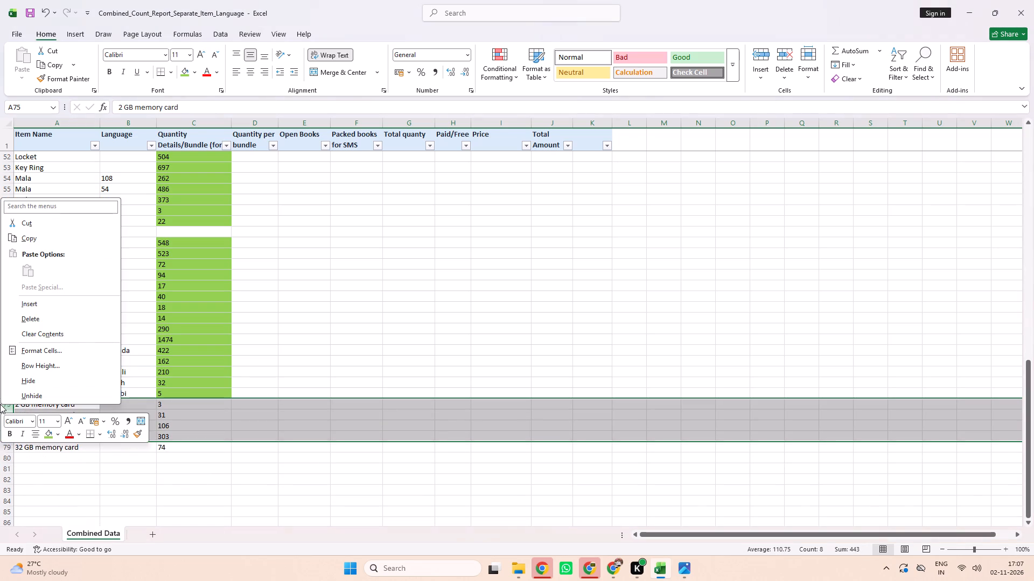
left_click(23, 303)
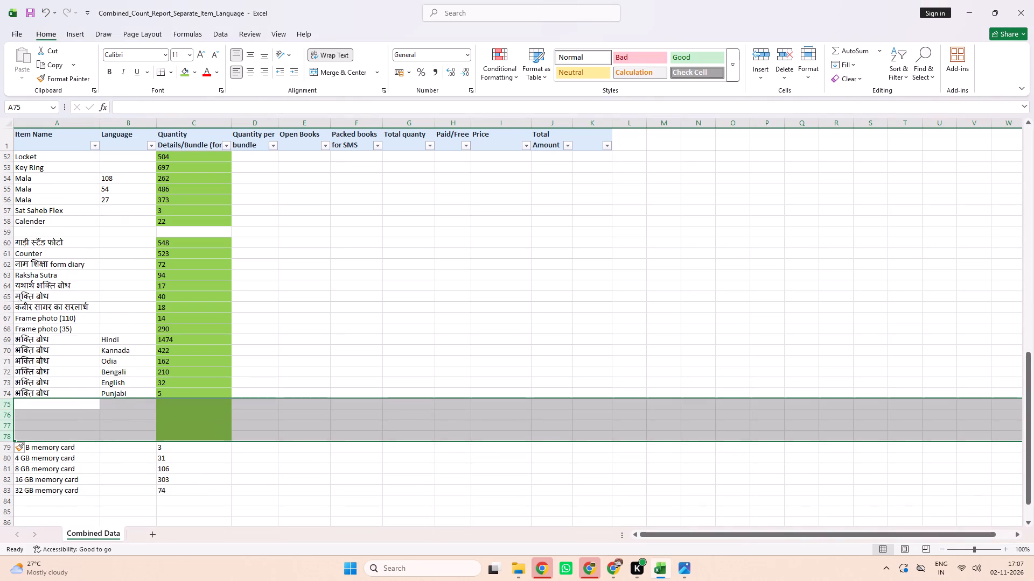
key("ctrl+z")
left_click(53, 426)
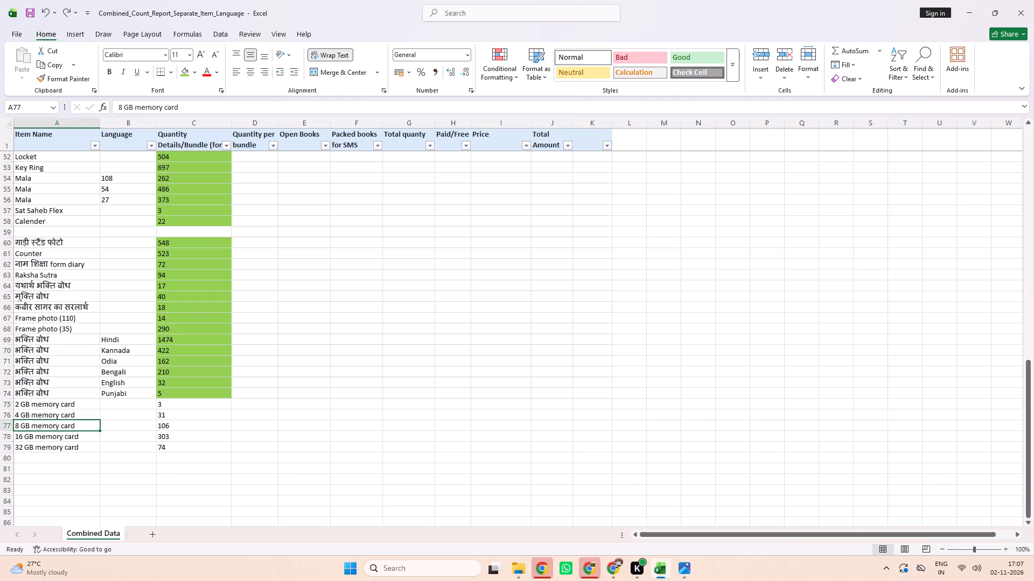
Insert one blank row above the 2 GB memory card row, remove its fill colour, and save the workbook.
left_click(5, 404)
right_click(5, 404)
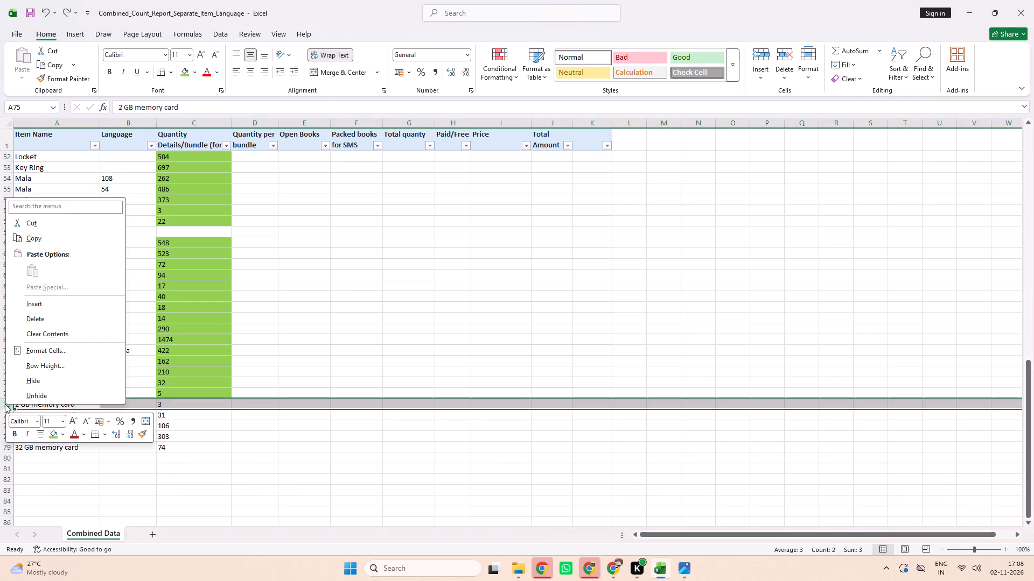
left_click(25, 297)
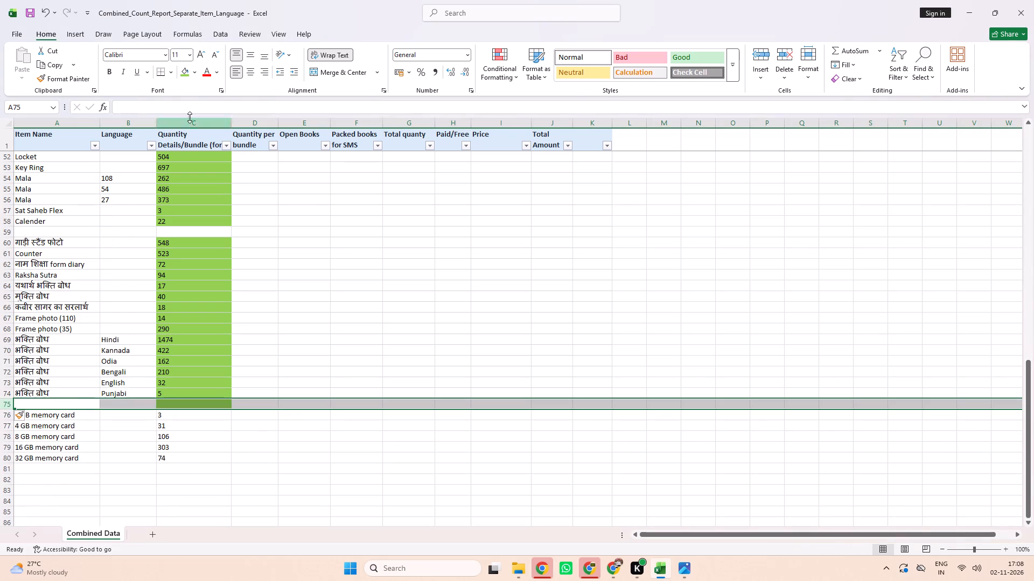
left_click(194, 72)
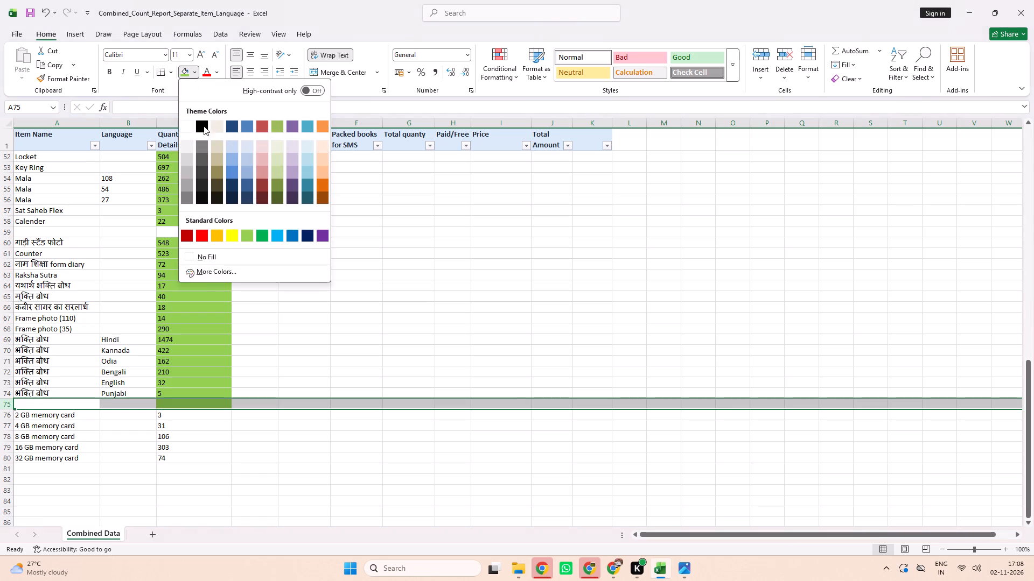
left_click(232, 252)
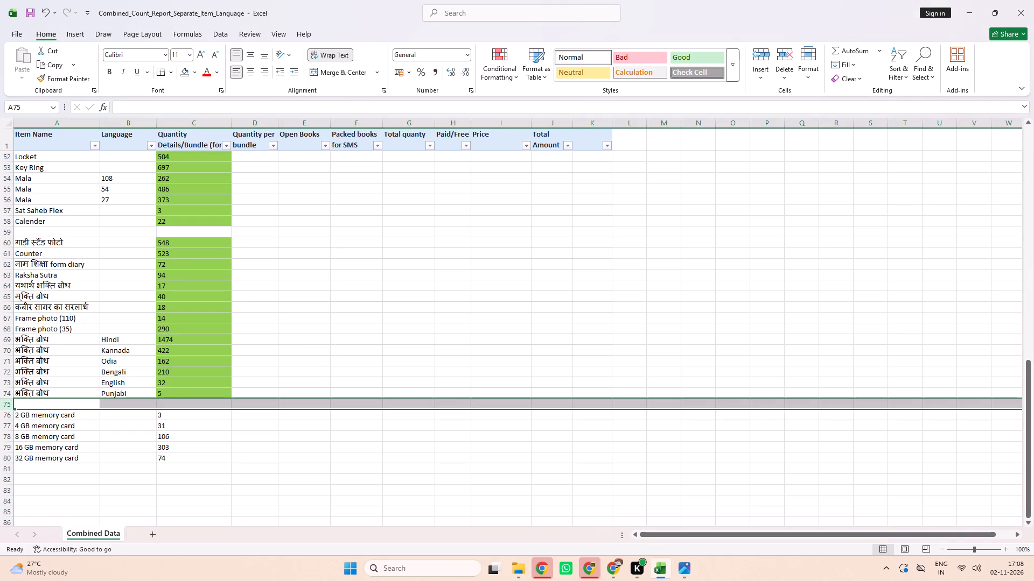
left_click(292, 393)
key("ctrl+s")
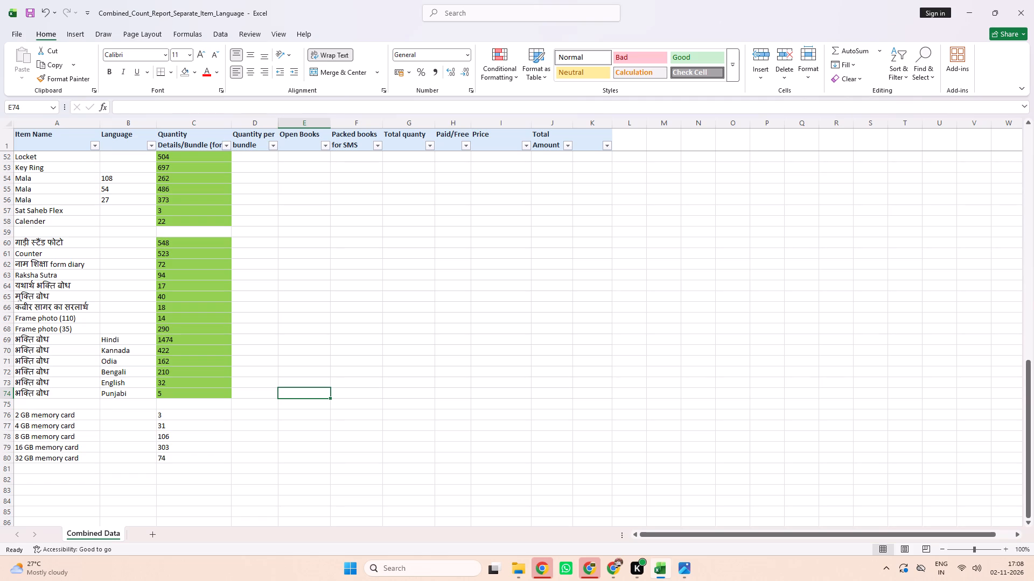
Fill the 16 GB and 4 GB memory card quantities (C79 and C77) green.
scroll(241, 435, "up", 5)
scroll(241, 435, "down", 3)
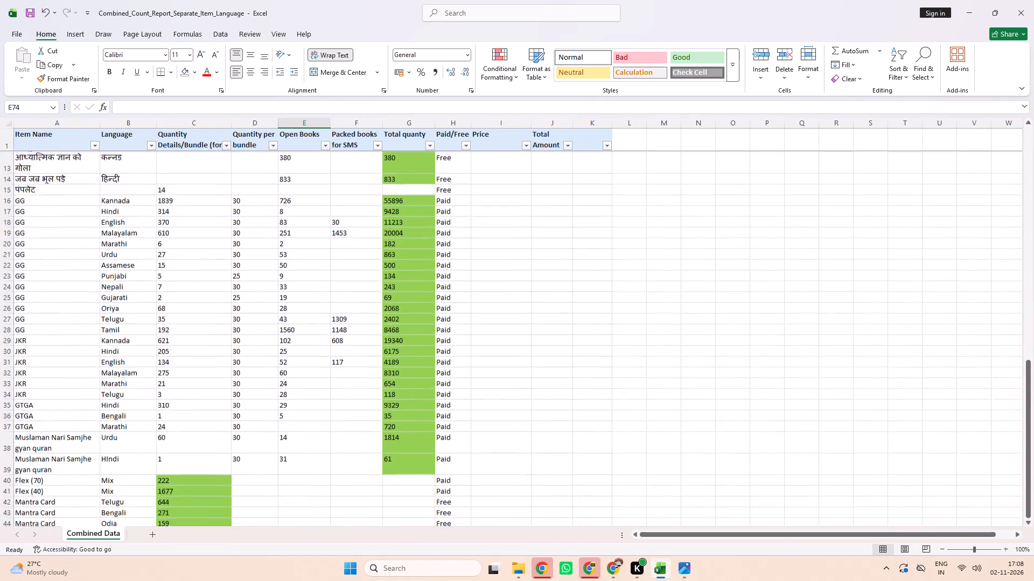
scroll(241, 435, "down", 3)
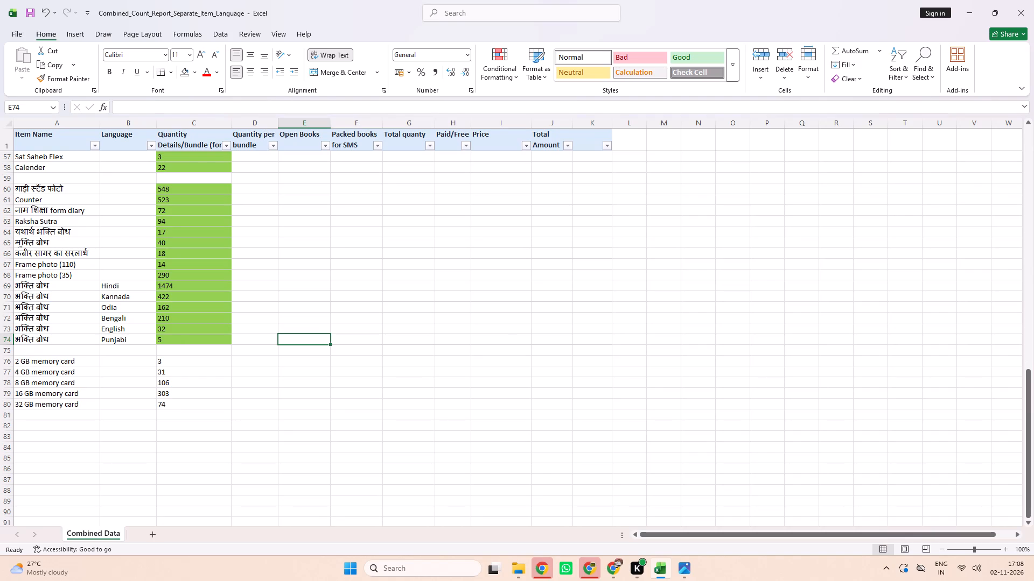
left_click(191, 389)
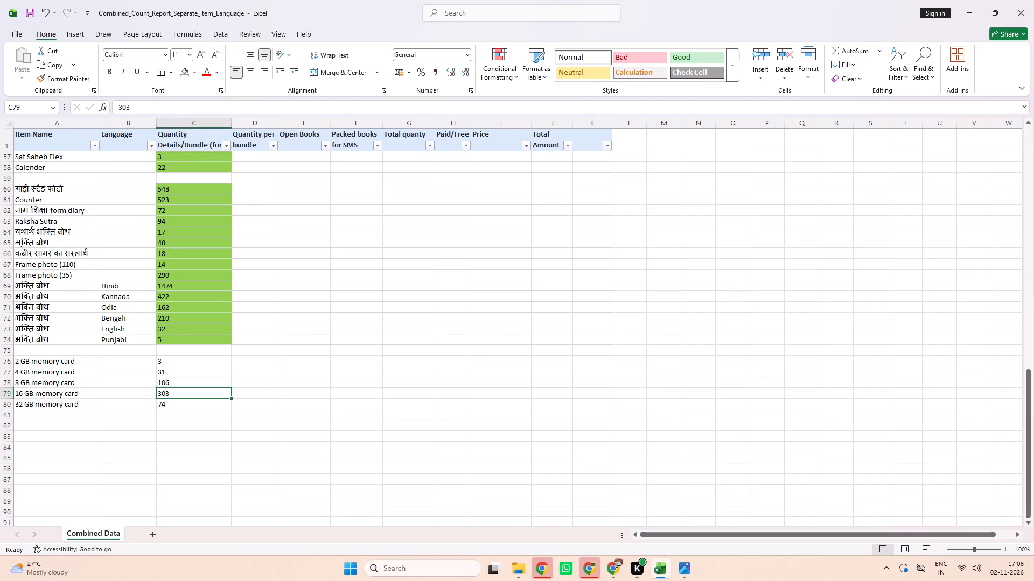
left_click(195, 72)
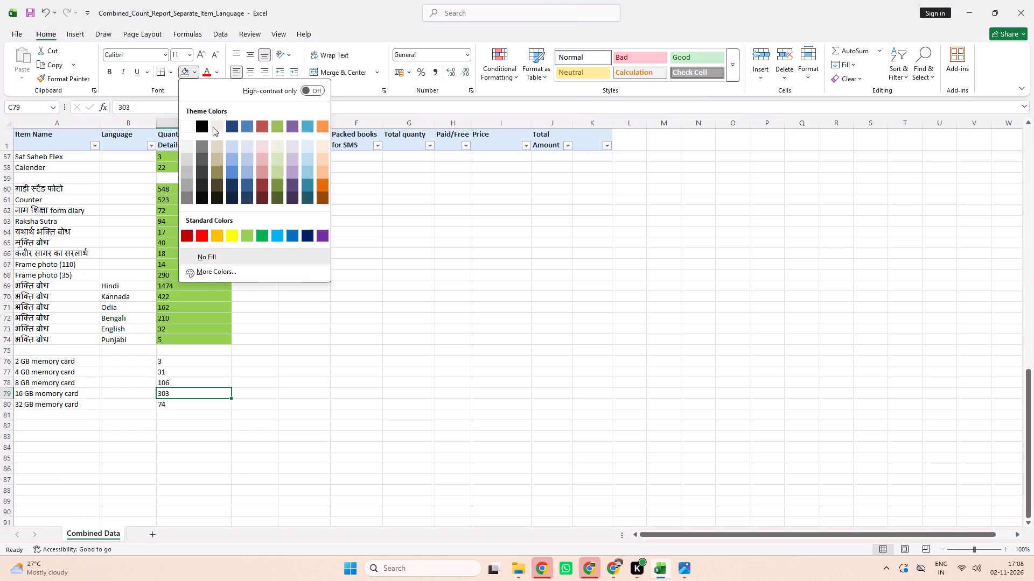
left_click(245, 237)
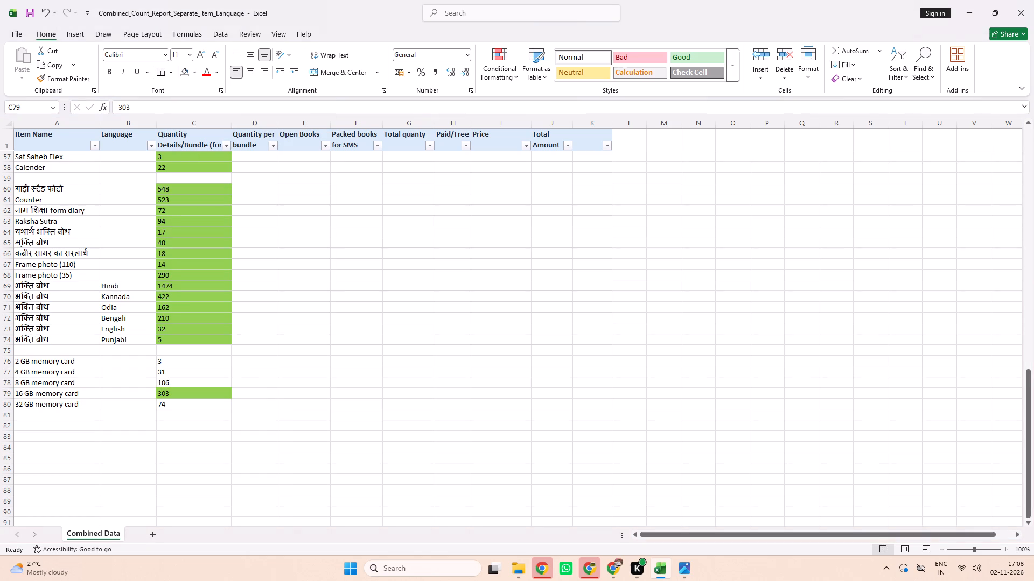
left_click(171, 370)
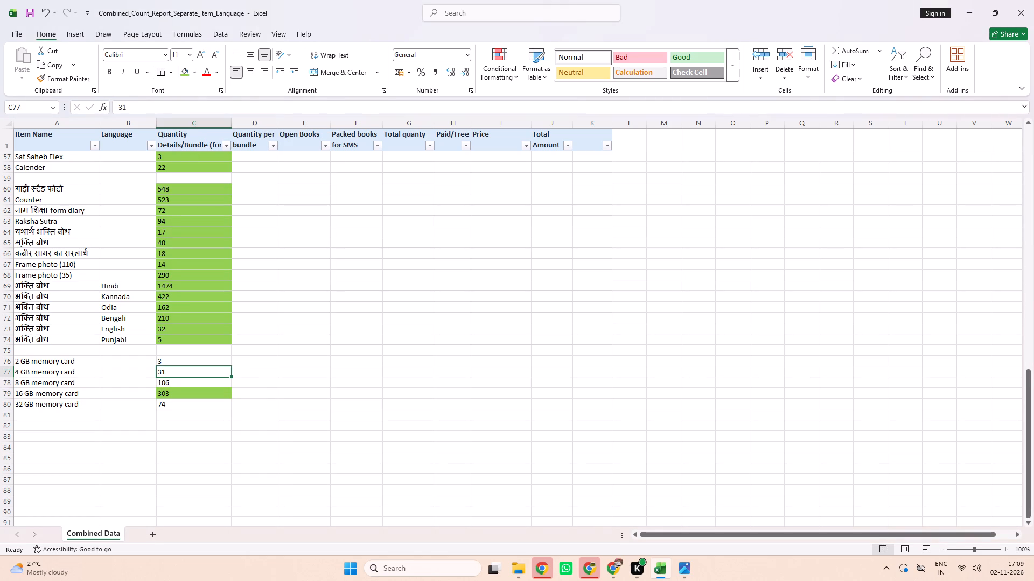
left_click(184, 68)
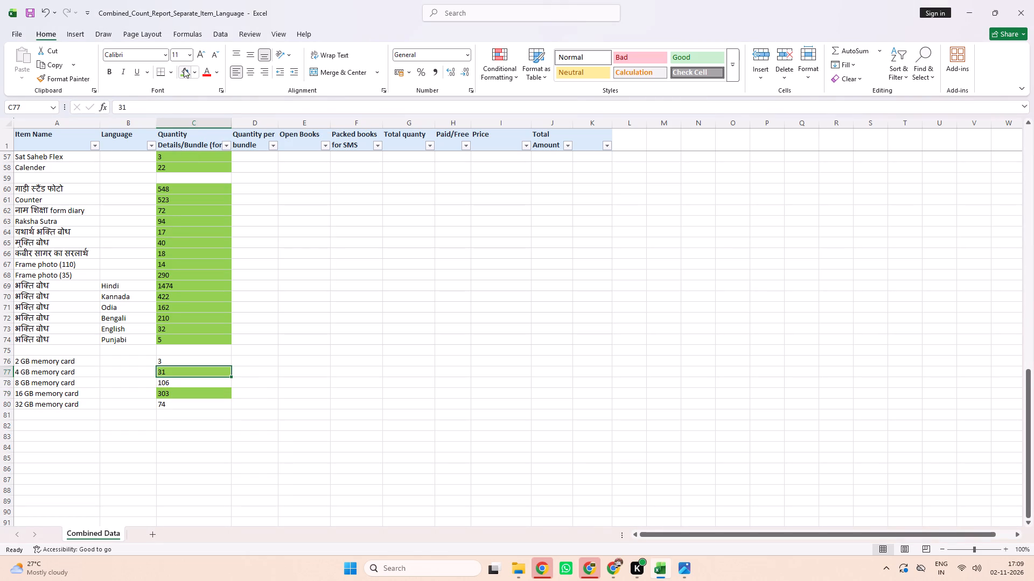
Fill the 2 GB, 8 GB and 32 GB memory card quantities (C76, C78 and C80) green and save the workbook.
key("Up")
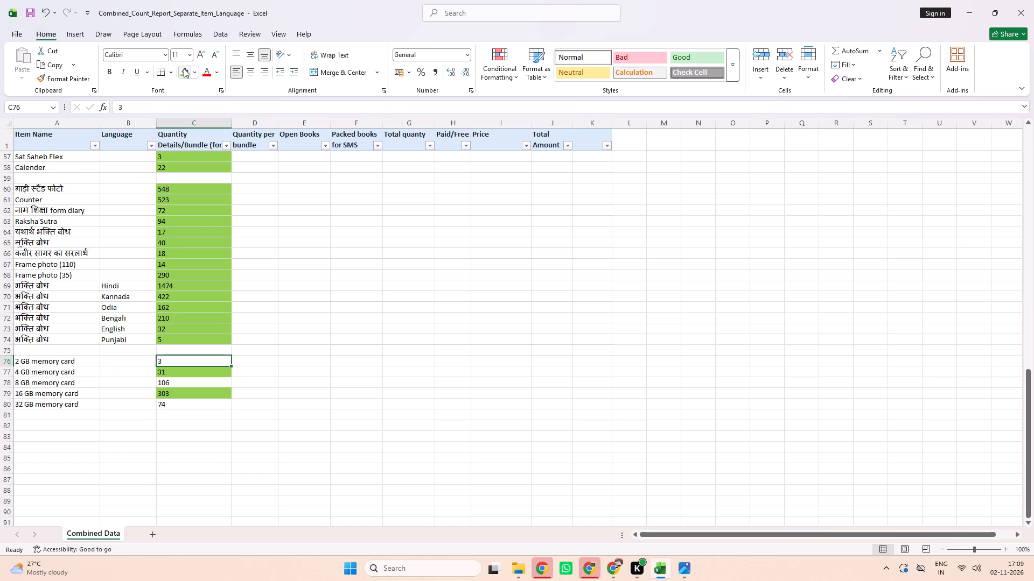
left_click(184, 68)
key("Down")
key("Down")
left_click(184, 68)
key("Down")
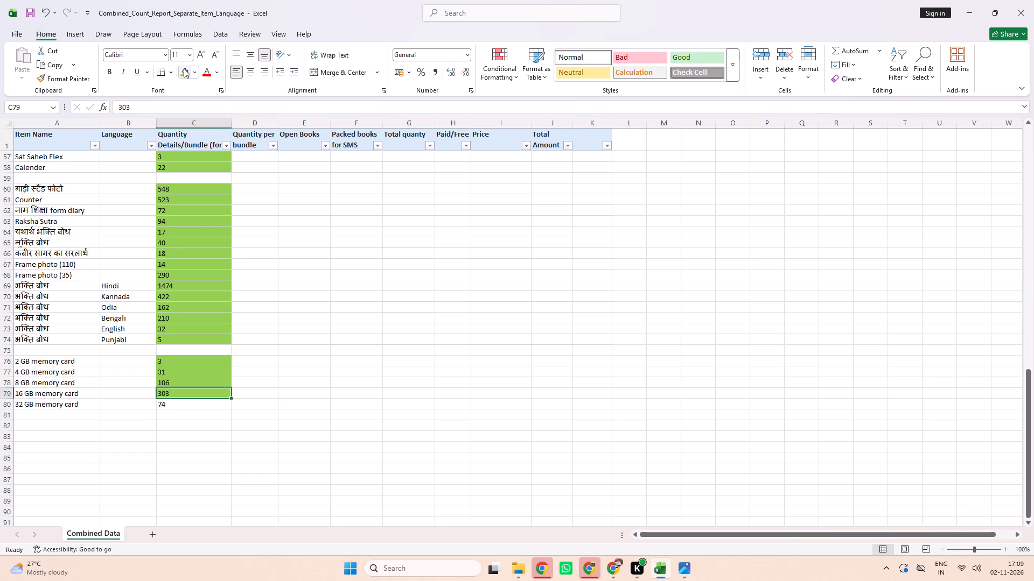
key("Down")
left_click(184, 68)
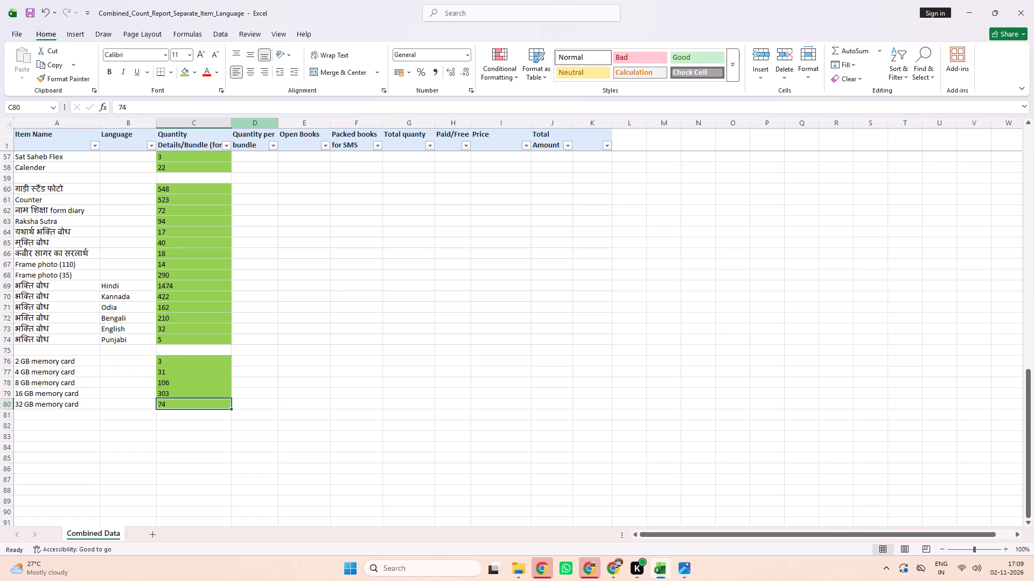
left_click(332, 307)
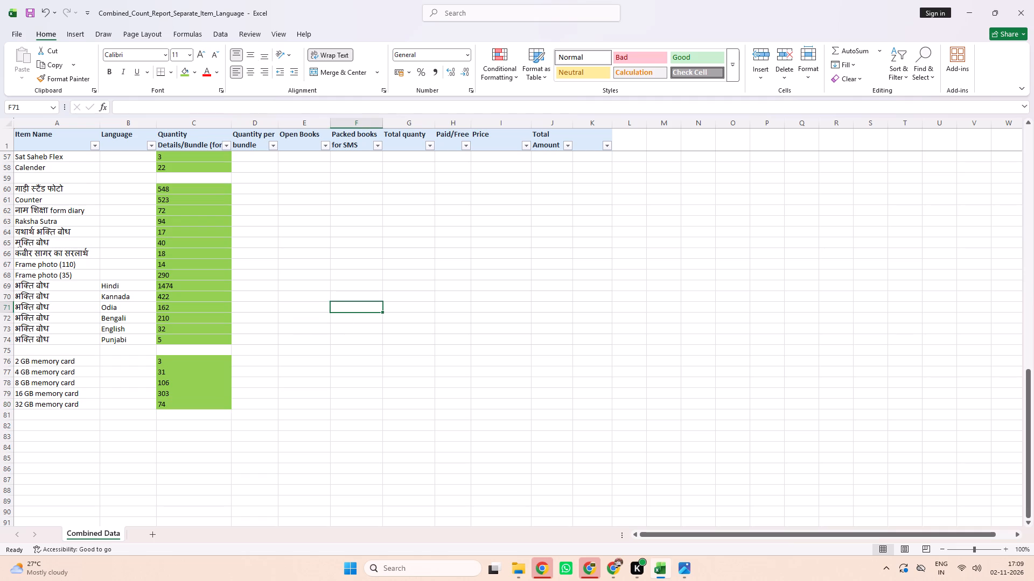
key("ctrl+s")
scroll(288, 286, "up", 2)
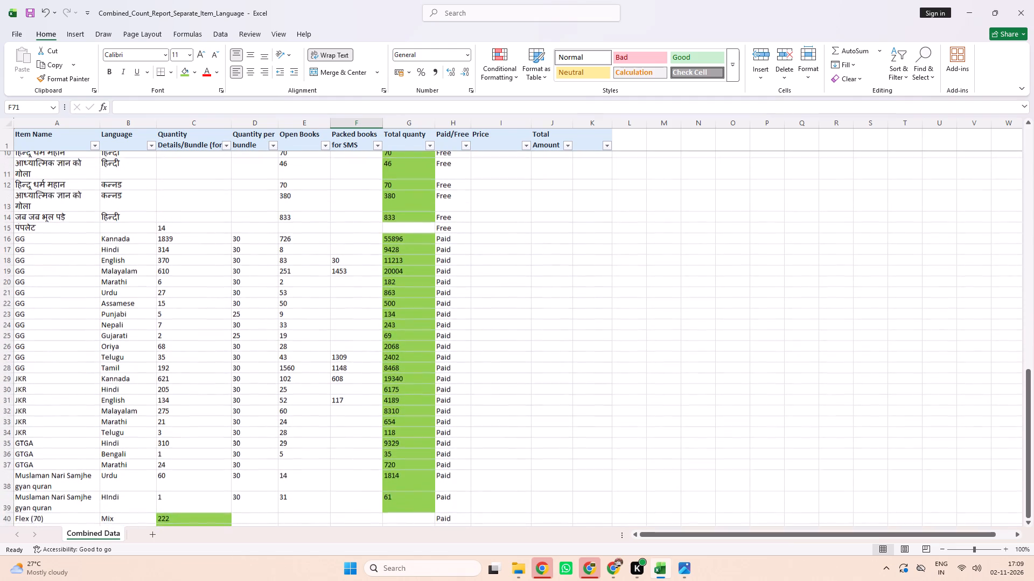
key("ctrl+s")
Copy the Paid entry of the Flex (40) row (H41) and save the workbook.
scroll(288, 286, "down", 4)
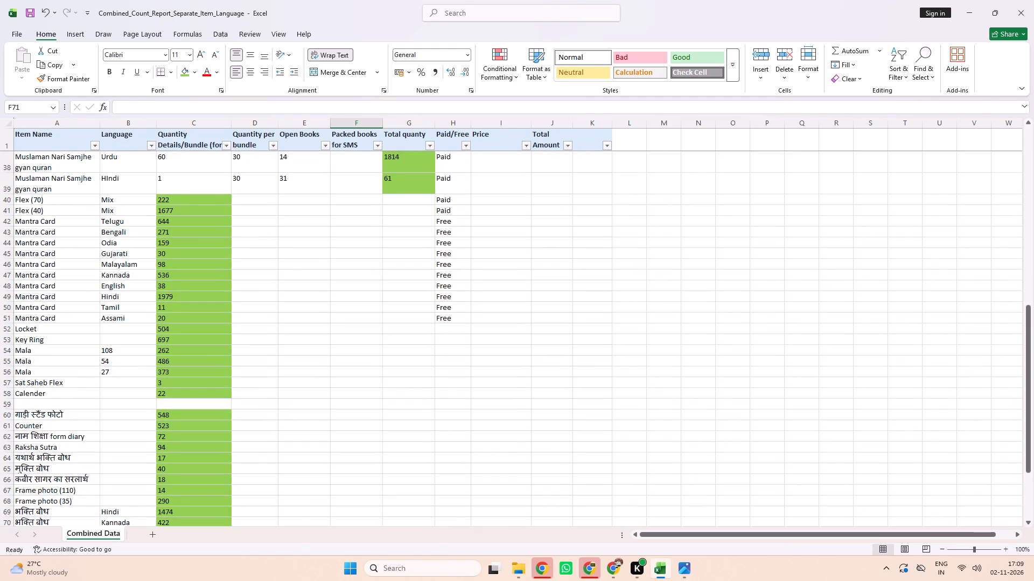
left_click(447, 206)
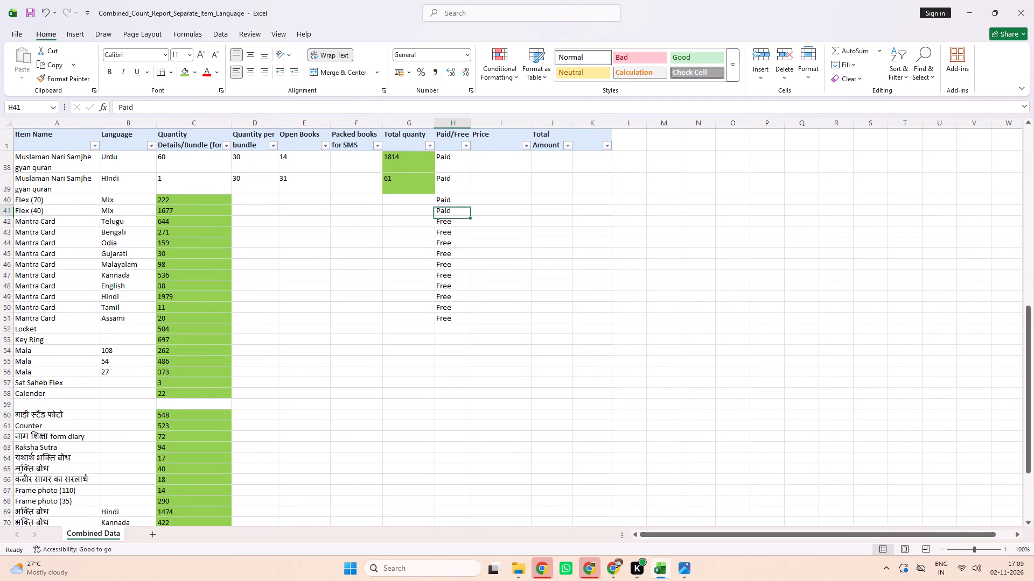
key("ctrl+x")
key("ctrl+s")
key("ctrl+c")
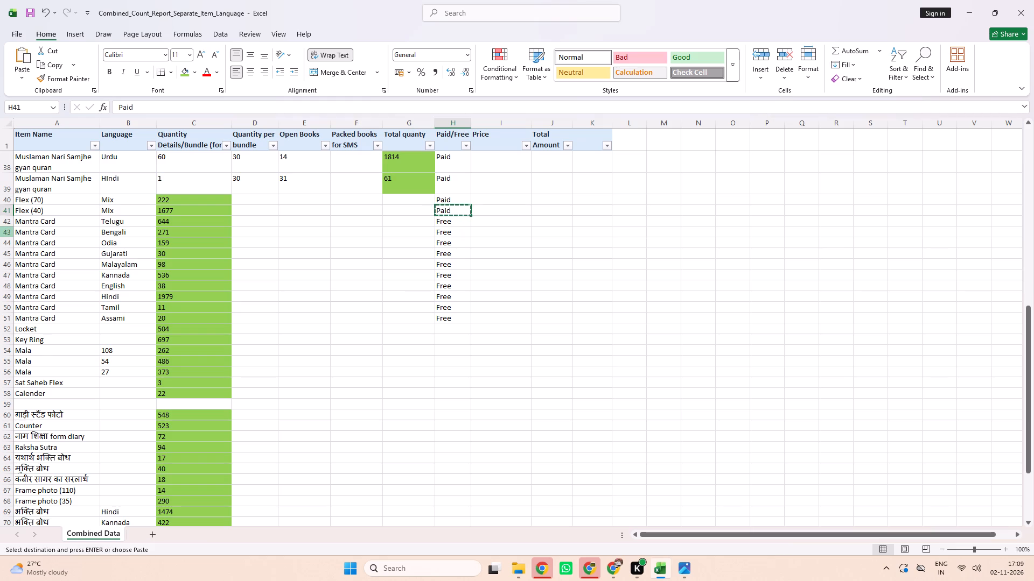
Select the Mantra Card rows from item name through Paid/Free (A42:H51).
left_click_drag(68, 222, 316, 343)
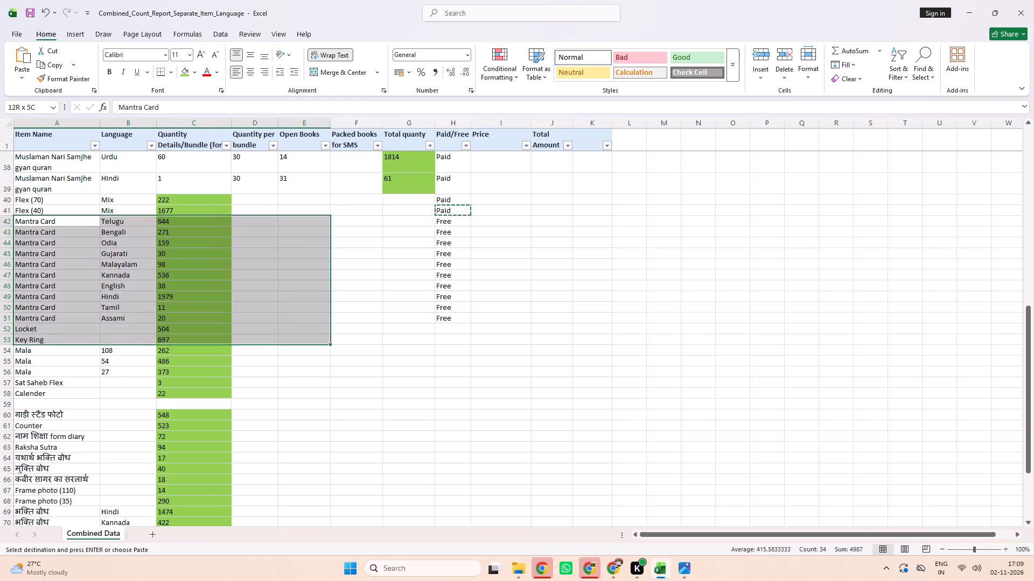
left_click_drag(316, 343, 436, 324)
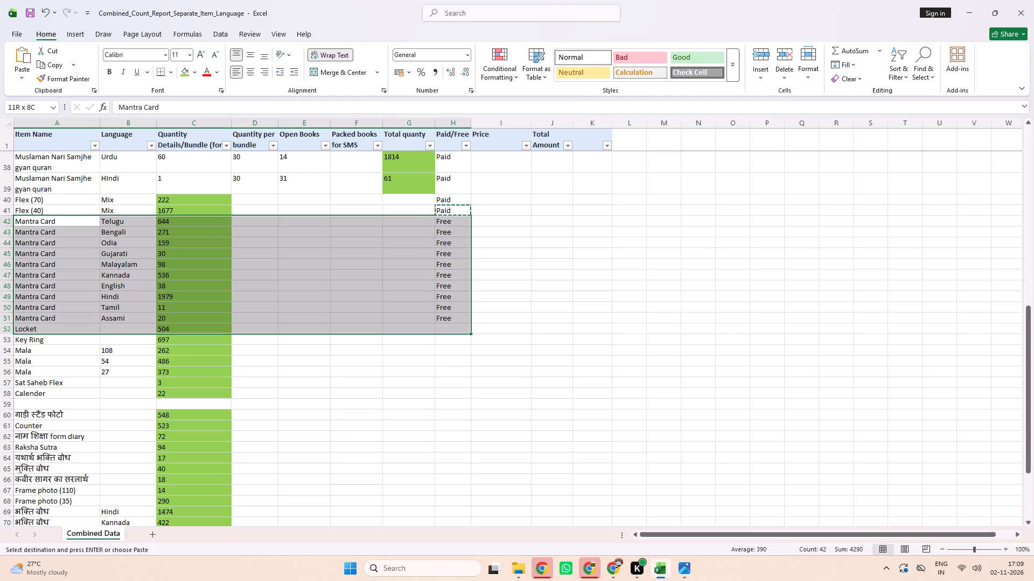
left_click_drag(436, 324, 436, 322)
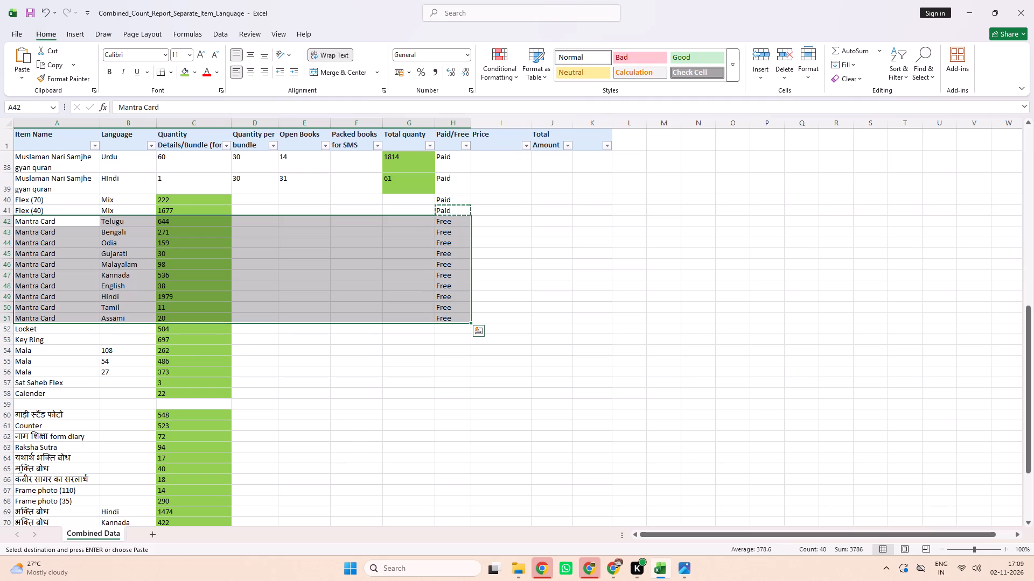
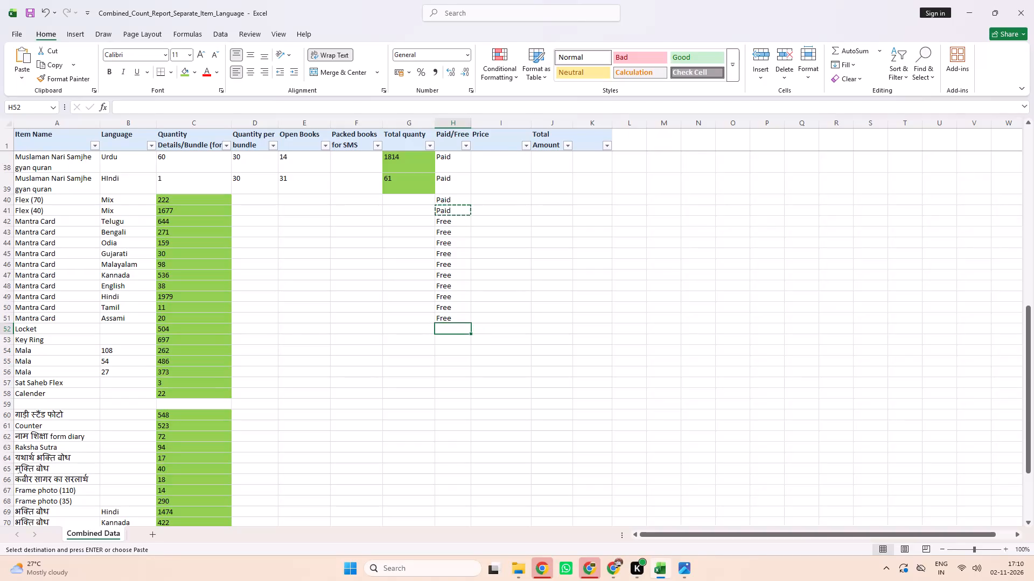
Paste the copied Paid entry into the Paid/Free cells from Locket through Calender (H52:H58).
left_click_drag(454, 329, 455, 364)
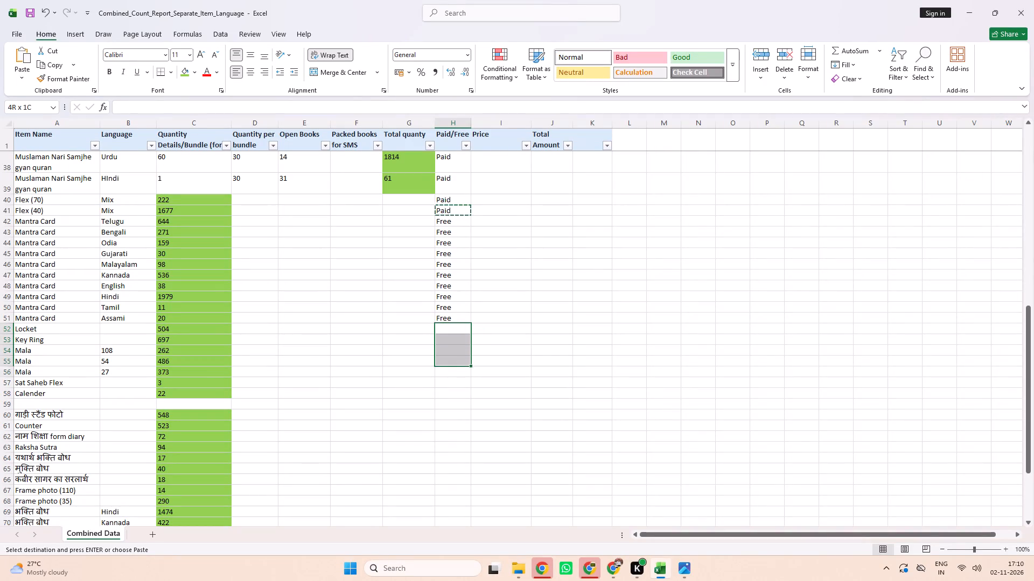
left_click_drag(455, 364, 458, 391)
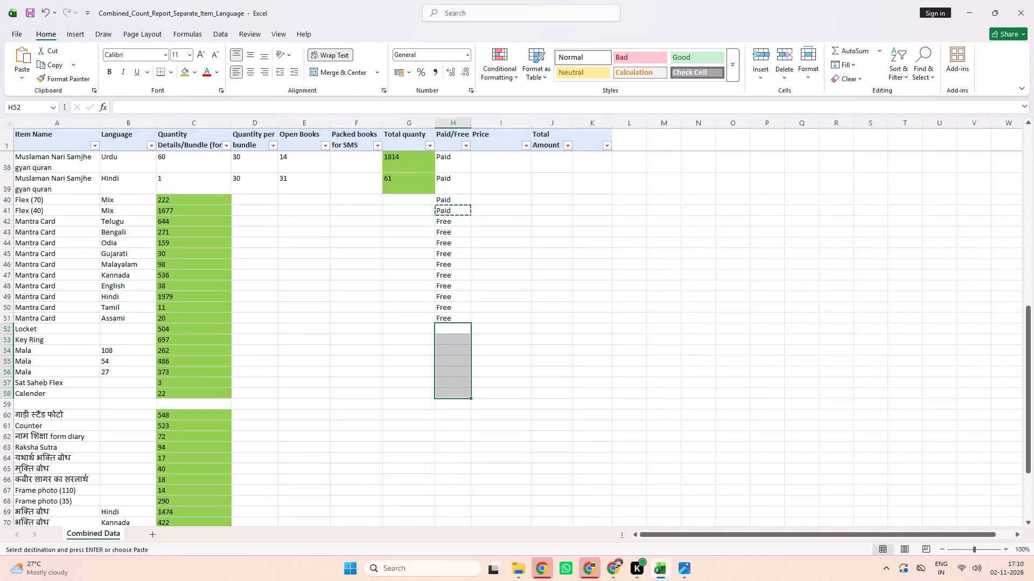
key("ctrl+v")
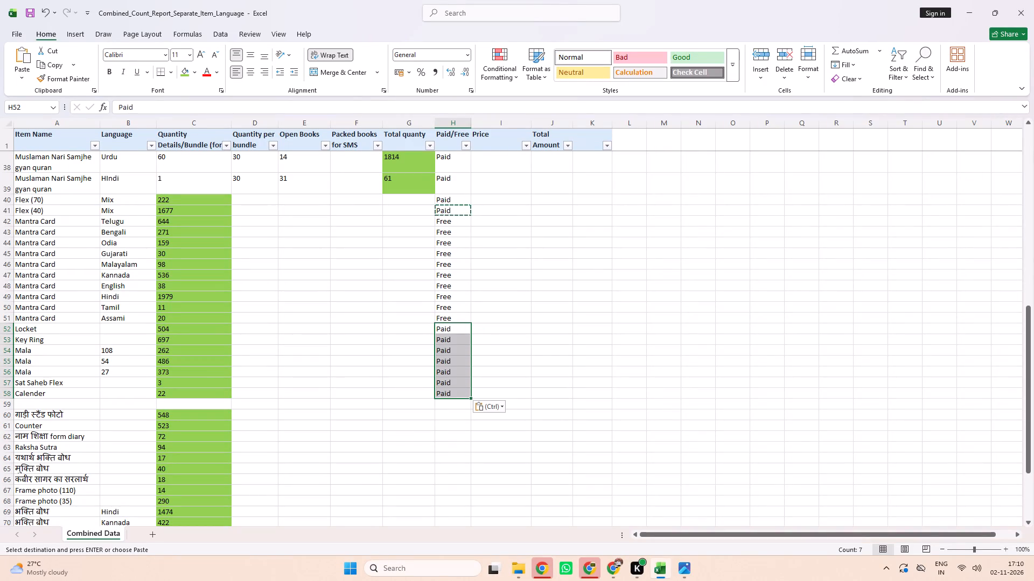
Paste Paid for the गाडी स्टैंड फोटो and Counter rows (H60:H61) and save the workbook.
left_click_drag(451, 418, 451, 433)
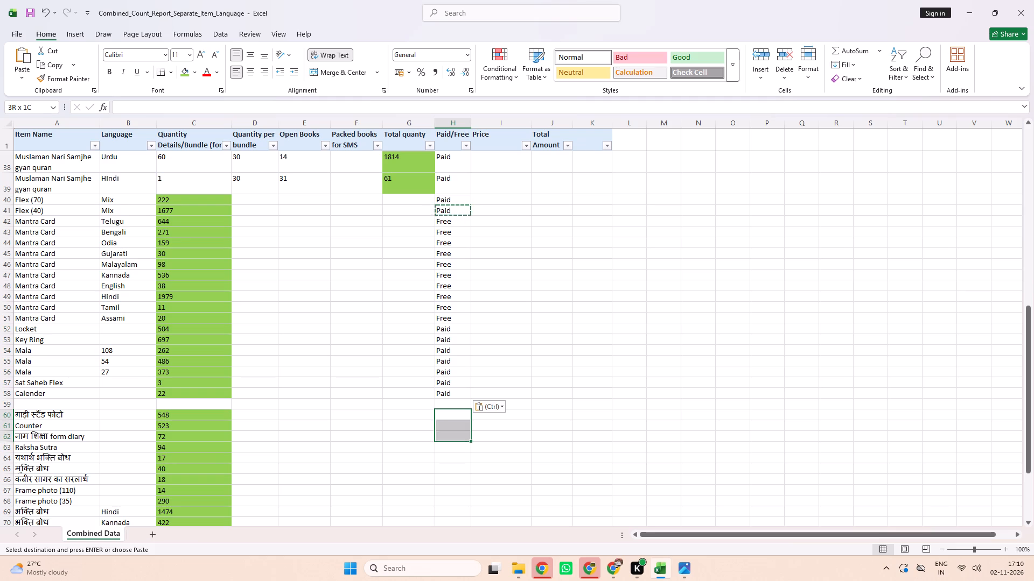
left_click_drag(451, 433, 451, 427)
key("ctrl+v")
scroll(451, 427, "down", 2)
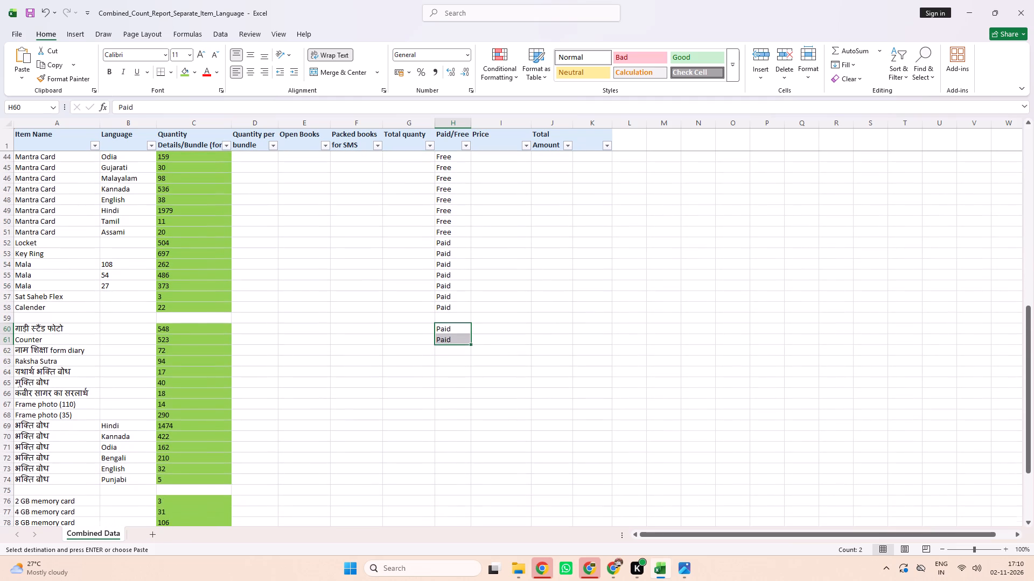
left_click(450, 365)
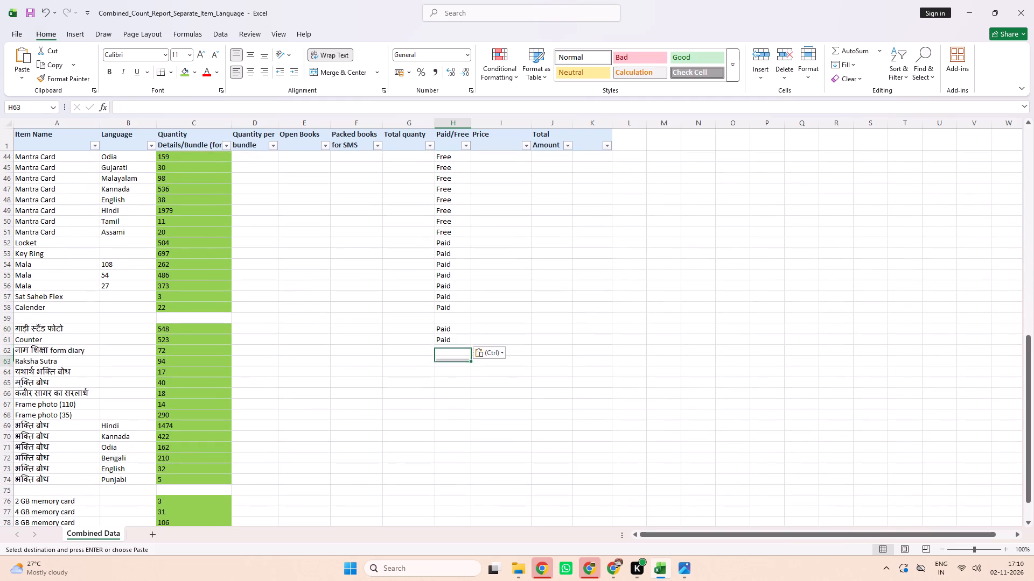
left_click_drag(450, 365, 450, 374)
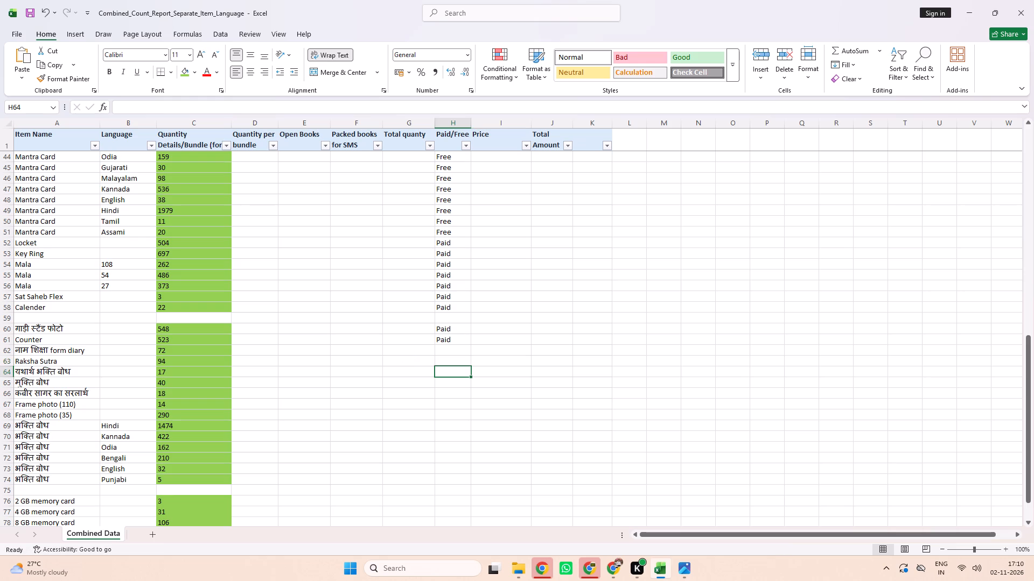
key("ctrl+s")
Mark यथार्थ भक्ति बोध, मुक्ति बोध and कबीर सागर का सरलार्थ (H64:H66) as Paid.
left_click(432, 360)
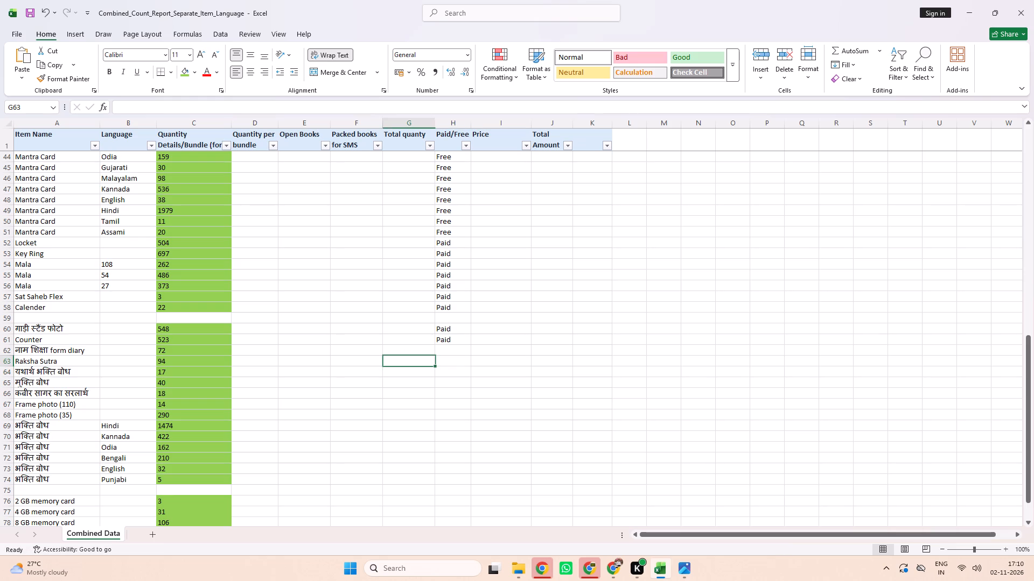
left_click(446, 360)
left_click(452, 371)
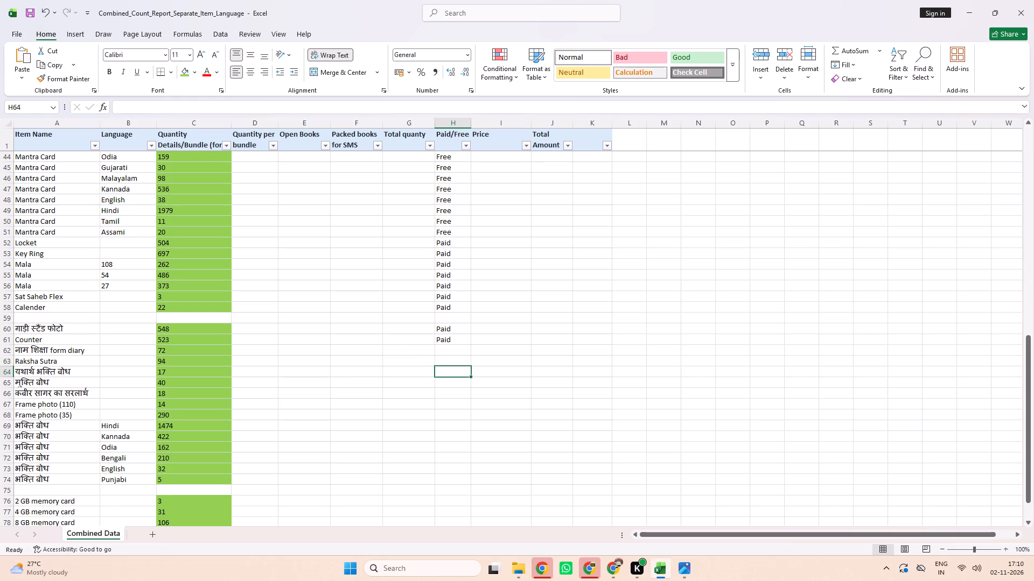
key("ctrl+v")
type("Pa")
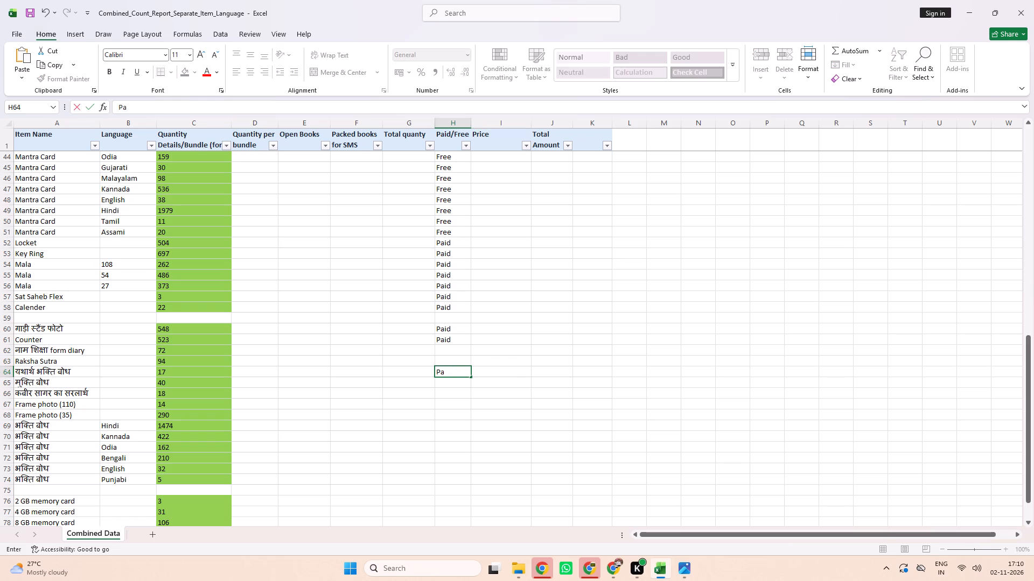
type("id")
key("Return")
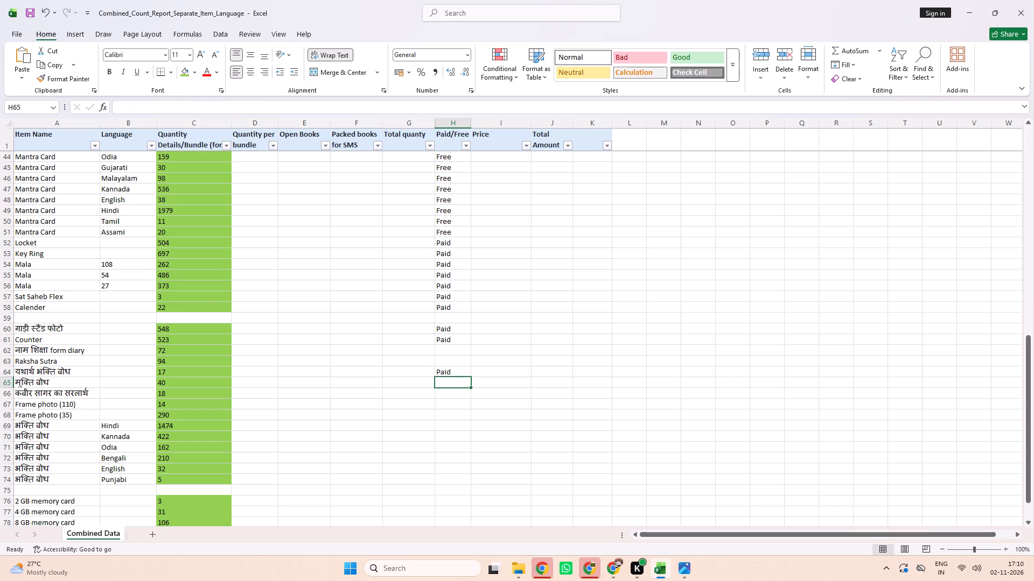
key("Up")
key("ctrl+c")
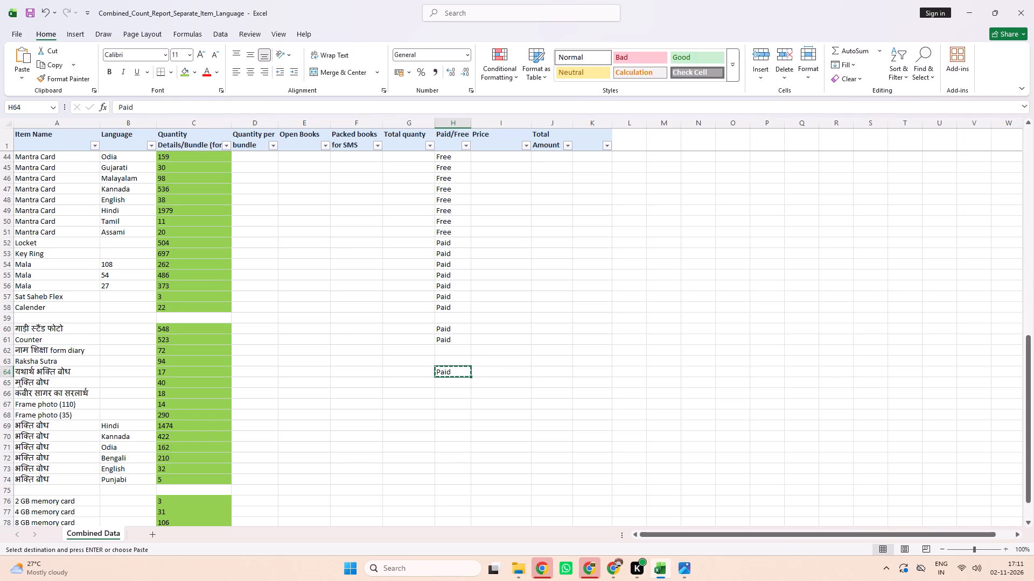
key("Down")
key("ctrl+d")
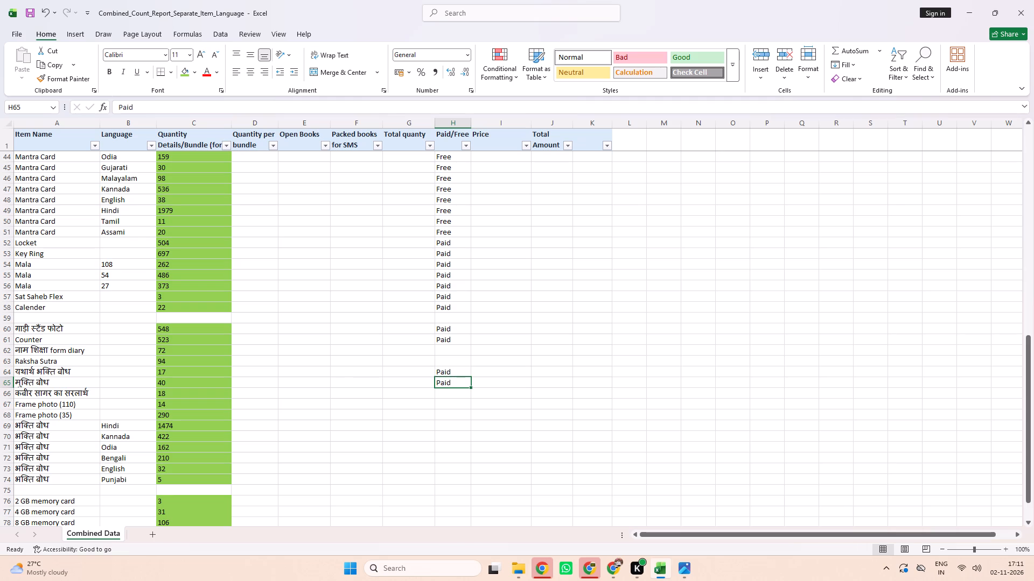
key("Down")
key("ctrl+v")
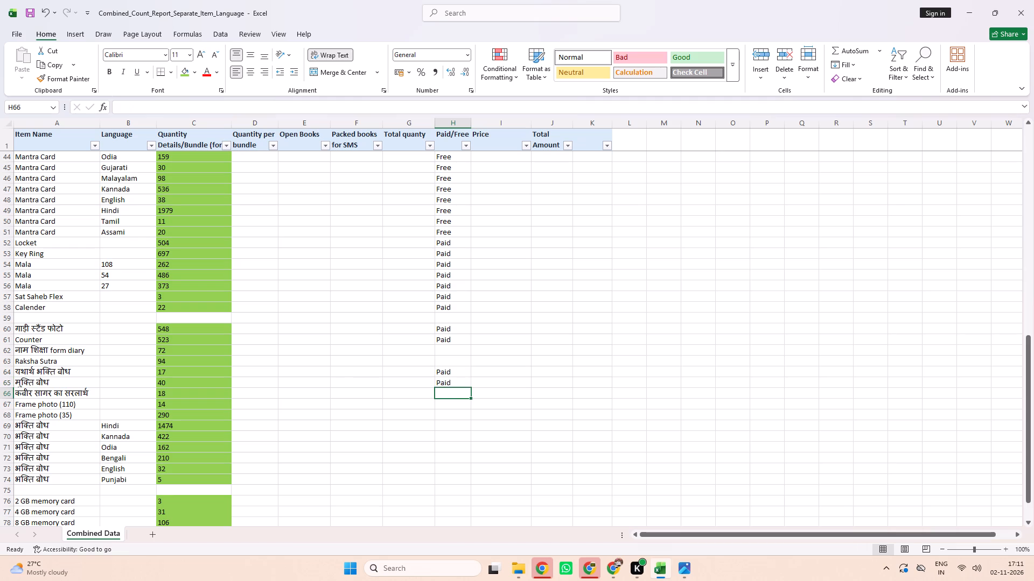
key("ctrl+v")
key("ctrl+d")
Copy the Paid entry from H66 to the Frame photo (110) and Frame photo (35) rows (H67:H68) and save the workbook.
key("ctrl+c")
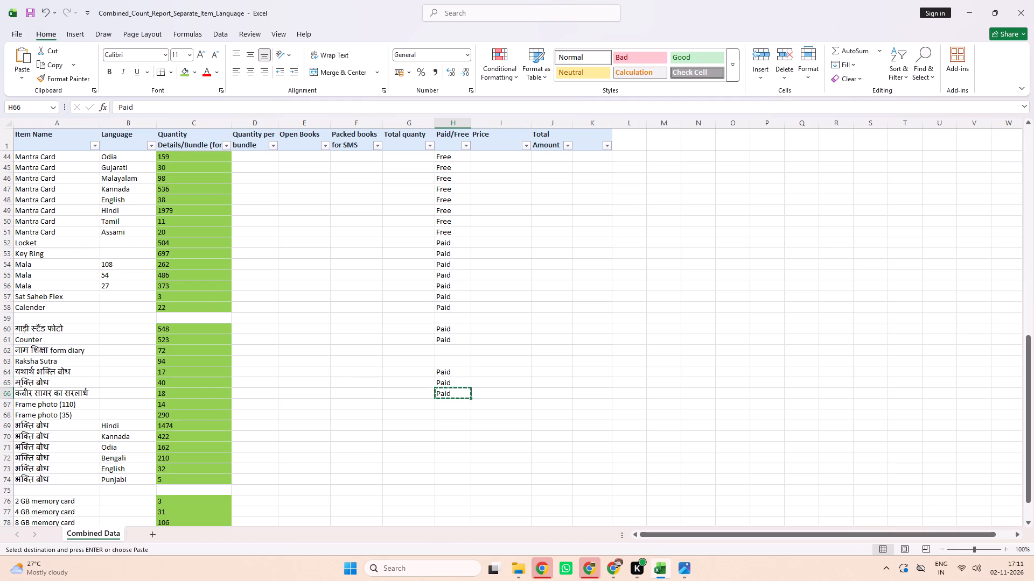
key("Down")
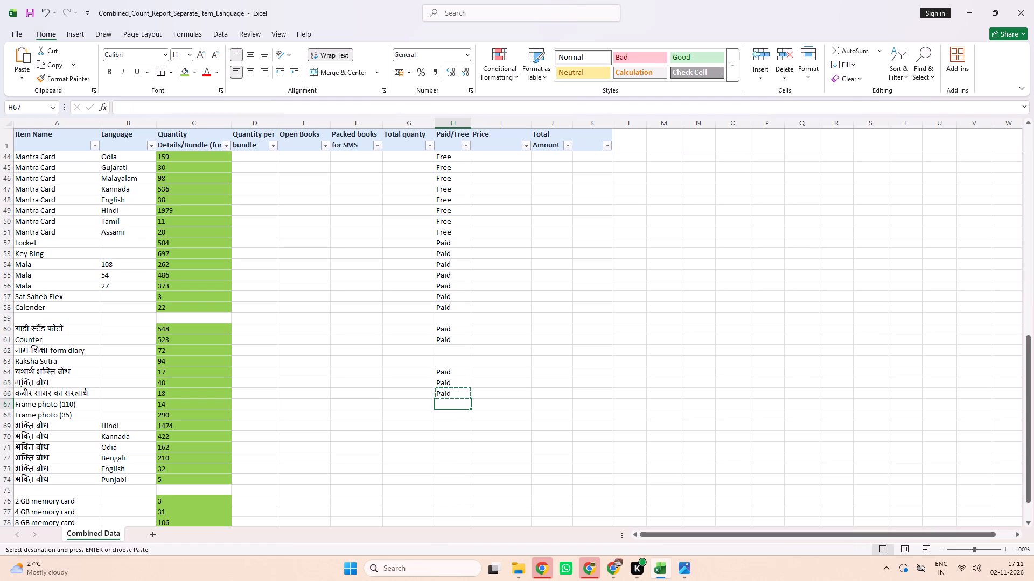
key("shift+Down")
key("shift+Down")
key("shift+Down")
key("shift+Down")
key("shift+Down")
key("shift+Down")
key("shift+Down")
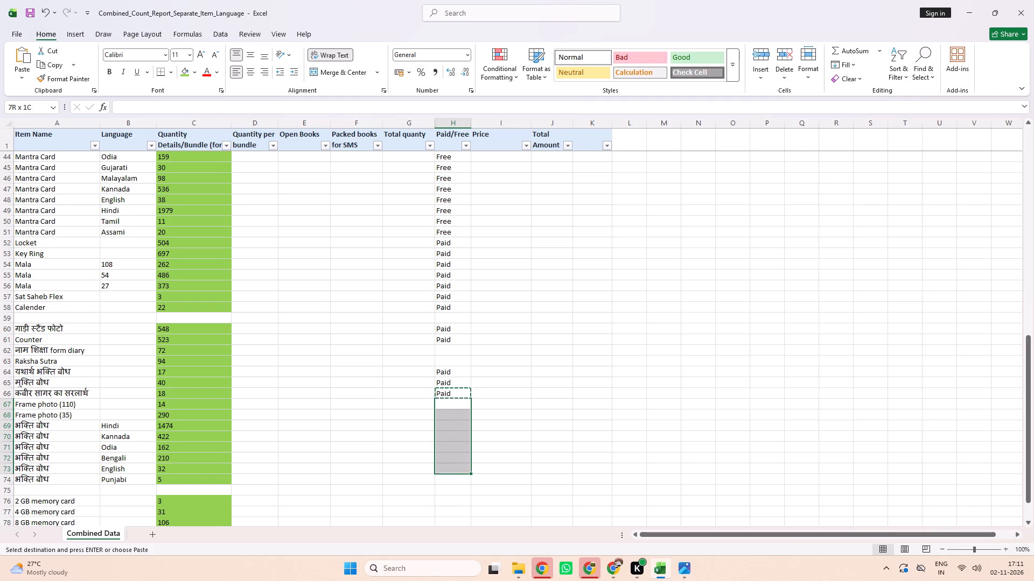
key("shift+Up")
key("shift+Up")
key("shift+Up")
key("shift+Up")
key("shift+Up")
key("shift+Up")
key("ctrl+v")
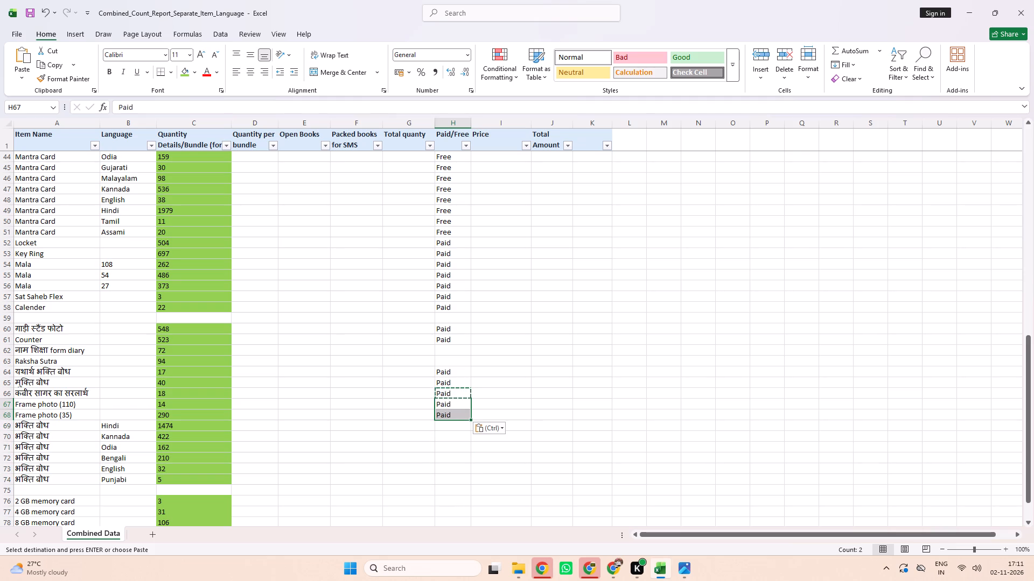
left_click(398, 401)
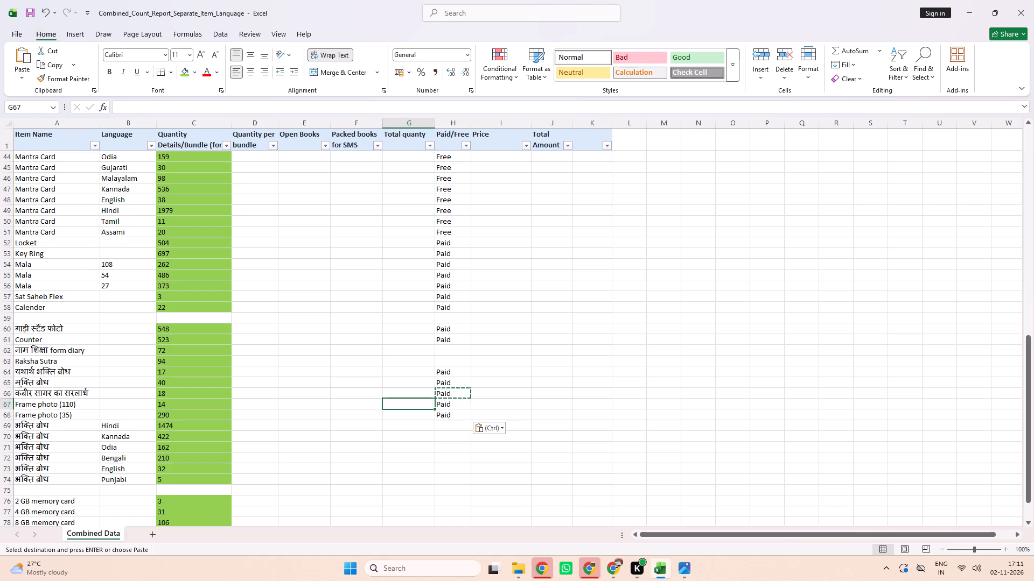
scroll(439, 373, "down", 1)
key("ctrl+s")
Mark all the memory card rows from 2 GB to 32 GB (H76:H80) as Paid and save the workbook.
scroll(439, 373, "down", 1)
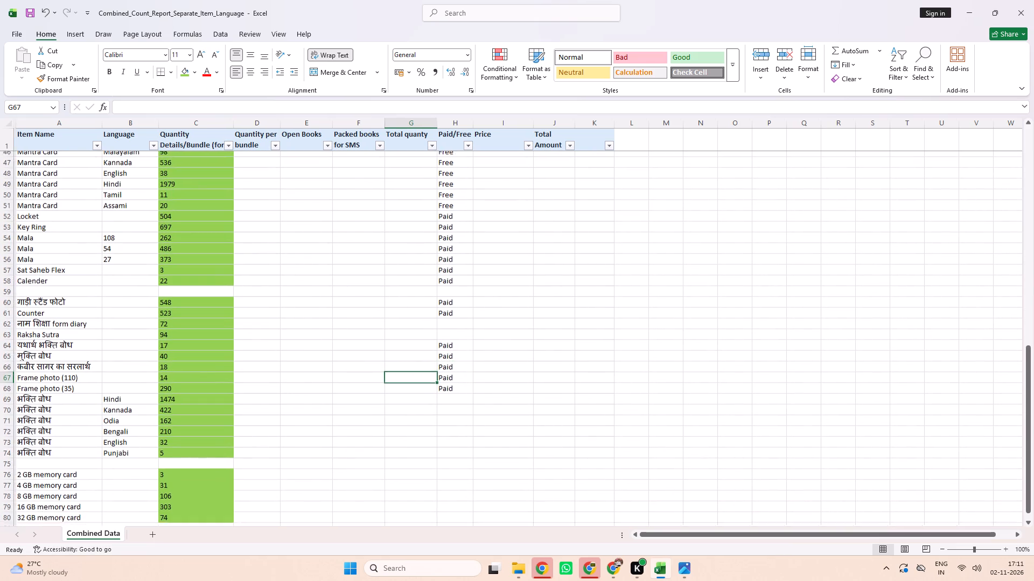
scroll(439, 373, "down", 1)
left_click_drag(455, 360, 454, 363)
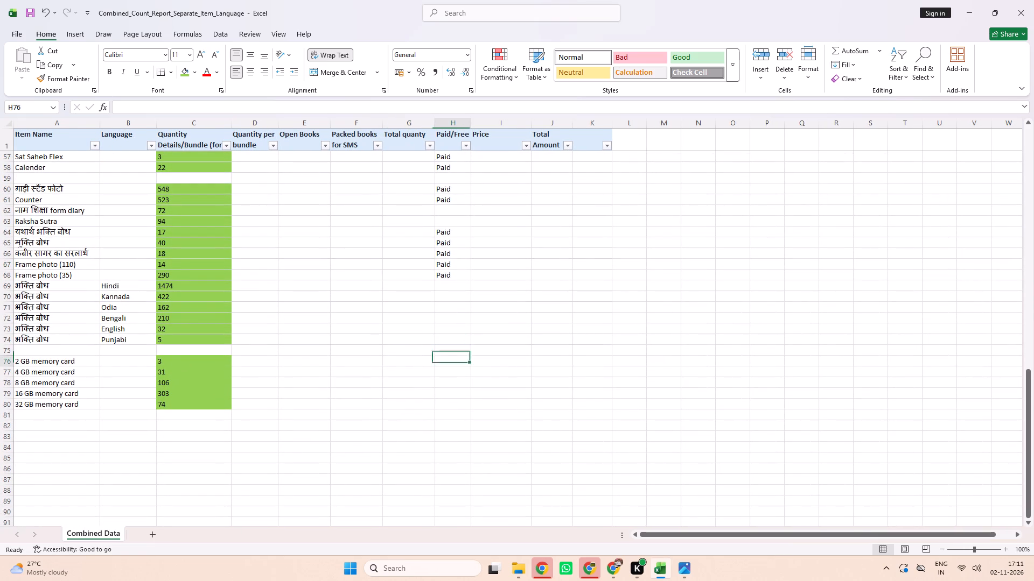
left_click_drag(454, 363, 451, 399)
key("ctrl+v")
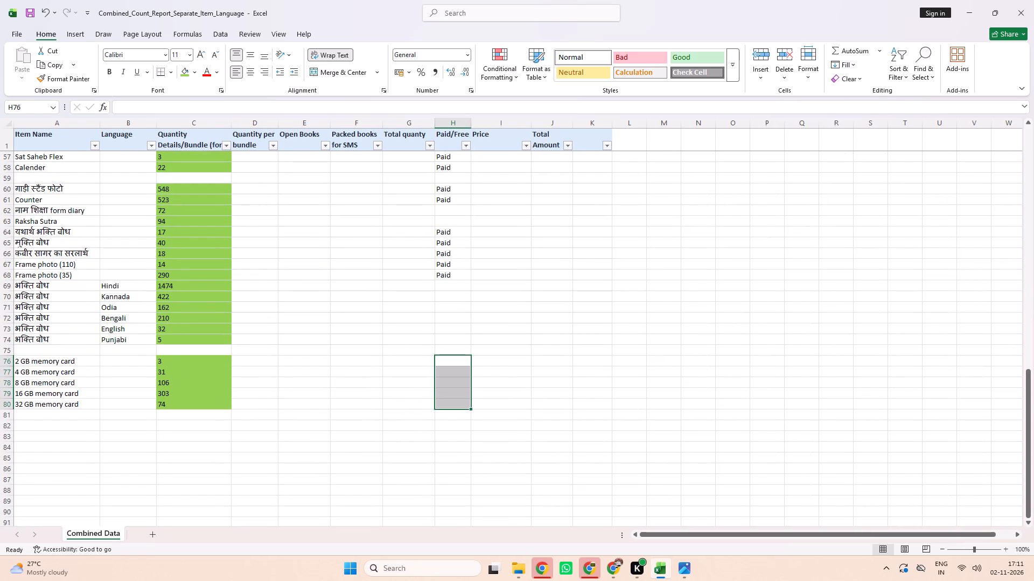
key("ctrl+v")
type("Paid")
key("Return")
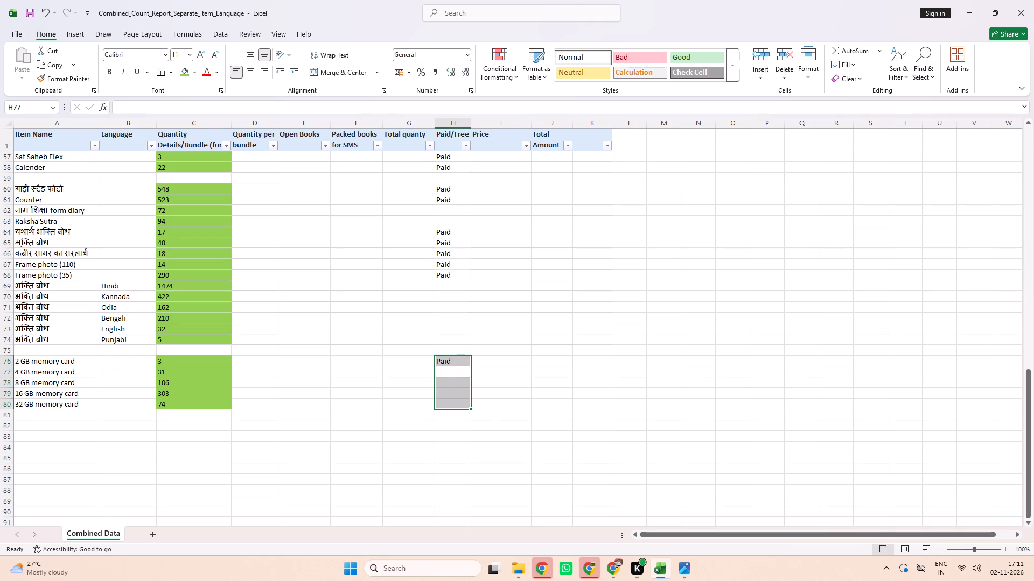
key("ctrl+d")
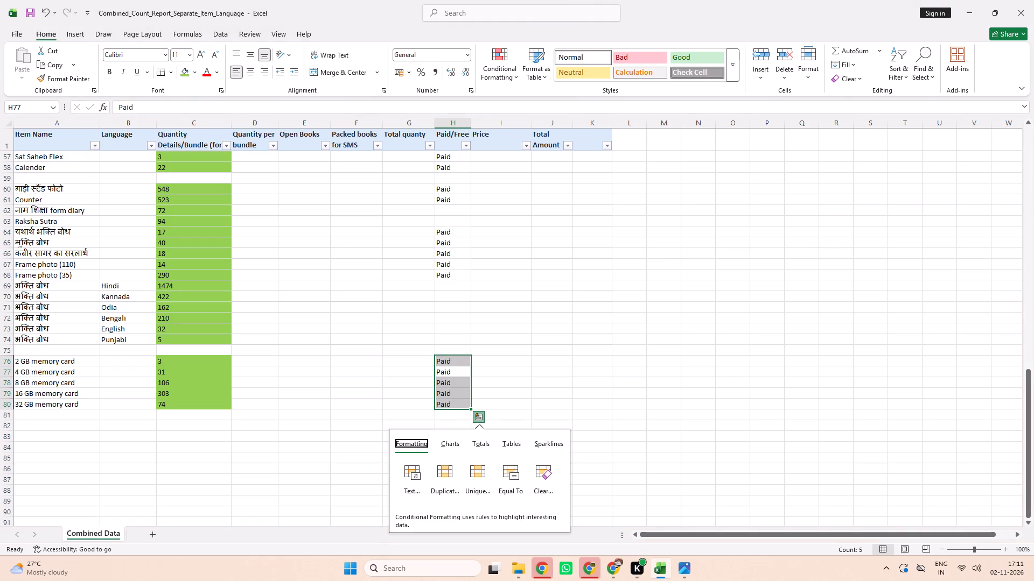
double_click(446, 345)
key("ctrl+s")
Review the quantities and Paid/Free entries from the first report row down to the Mantra Card rows.
scroll(446, 345, "up", 5)
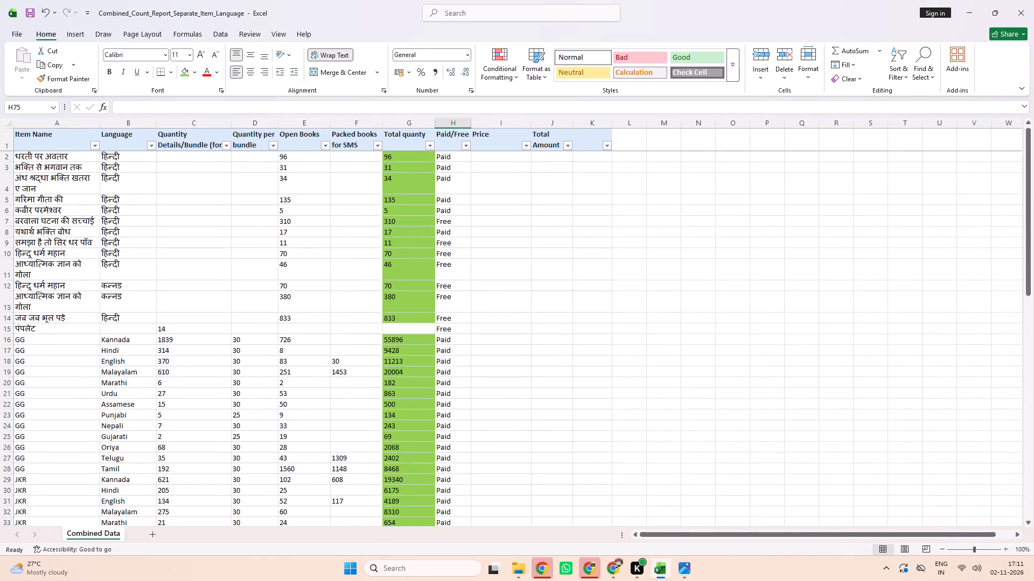
scroll(446, 345, "down", 1)
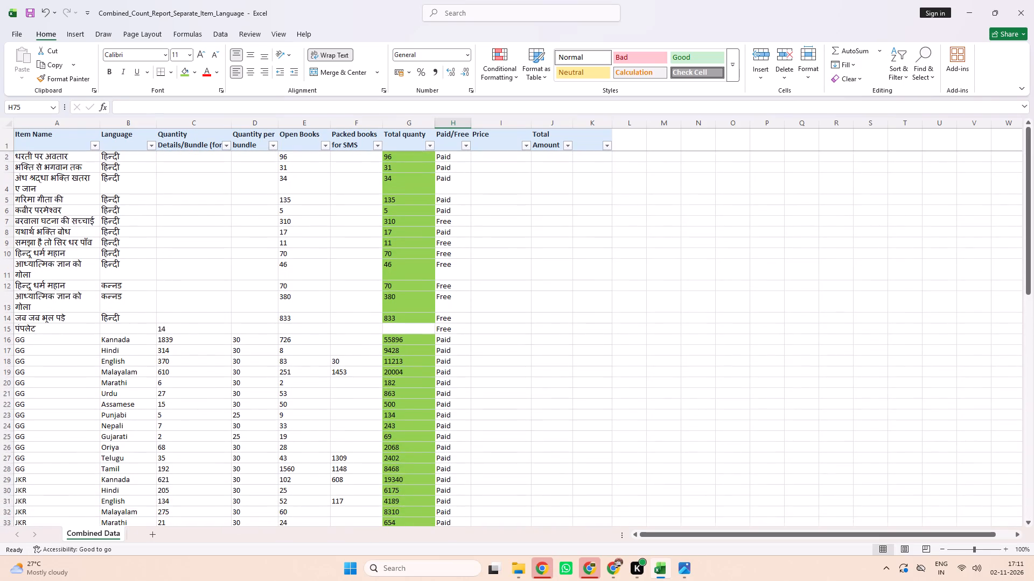
scroll(446, 345, "down", 1)
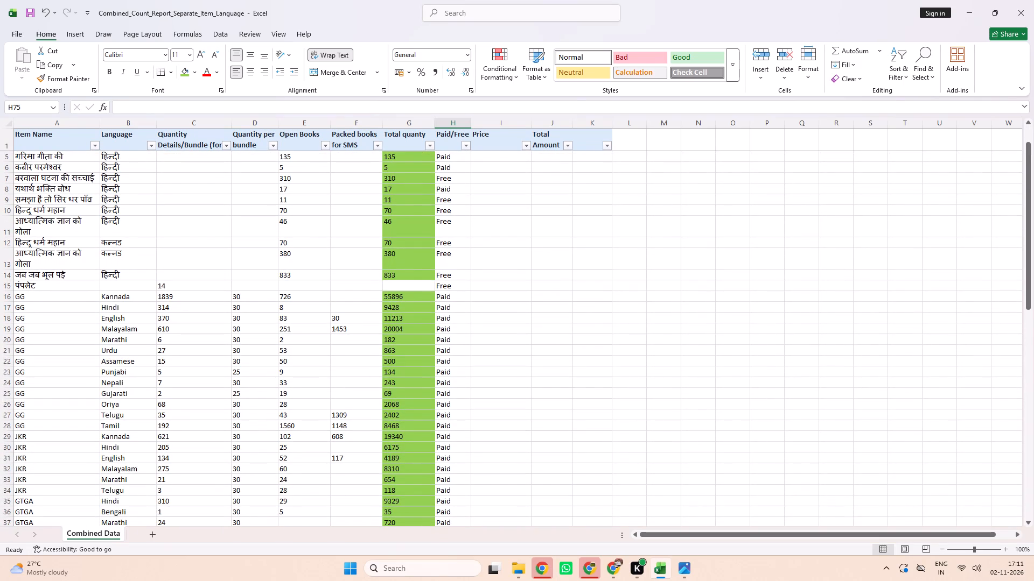
scroll(522, 332, "up", 2)
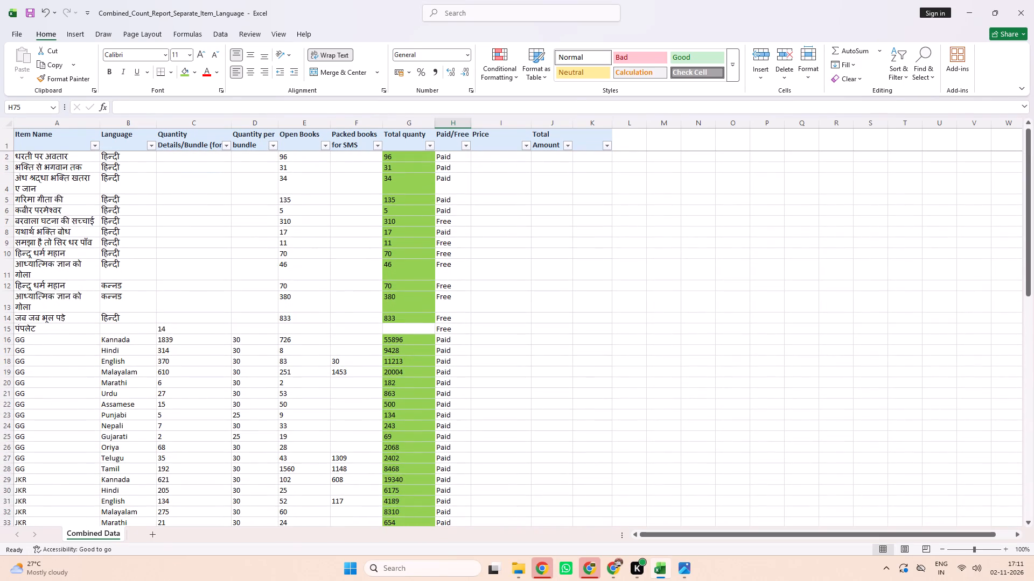
scroll(522, 332, "up", 2)
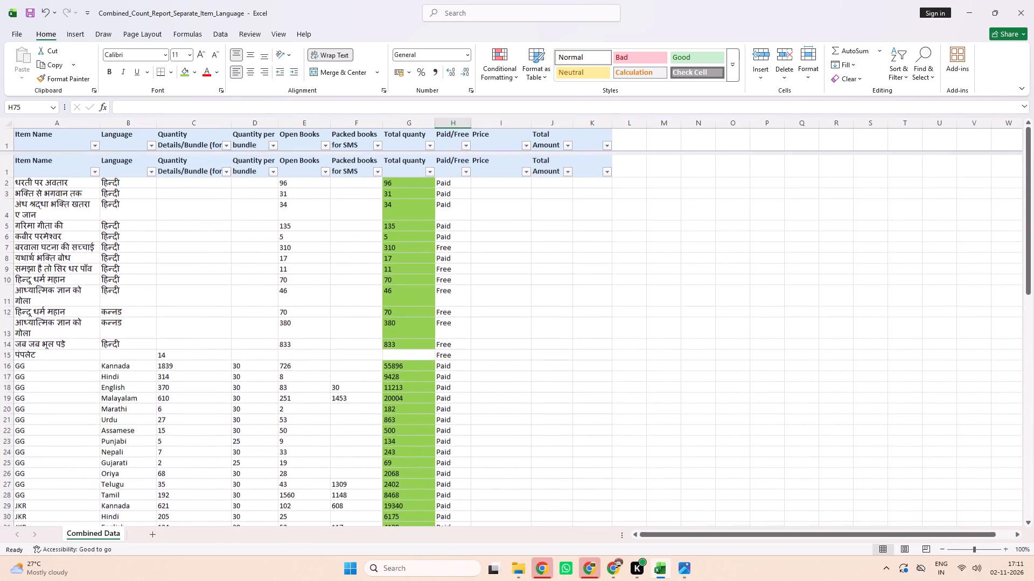
scroll(522, 332, "up", 1)
scroll(522, 332, "down", 3)
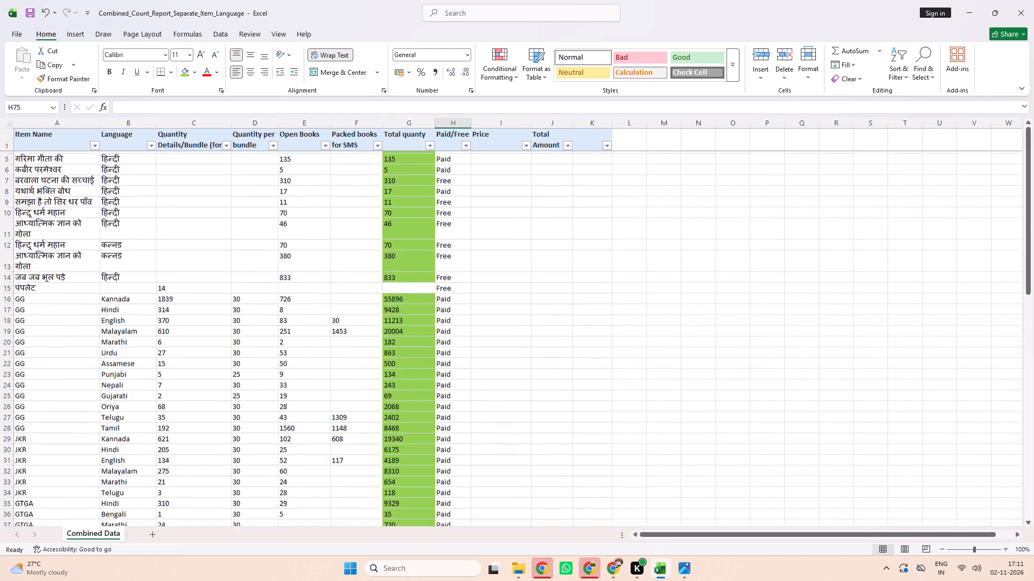
scroll(522, 332, "down", 2)
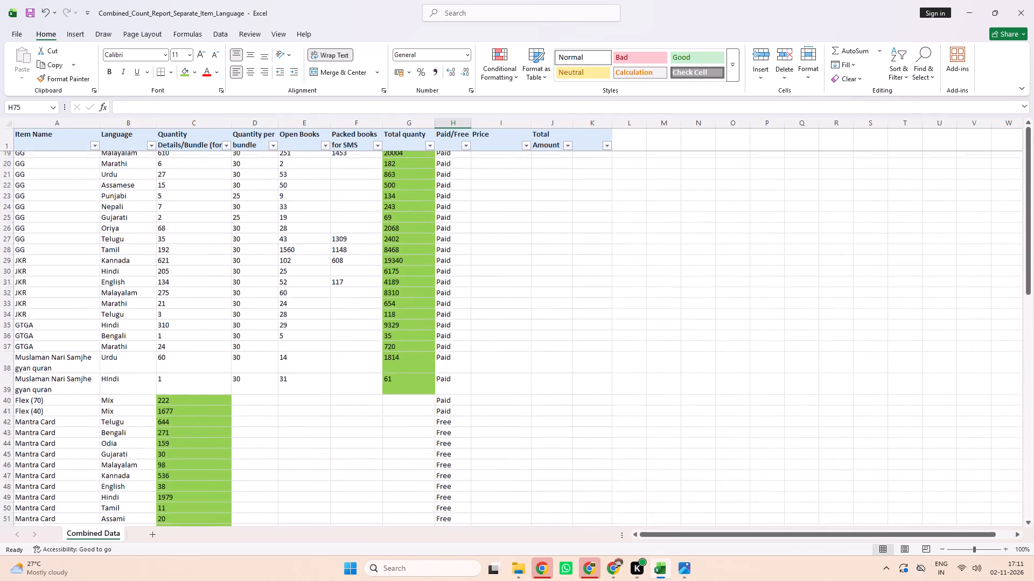
Review the quantities and Paid/Free entries from the Mantra Card rows down to the end of the report.
scroll(522, 332, "down", 3)
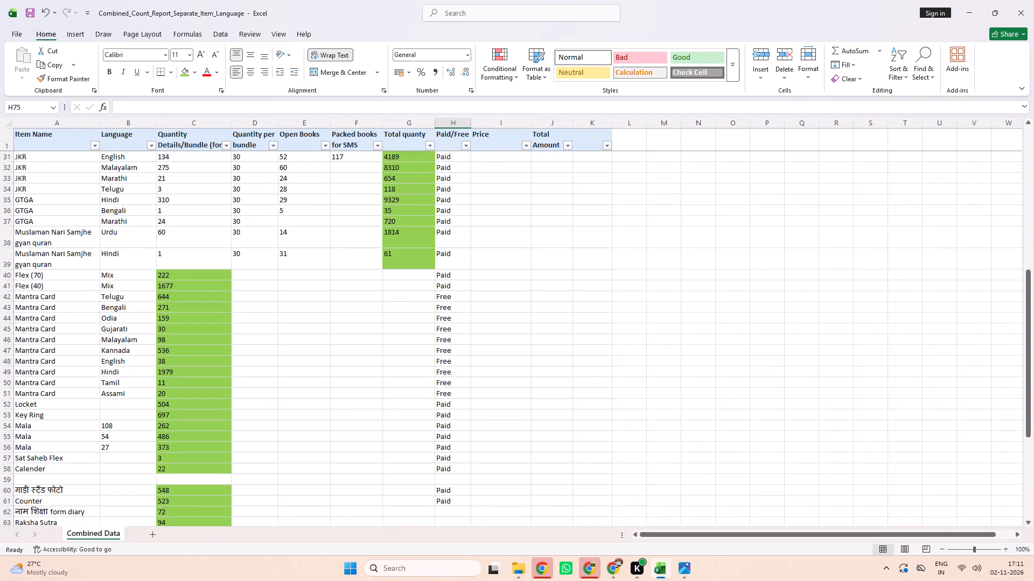
scroll(522, 332, "down", 2)
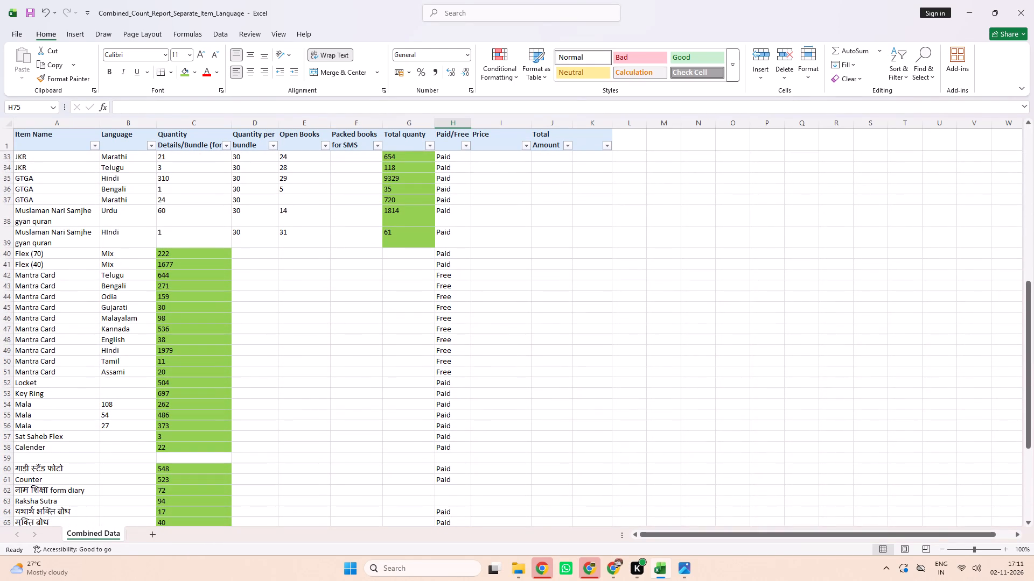
scroll(522, 332, "down", 3)
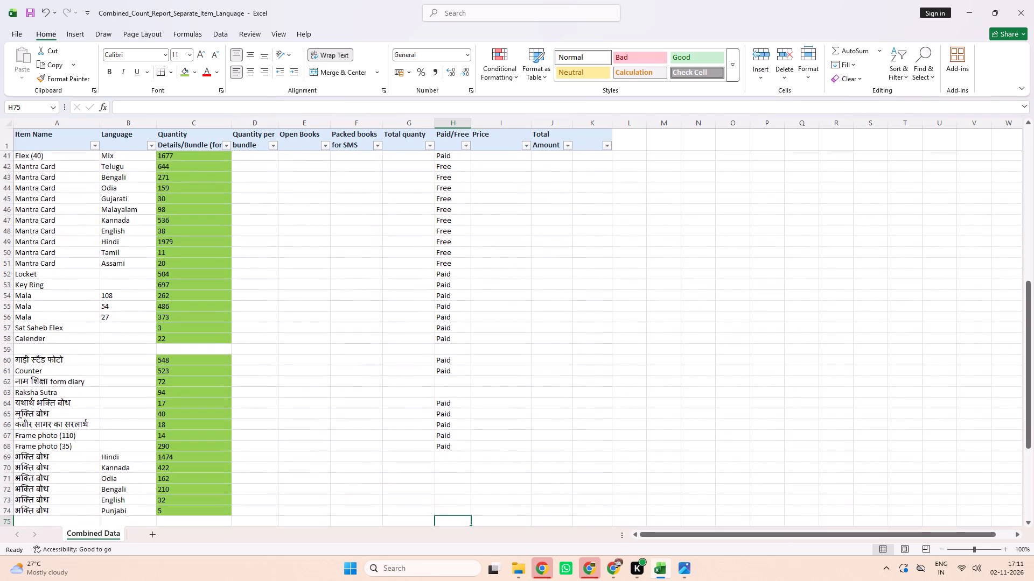
scroll(522, 332, "down", 2)
scroll(522, 332, "up", 3)
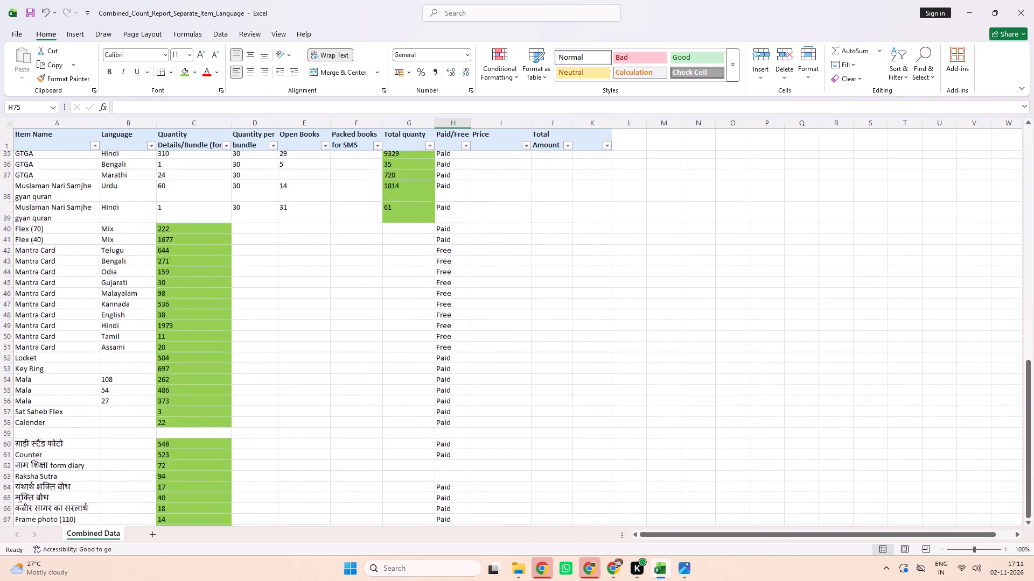
Save the combined count report workbook.
key("ctrl+s")
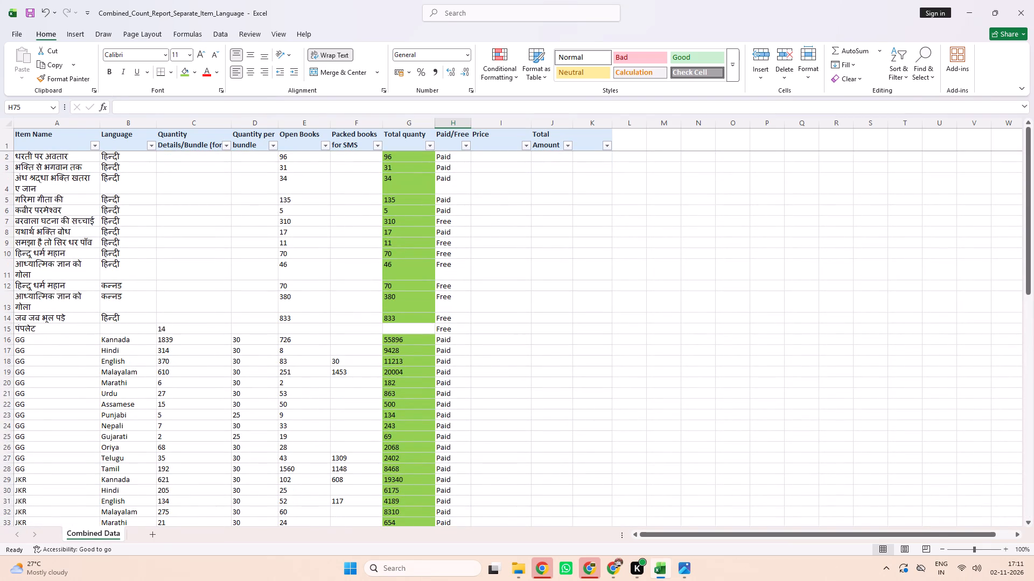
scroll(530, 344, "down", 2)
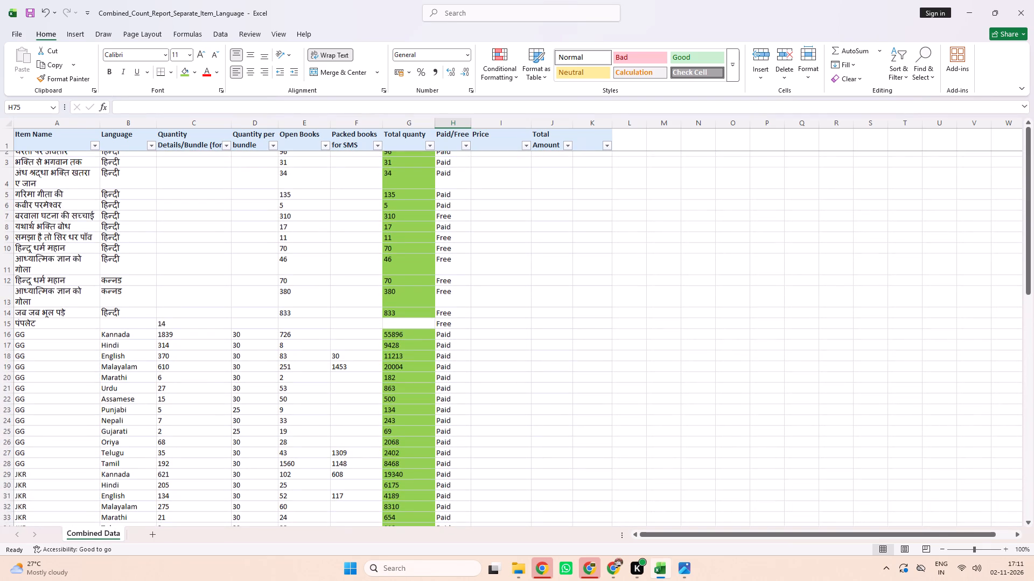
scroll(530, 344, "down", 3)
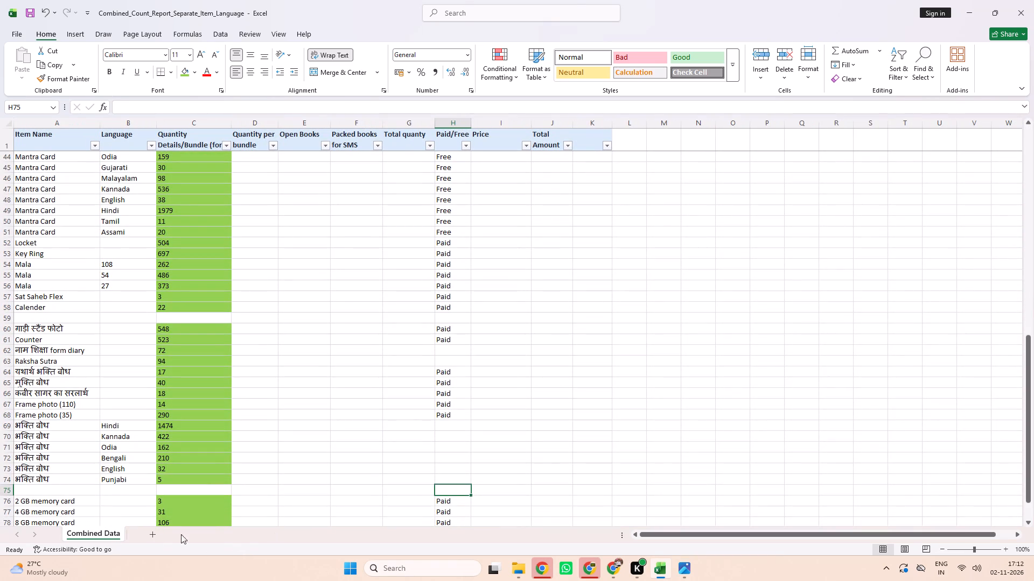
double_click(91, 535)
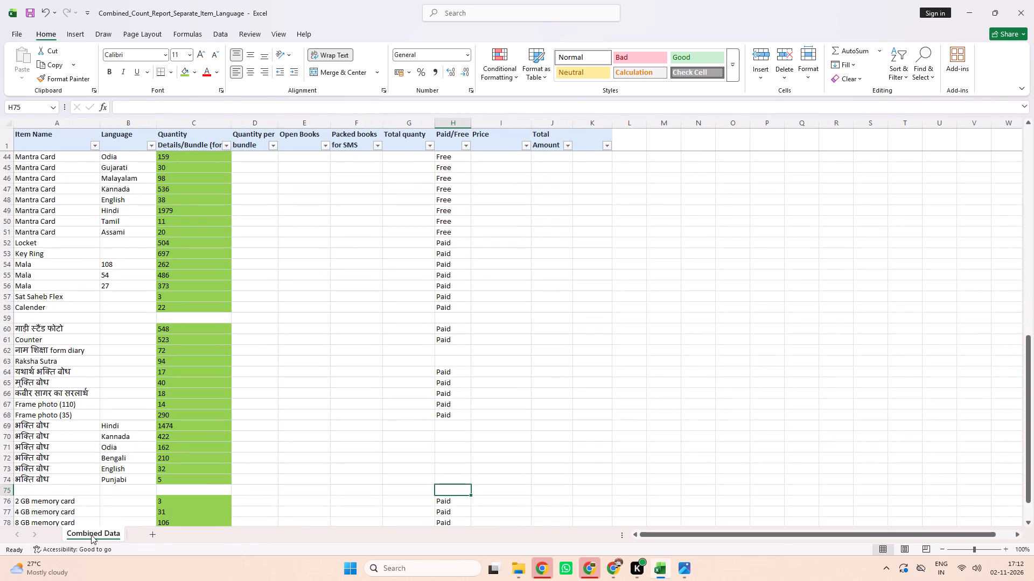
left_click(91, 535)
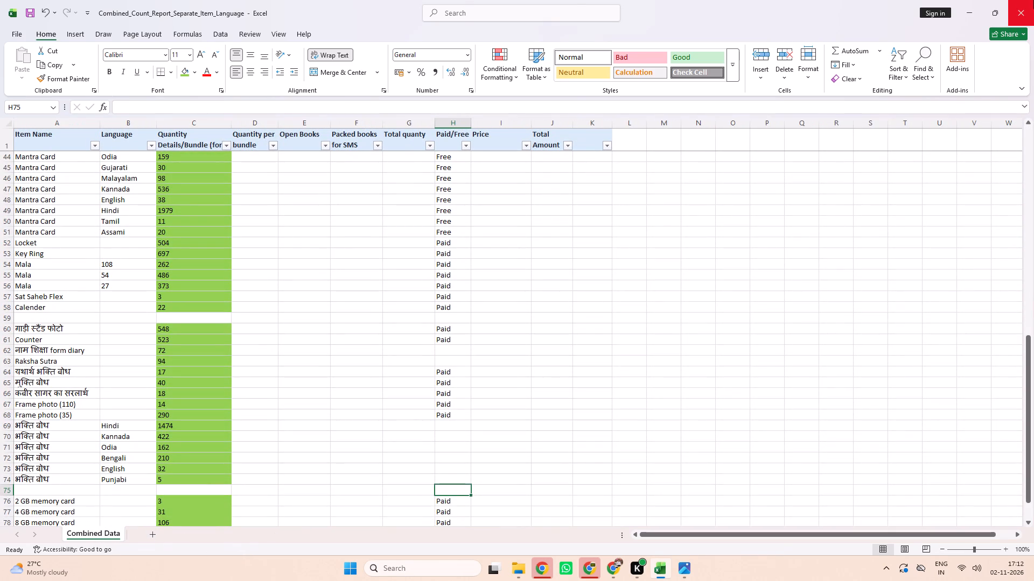
Close the combined count report workbook.
left_click(1033, 0)
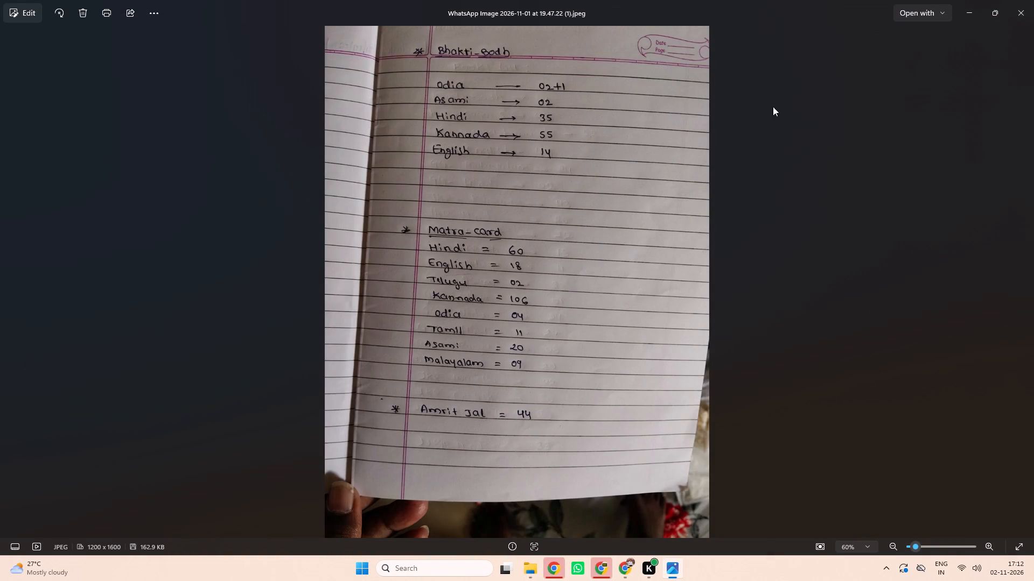
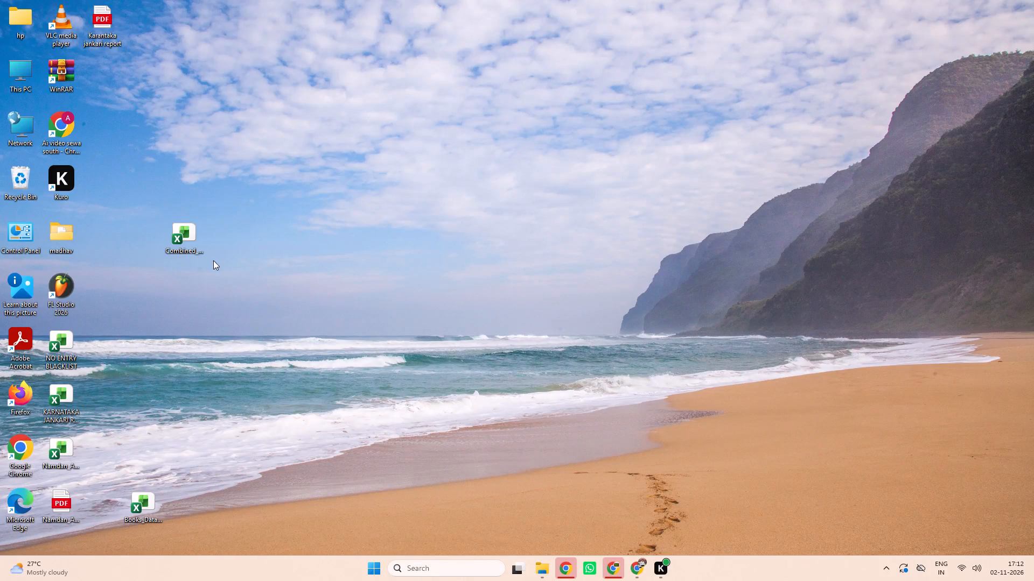
Rename the combined count report file on the desktop as Marasandra Godown stocks.
left_click(185, 252)
left_click(185, 252)
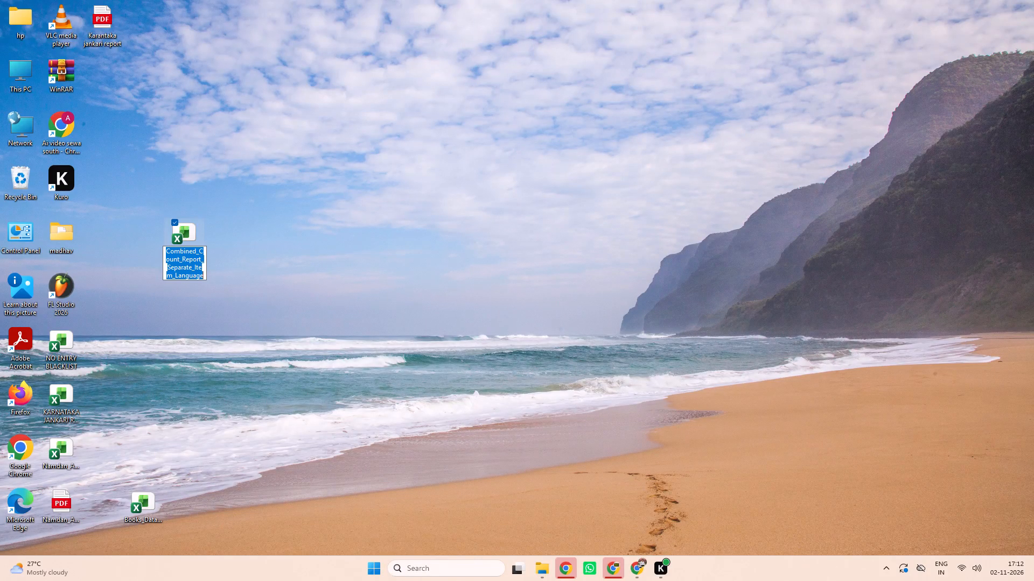
type("Marasandra GOdown")
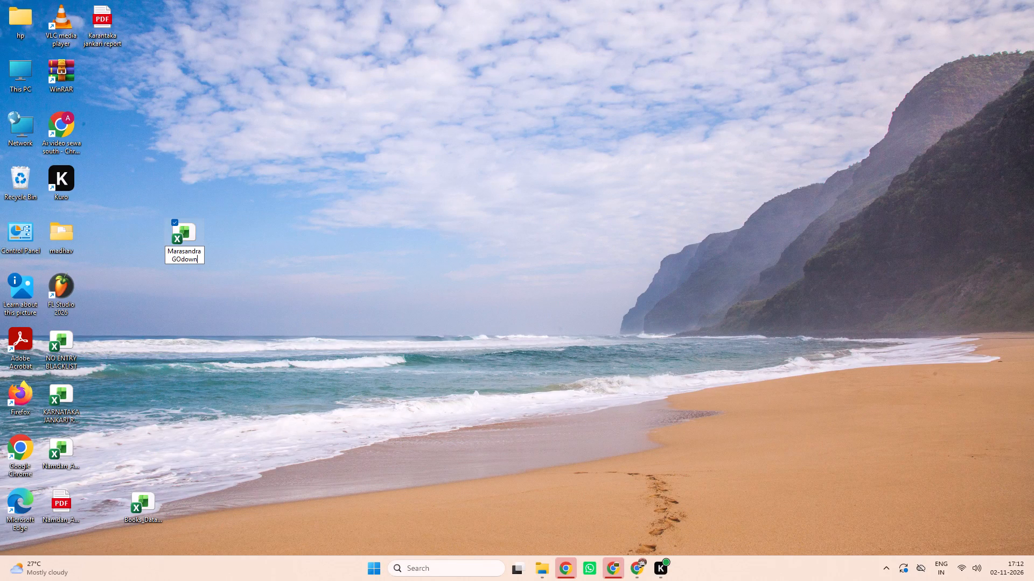
key("BackSpace")
key("BackSpace")
key("BackSpace")
key("BackSpace")
key("BackSpace")
key("o")
type("down")
key("space")
type("stock")
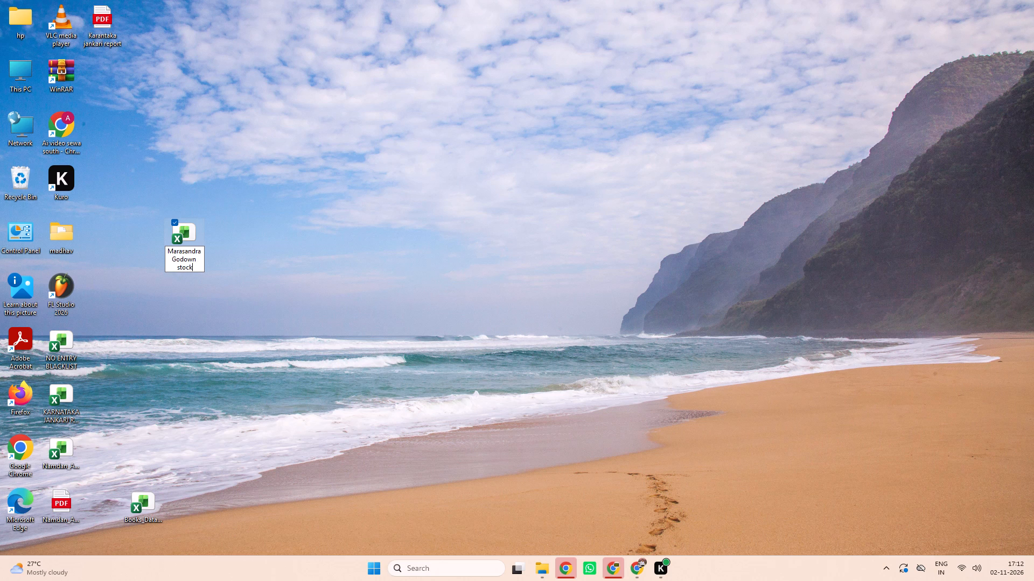
key("s")
key("Return")
left_click(263, 322)
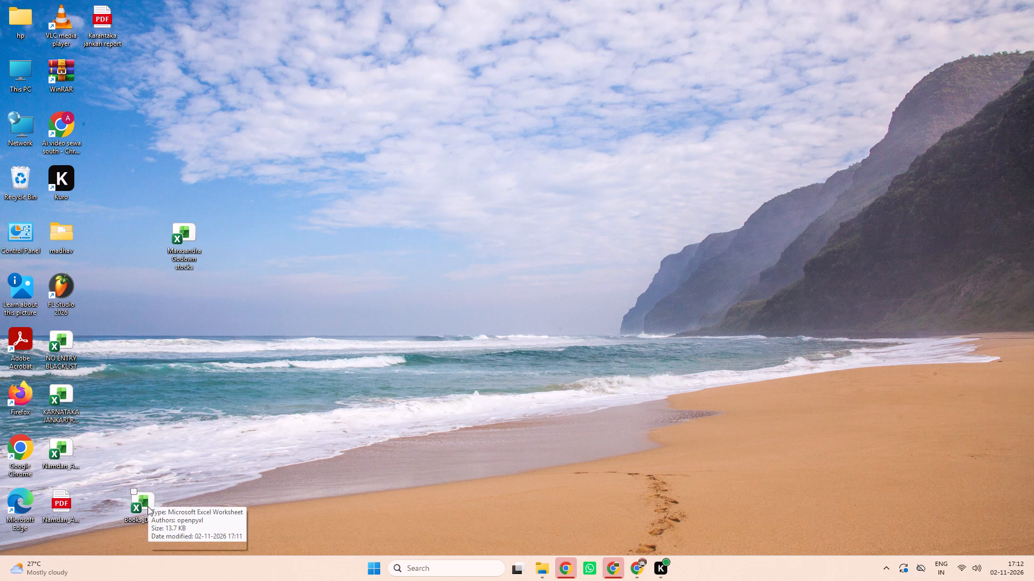
Open the Books_Data_Extracted workbook from the desktop and look through its item rows from GG Kannada to Stand photo (30).
left_click(148, 506)
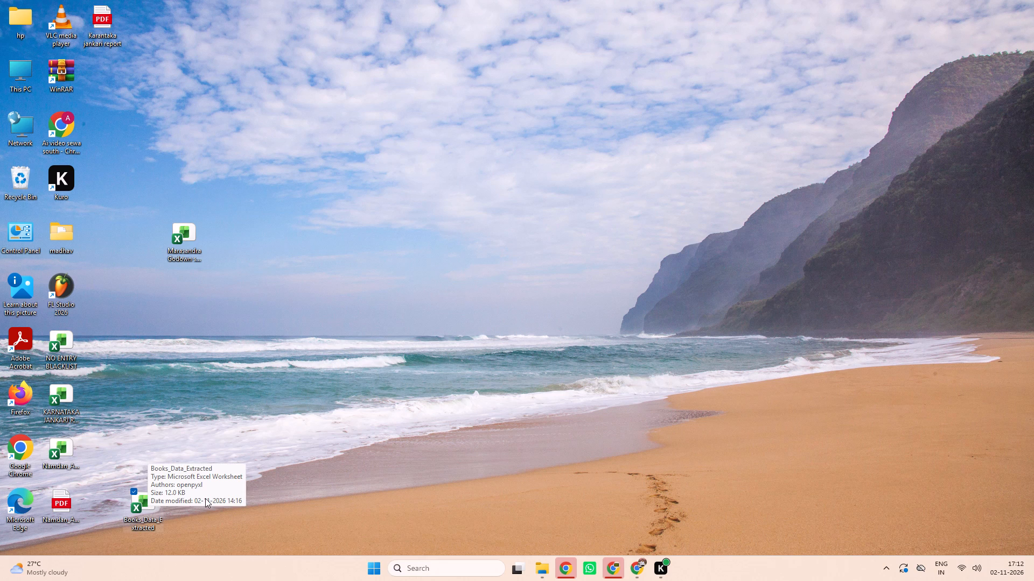
key("Return")
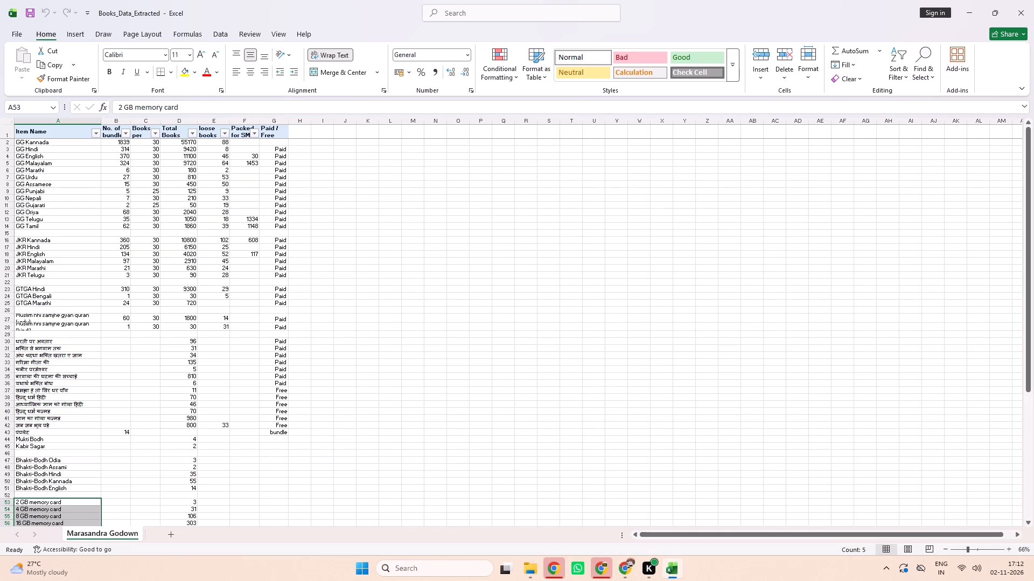
scroll(581, 247, "down", 2)
scroll(581, 247, "up", 1)
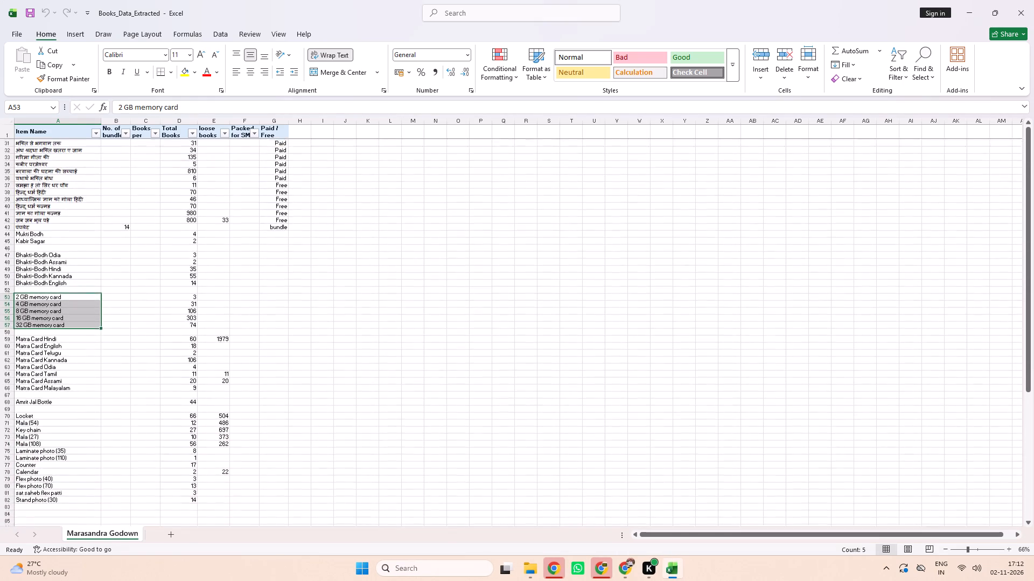
scroll(581, 247, "up", 1)
scroll(581, 247, "down", 1)
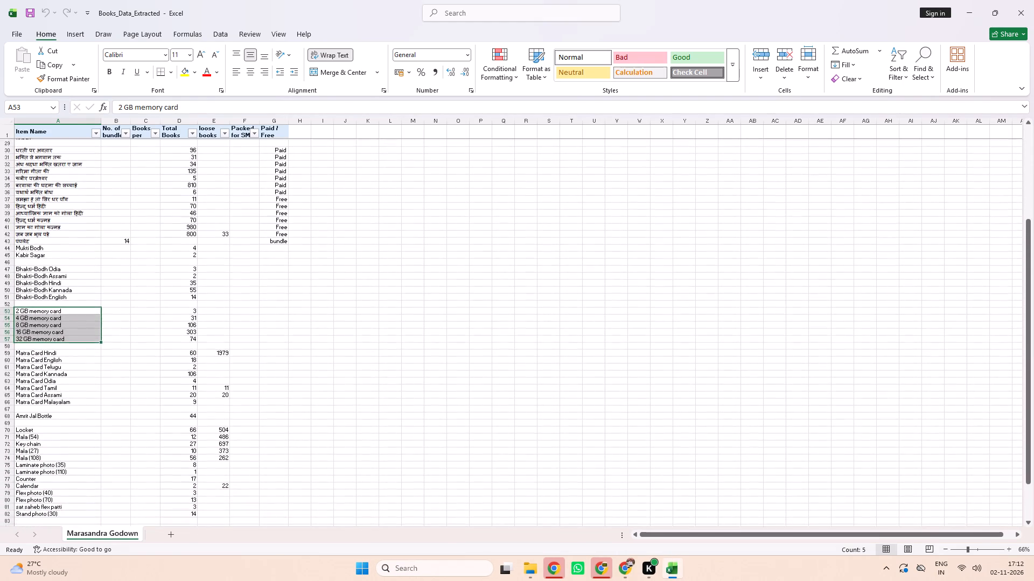
scroll(581, 247, "down", 3)
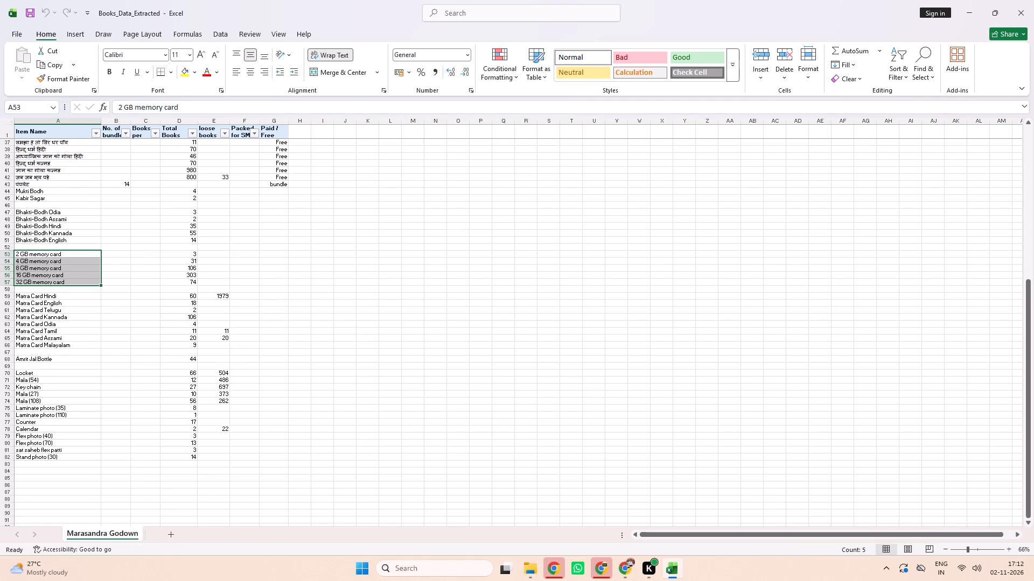
scroll(581, 247, "up", 3)
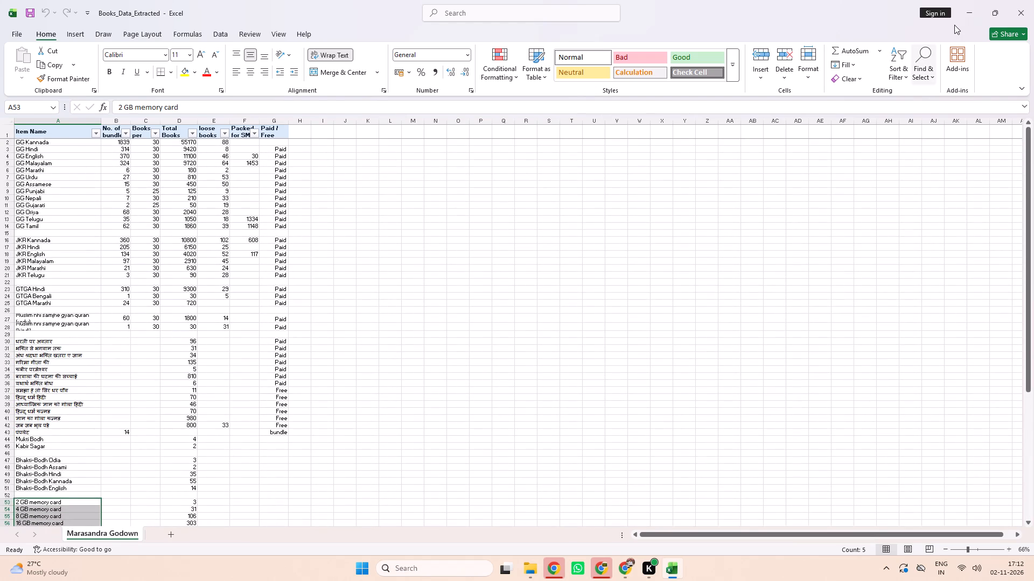
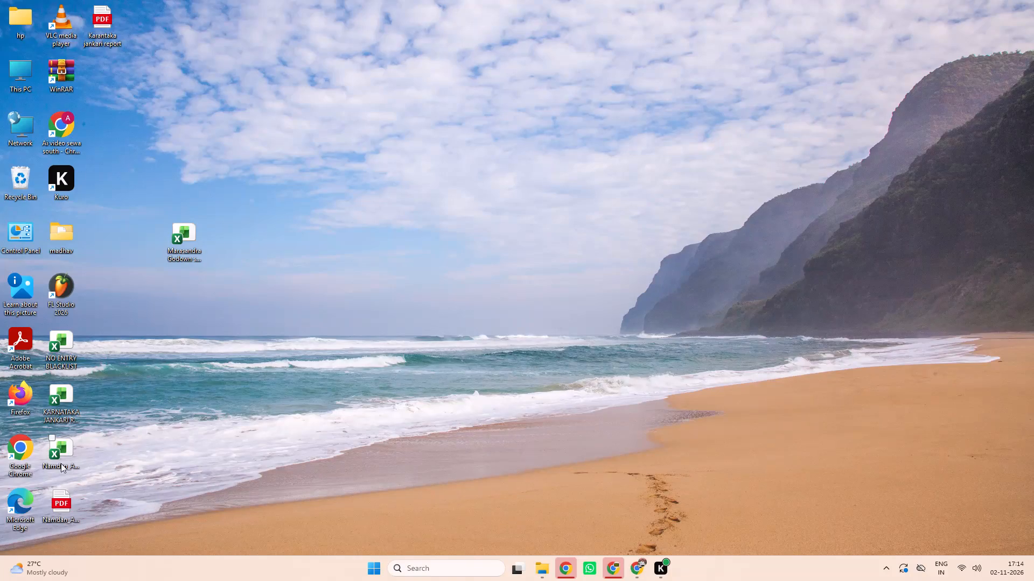
Delete the October_31_2026_Inventory_Extract and Count_Report_All_Data_31-10-2026 workbooks from Downloads, checking the count report's contents before removing it.
left_click(539, 563)
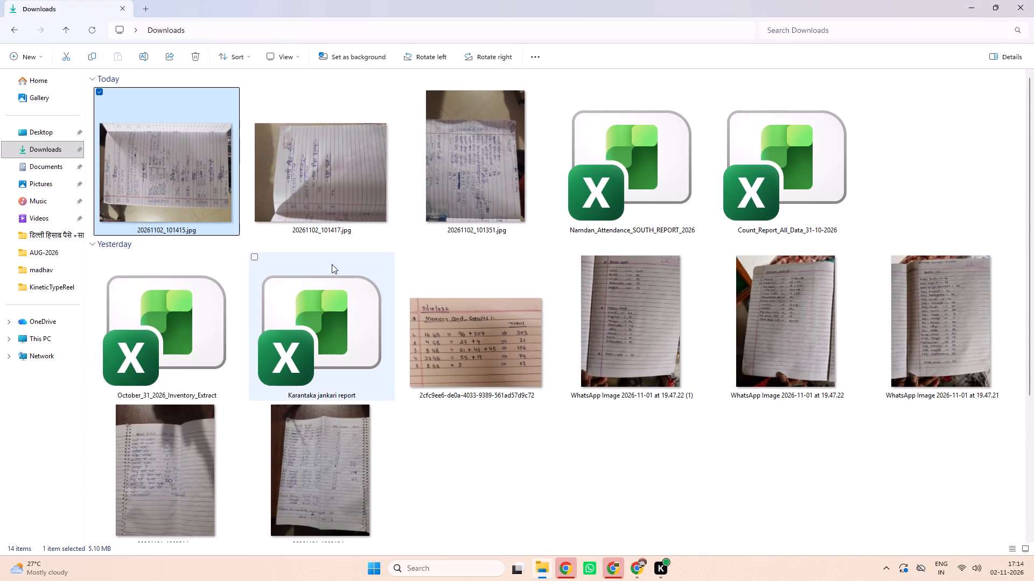
left_click(337, 342)
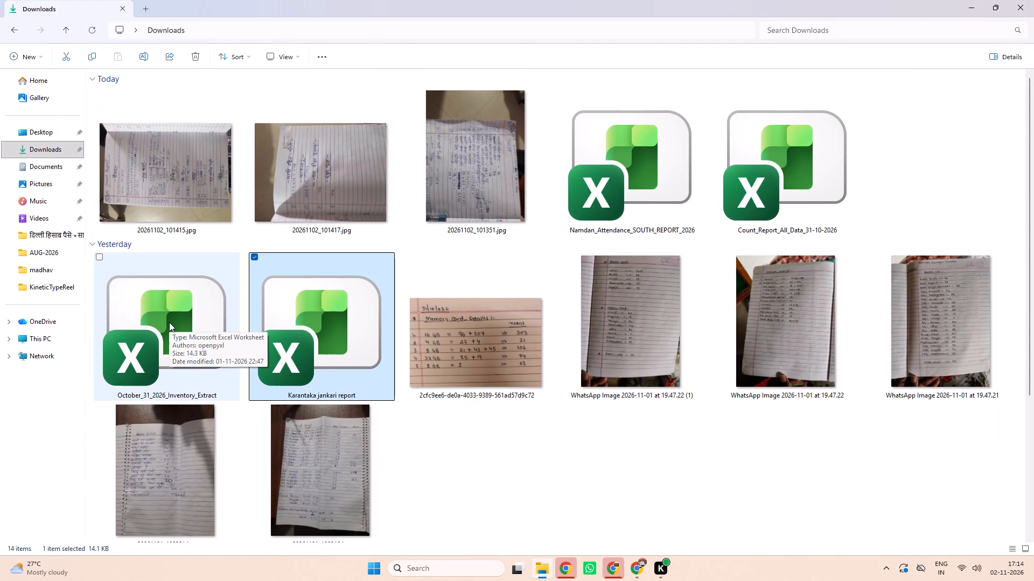
left_click(169, 322)
key("Delete")
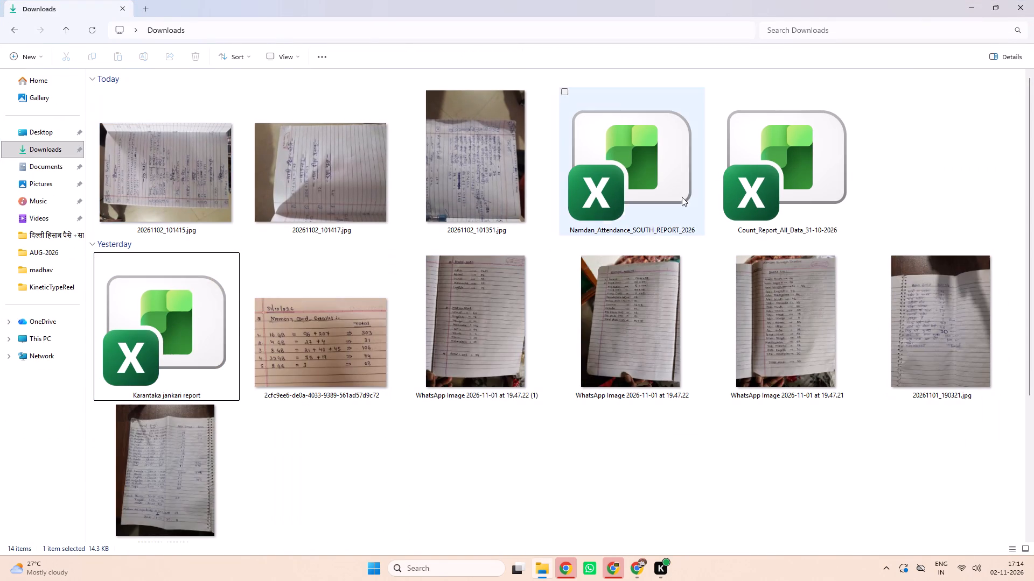
triple_click(768, 187)
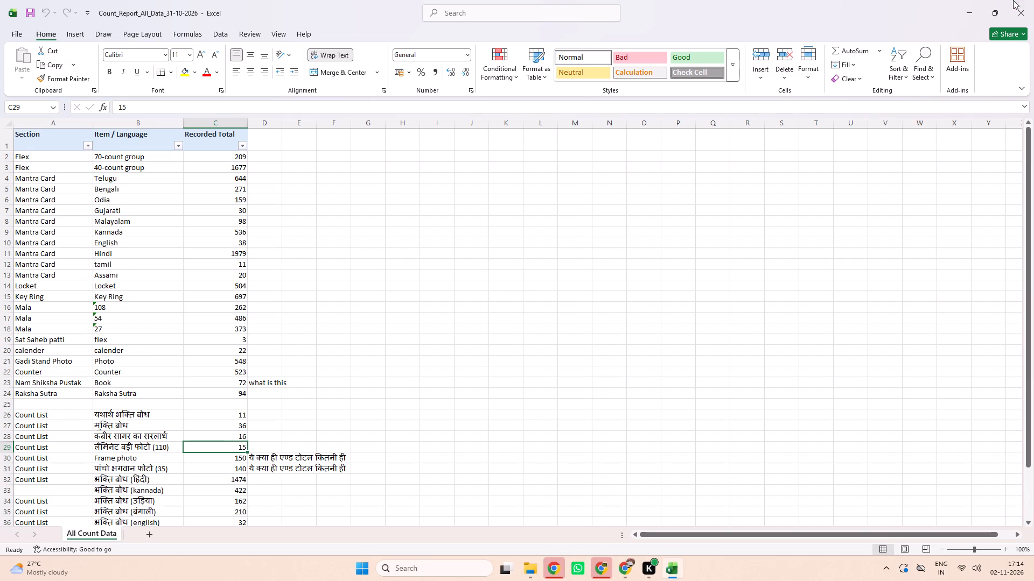
left_click(1033, 0)
key("Delete")
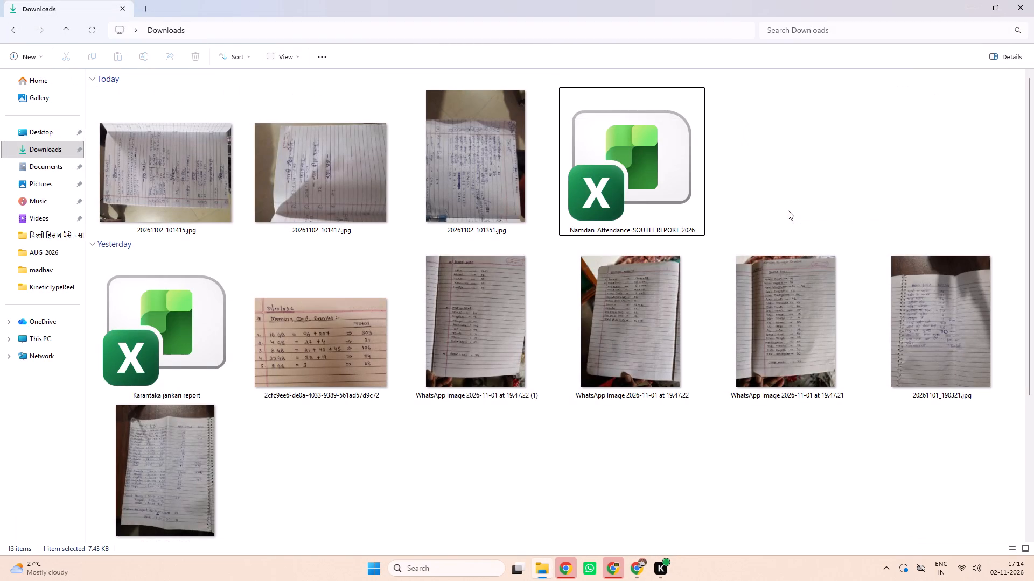
Create a folder named stock counting marasandra in Downloads.
left_click(635, 185)
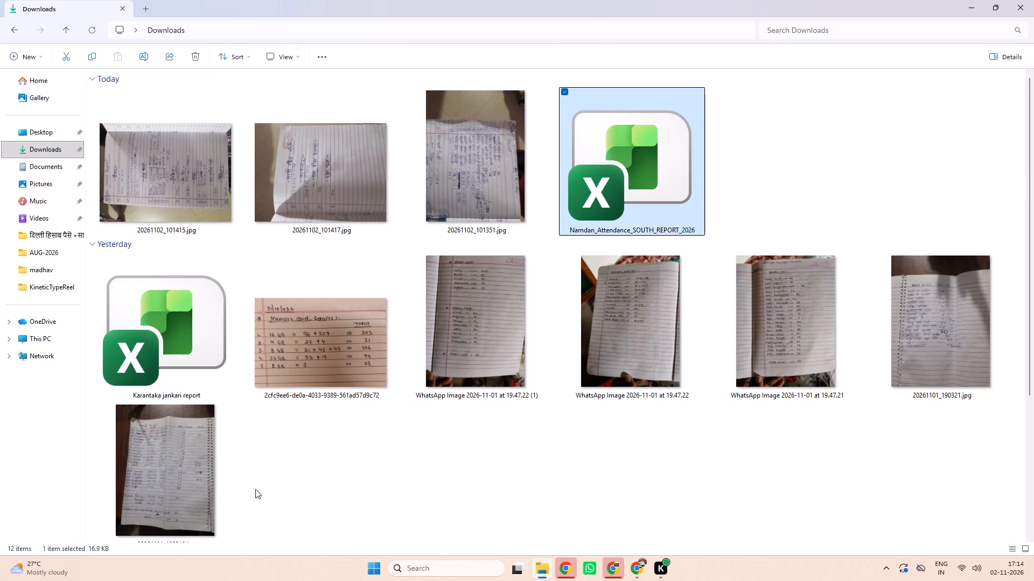
left_click(320, 495)
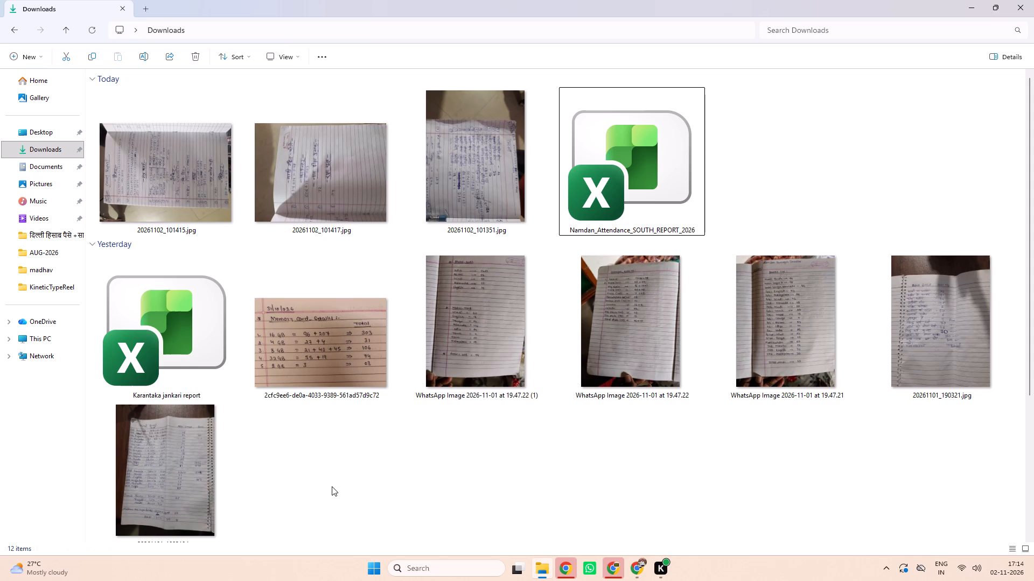
key("ctrl+shift+n")
type("stokc counting marasandra")
key("Return")
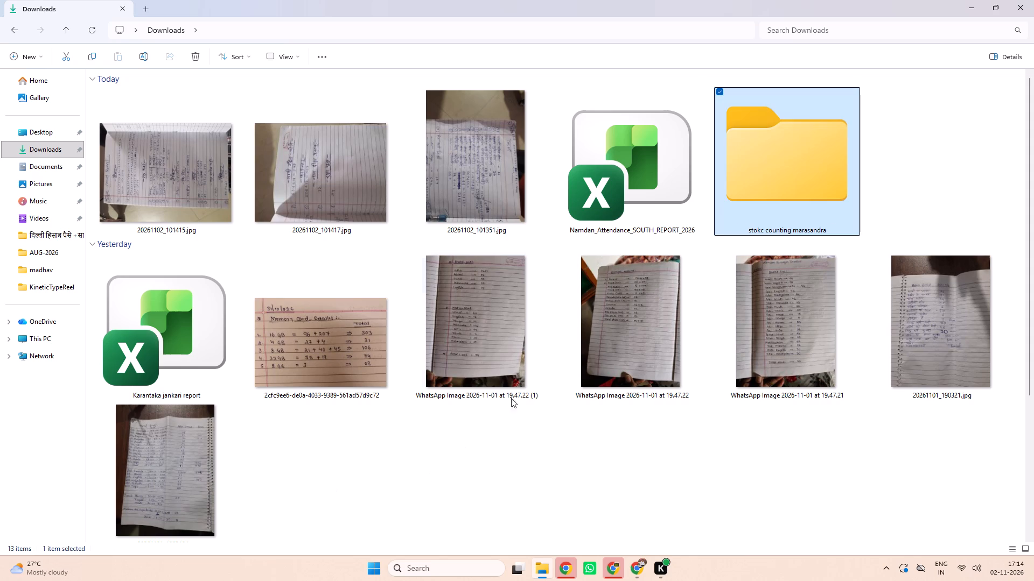
key("F2")
type("stock c")
type("ounting marasndra")
key("BackSpace")
key("BackSpace")
key("BackSpace")
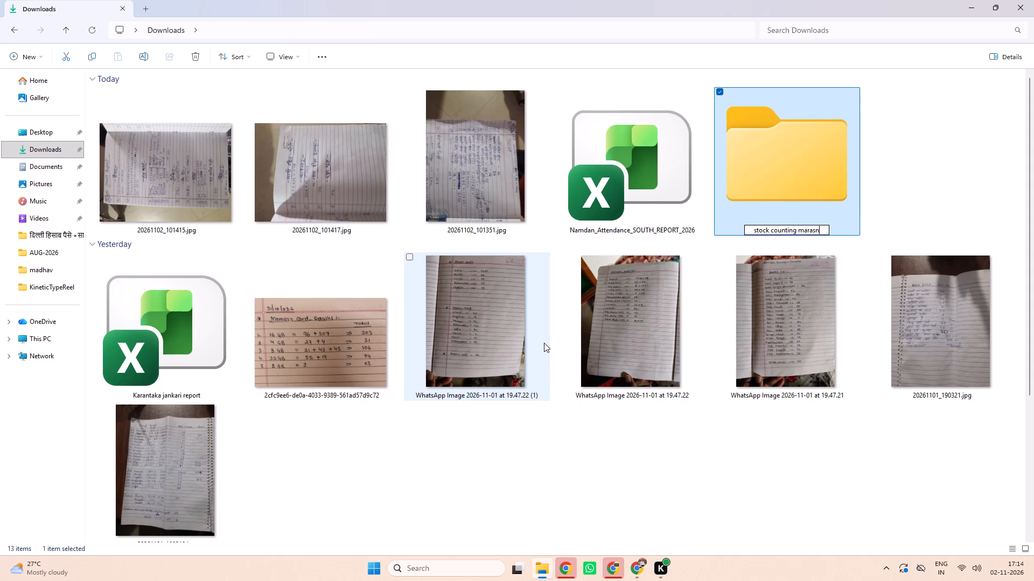
key("BackSpace")
type("ans")
key("BackSpace")
type("dra")
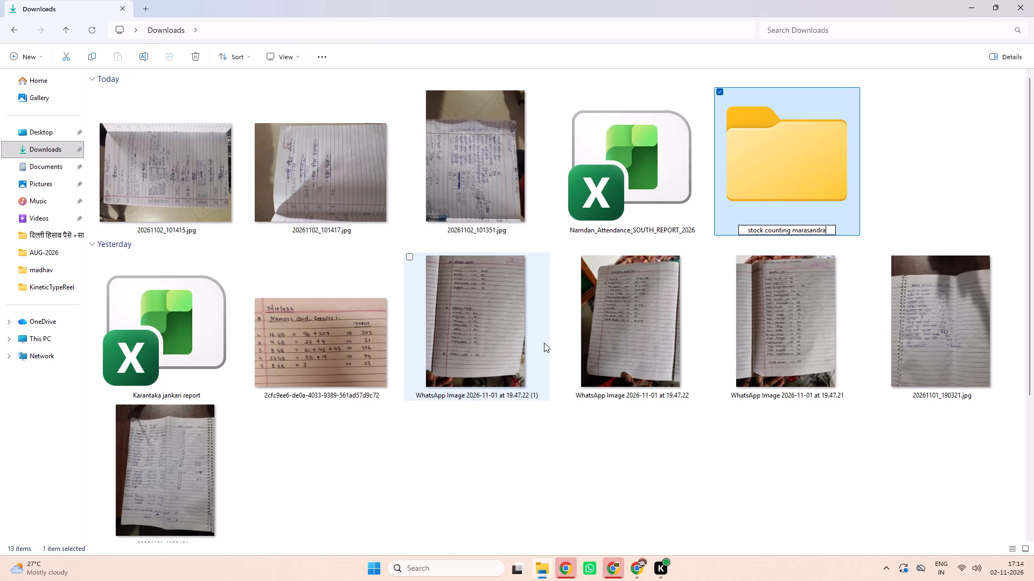
key("Return")
Move all the handwritten count photos from today and yesterday into the stock counting marasandra folder.
double_click(465, 183)
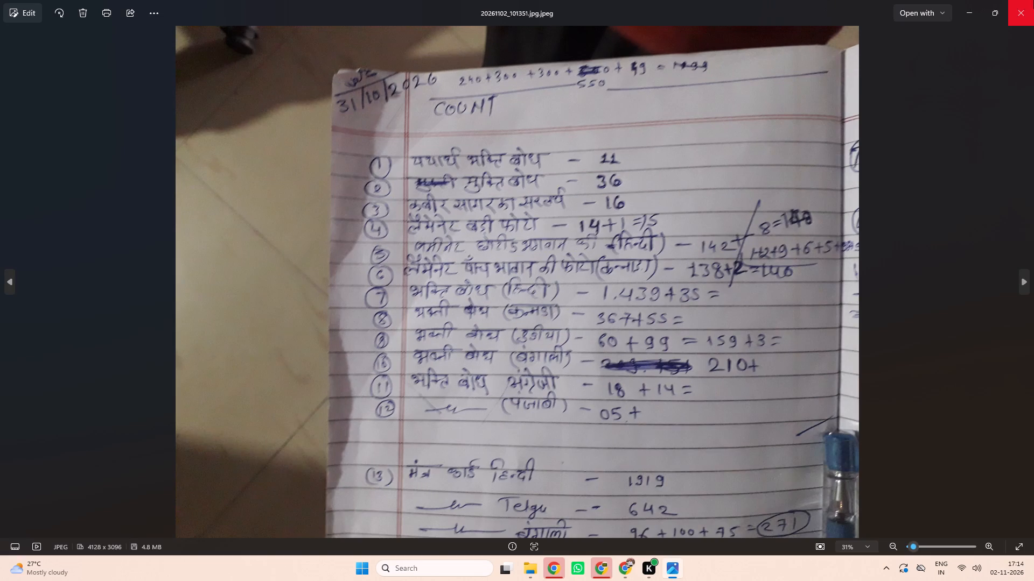
left_click(1033, 0)
left_click(194, 159, "shift")
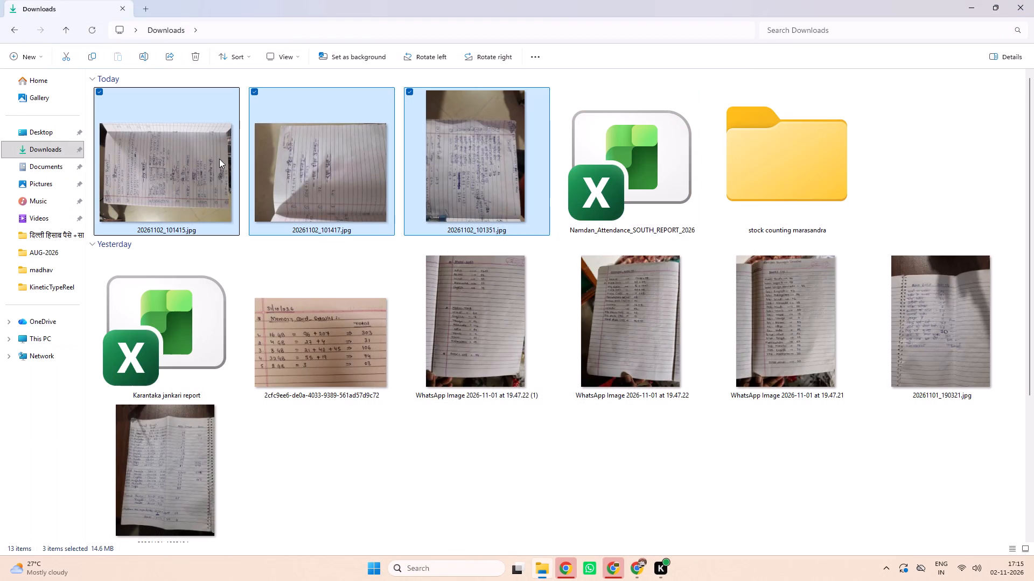
left_click(315, 332, "ctrl")
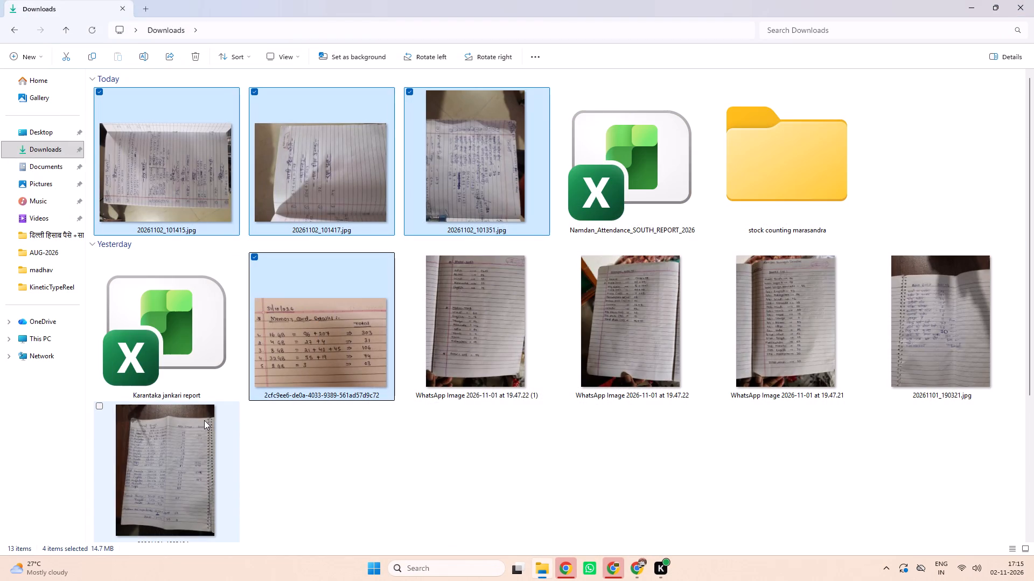
left_click(203, 420, "ctrl+shift")
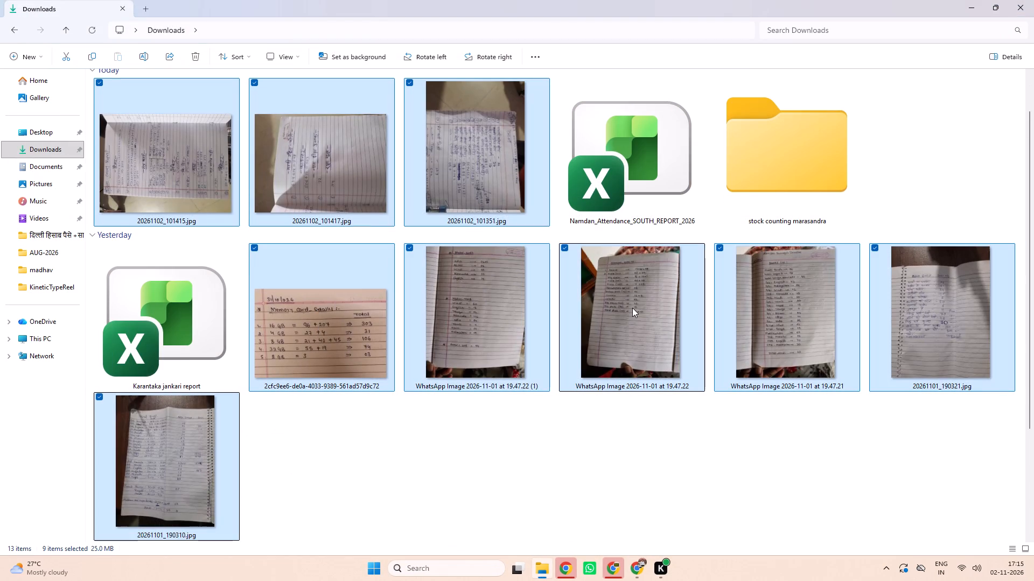
left_click_drag(632, 308, 761, 211)
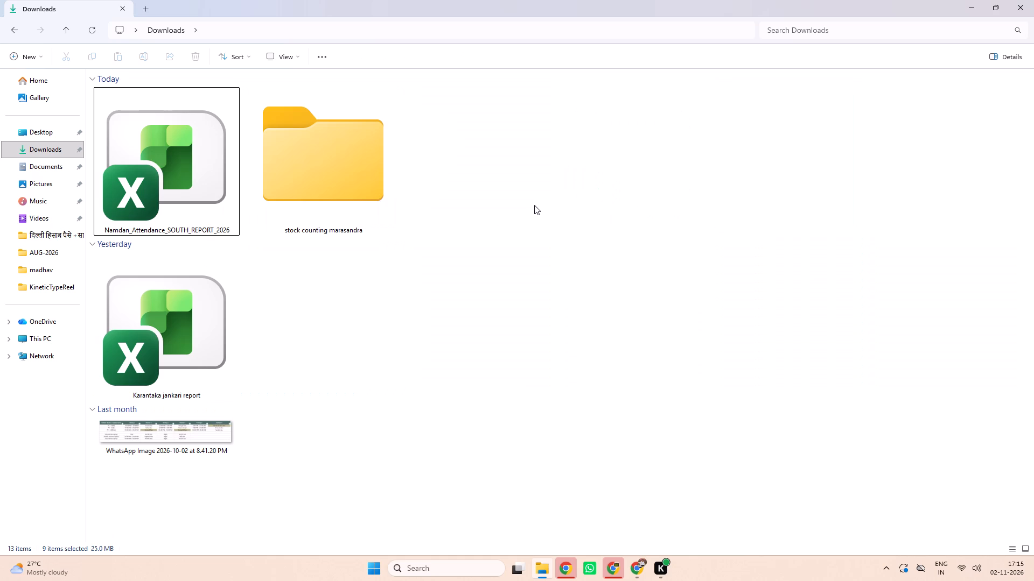
Move the stock counting marasandra folder from Downloads to the desktop.
left_click(168, 236)
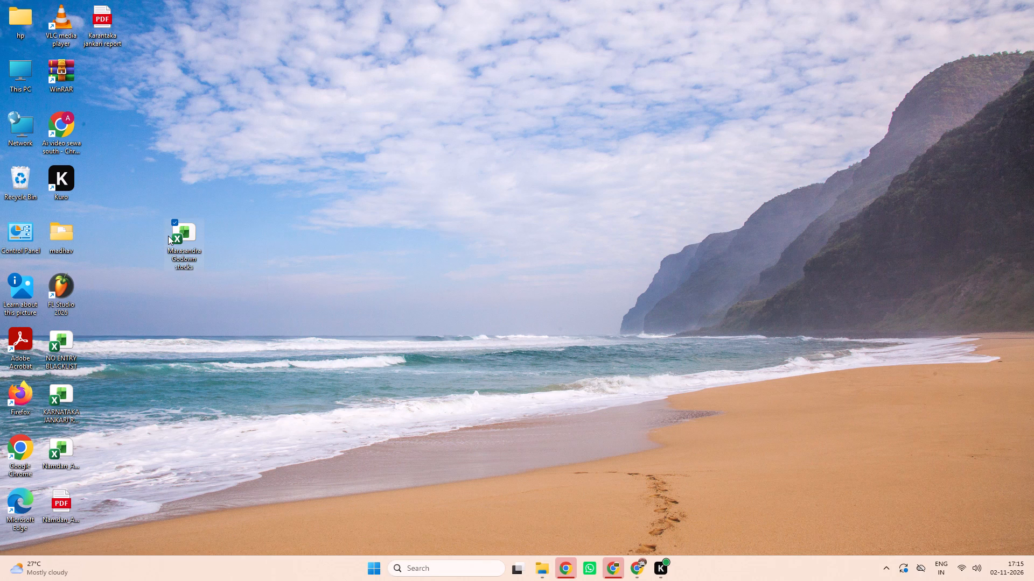
right_click(168, 236)
left_click(406, 344)
key("alt+Tab")
left_click(311, 152)
right_click(311, 152)
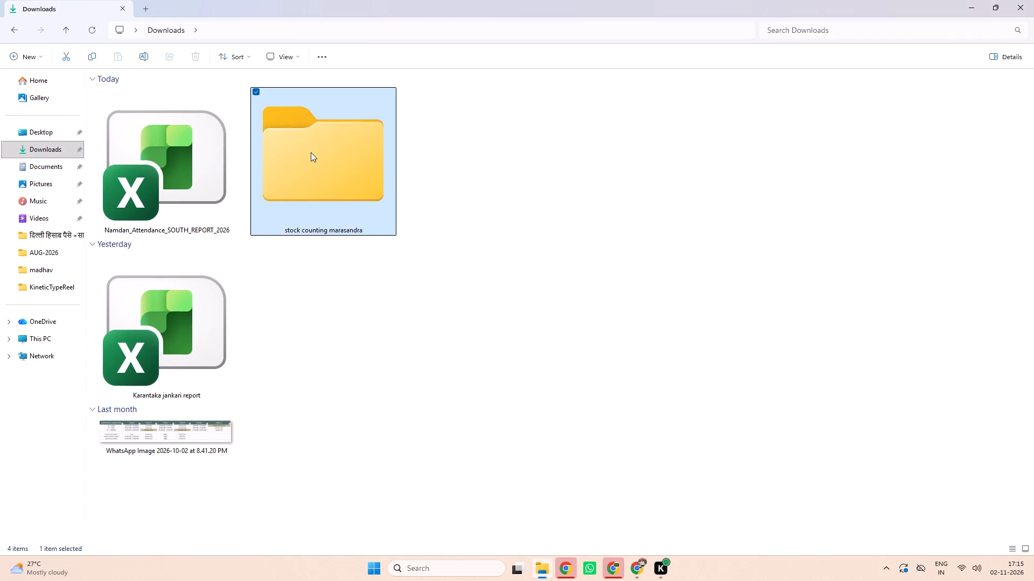
left_click(323, 169)
left_click(285, 103)
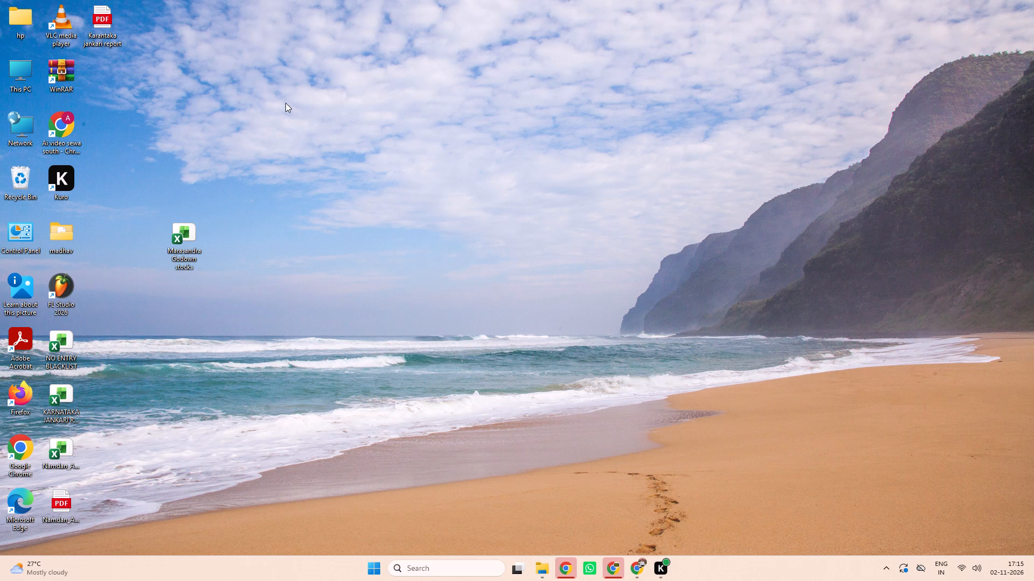
key("ctrl+v")
Put the Marasandra Godown stocks workbook into the stock counting marasandra folder, place the folder where the workbook was, and refresh the desktop.
left_click_drag(187, 238, 112, 91)
left_click_drag(106, 70, 212, 235)
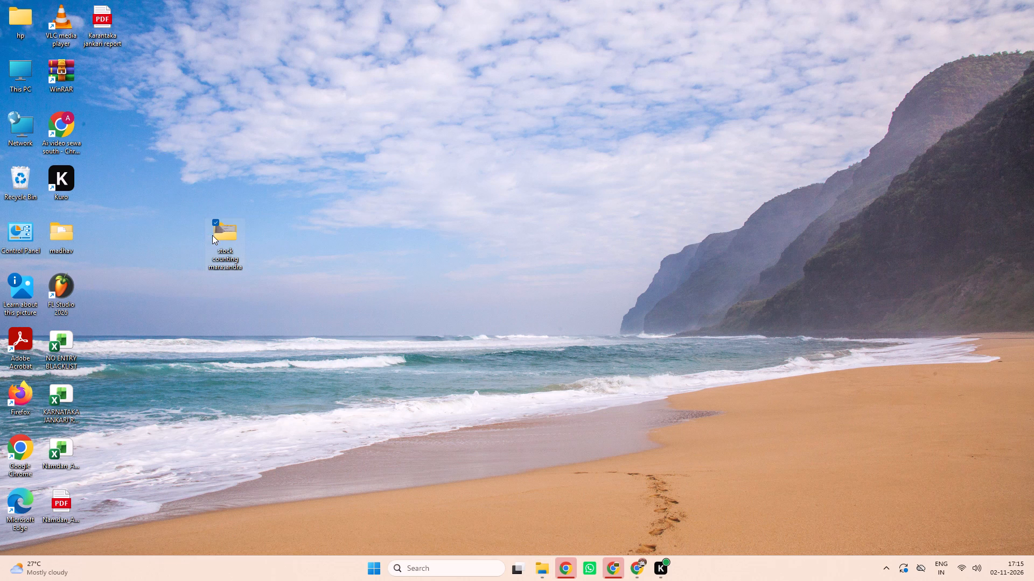
right_click(339, 233)
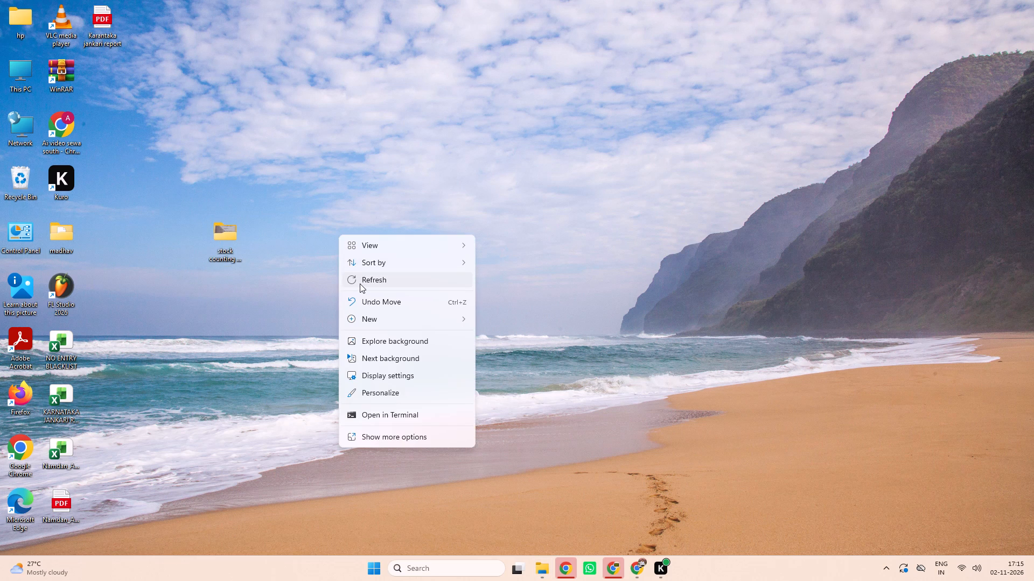
left_click(360, 284)
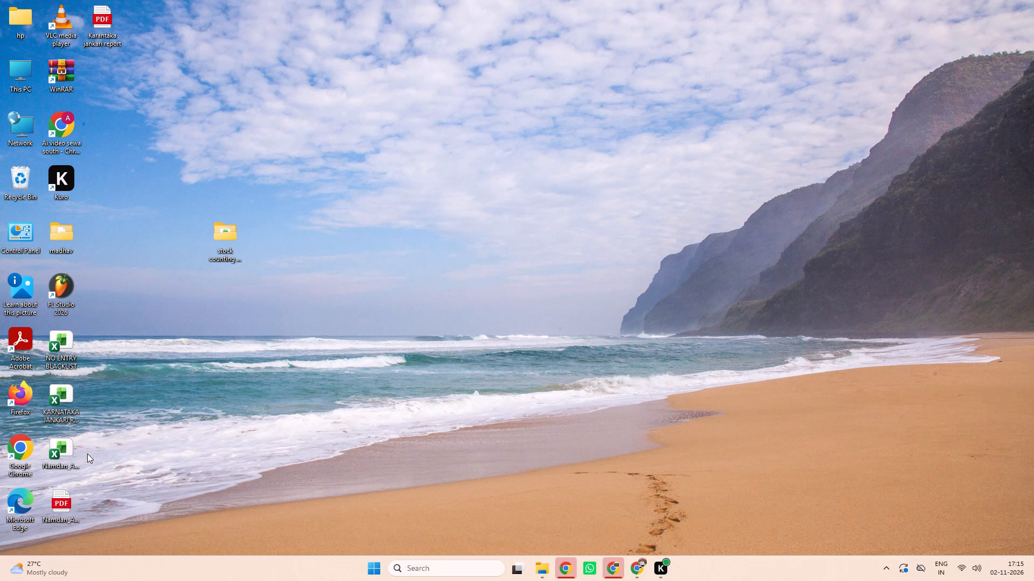
Line up the NO ENTRY BLACKLIST, KARNATAKA JANKARI REPORT and Namdan attendance workbooks in a column below the stock counting folder.
left_click_drag(68, 351, 146, 349)
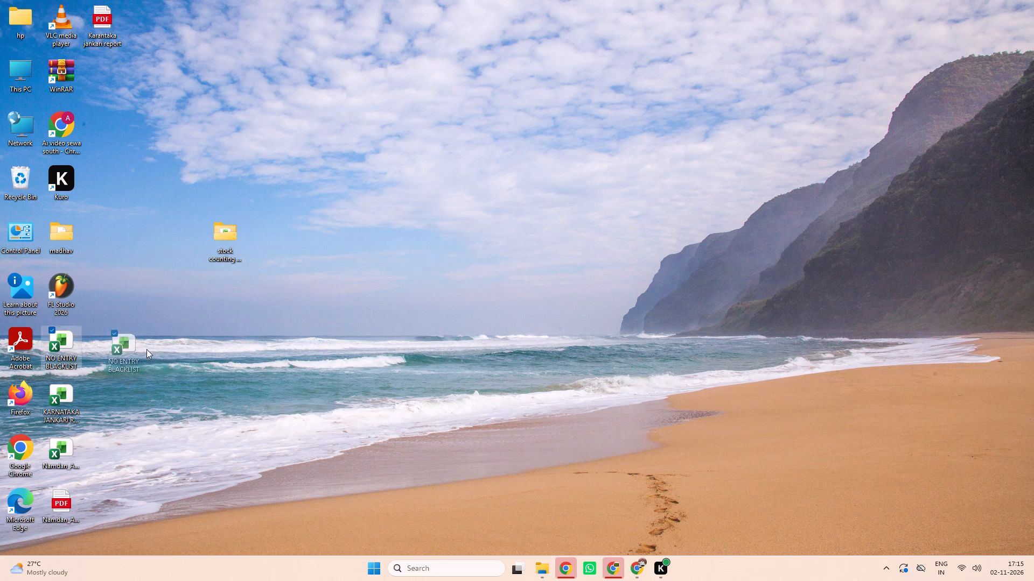
left_click_drag(146, 349, 227, 311)
left_click_drag(69, 409, 153, 399)
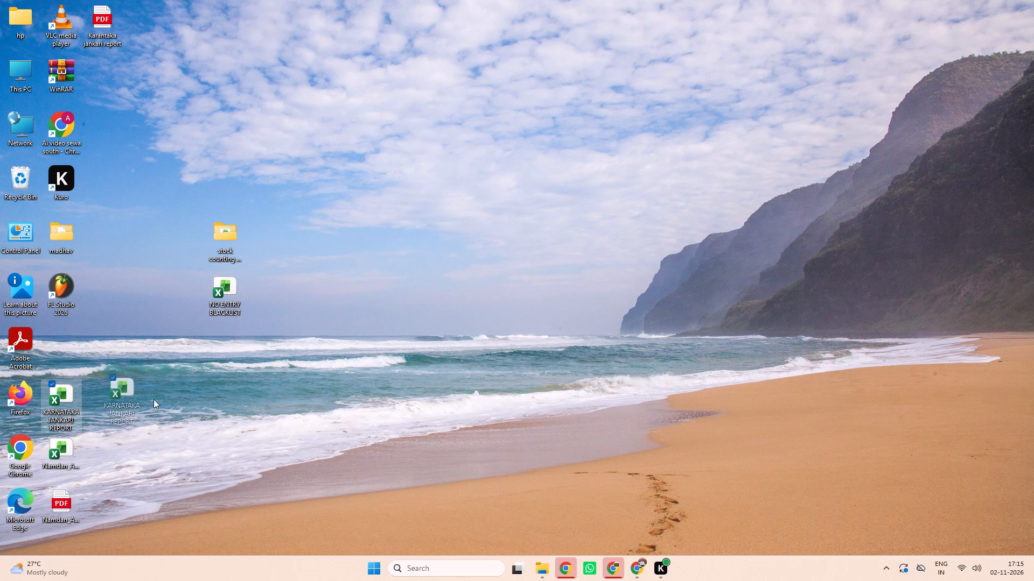
left_click_drag(153, 399, 225, 364)
left_click_drag(67, 449, 204, 418)
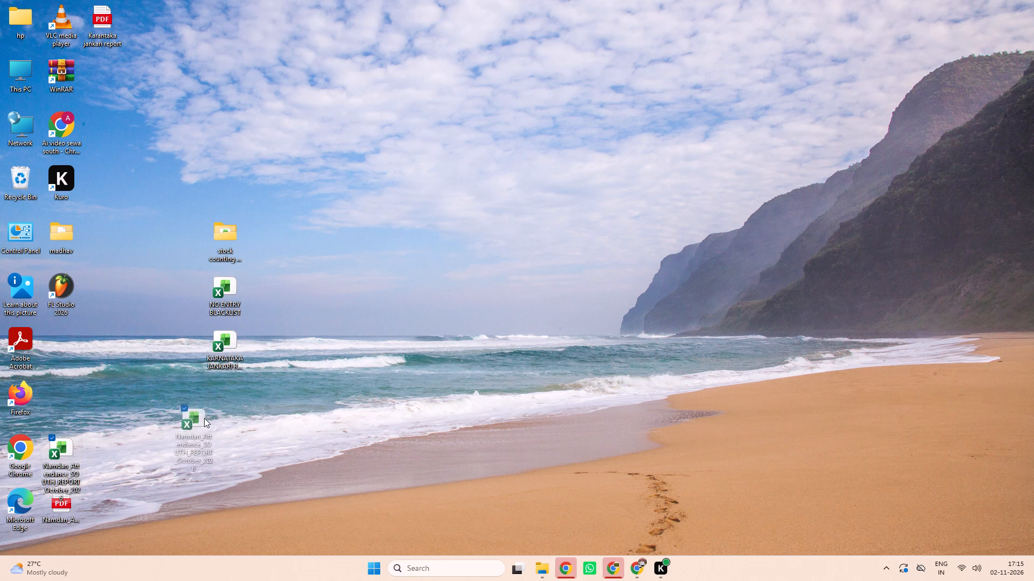
left_click_drag(204, 418, 227, 403)
Open the KARNATAKA JANKARI REPORT workbook and return the Namdan attendance workbook to its place above the Namdan PDF.
triple_click(230, 353)
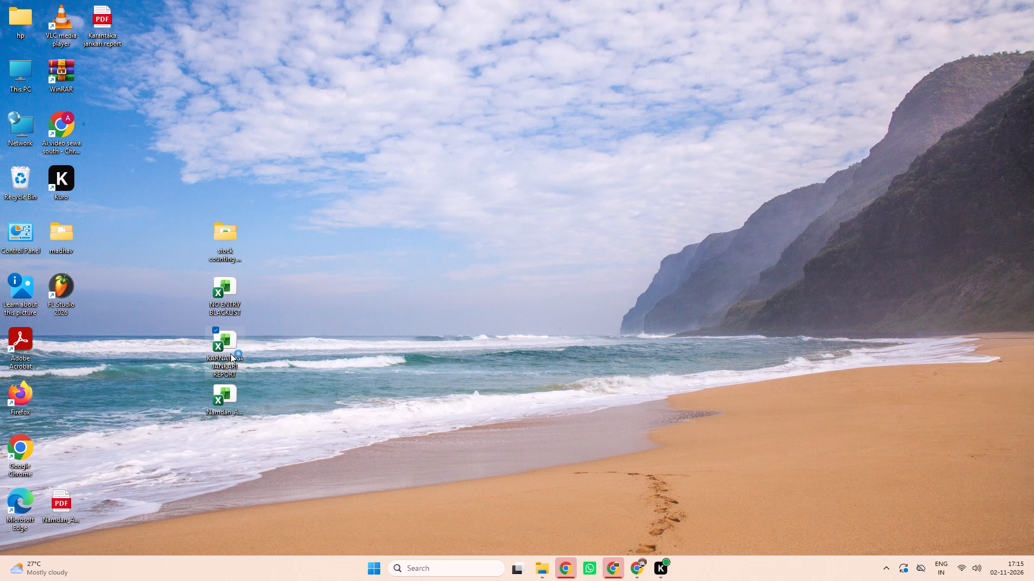
key("Return")
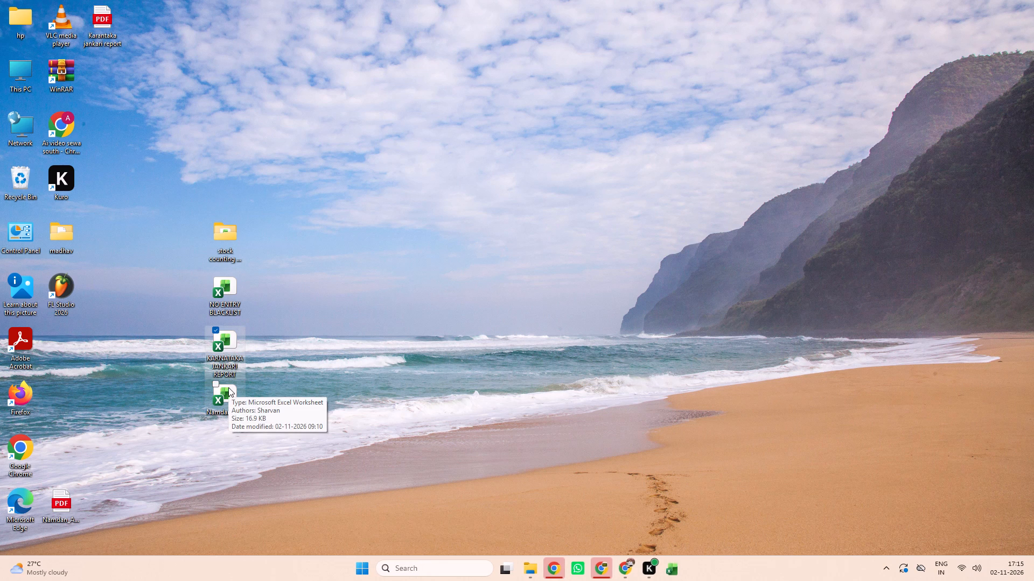
left_click_drag(228, 400, 74, 440)
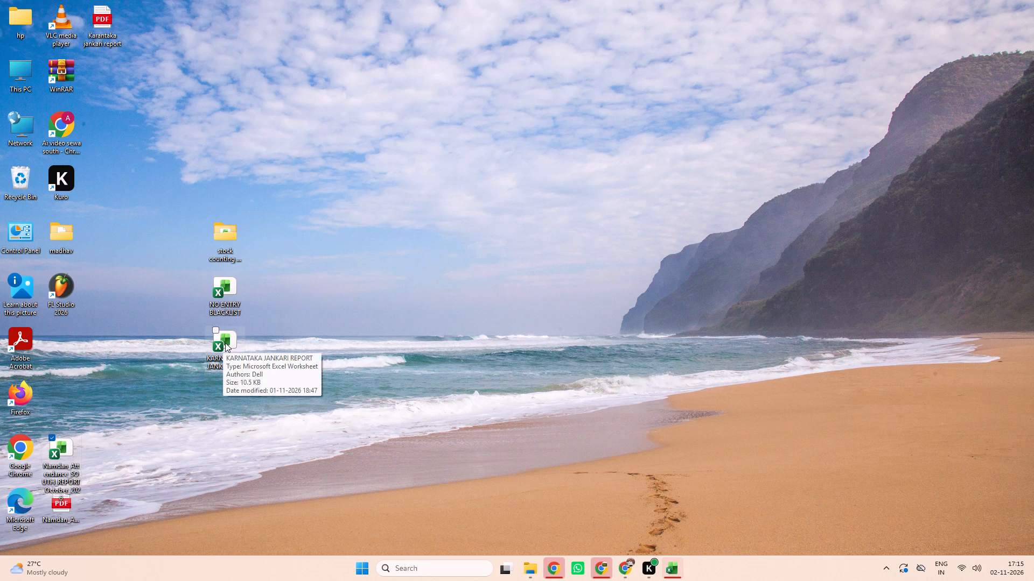
left_click(225, 343)
key("Return")
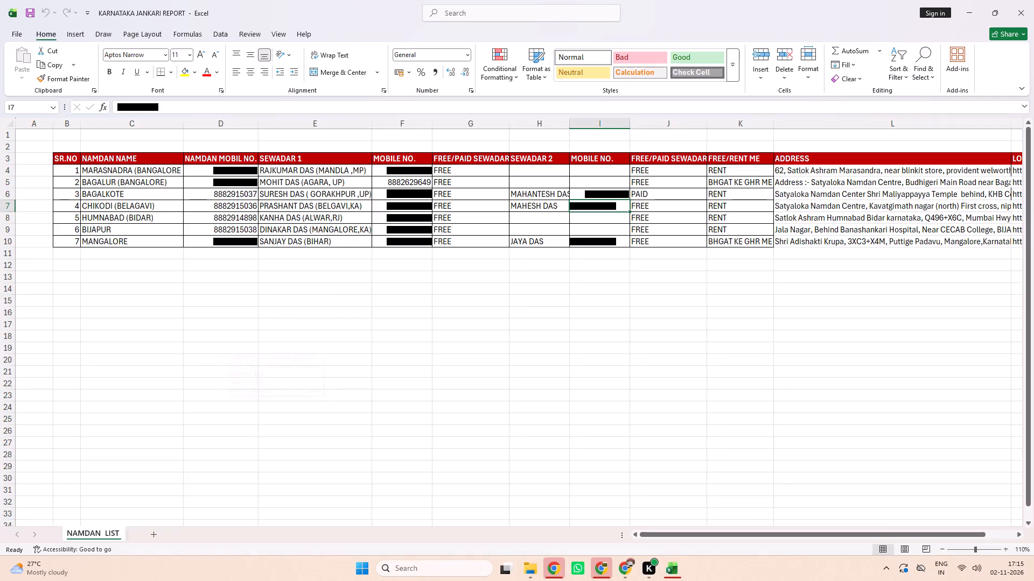
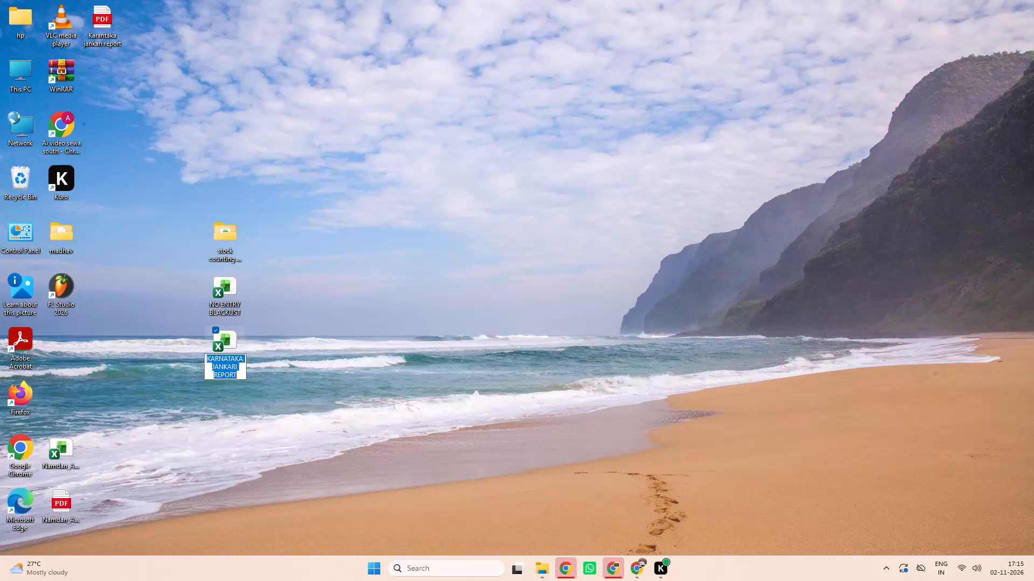
Rename the KARNATAKA JANKARI REPORT workbook on the desktop as KARNATAKA Namdan sewadar list.
left_click_drag(208, 367, 267, 412)
type("Namdan")
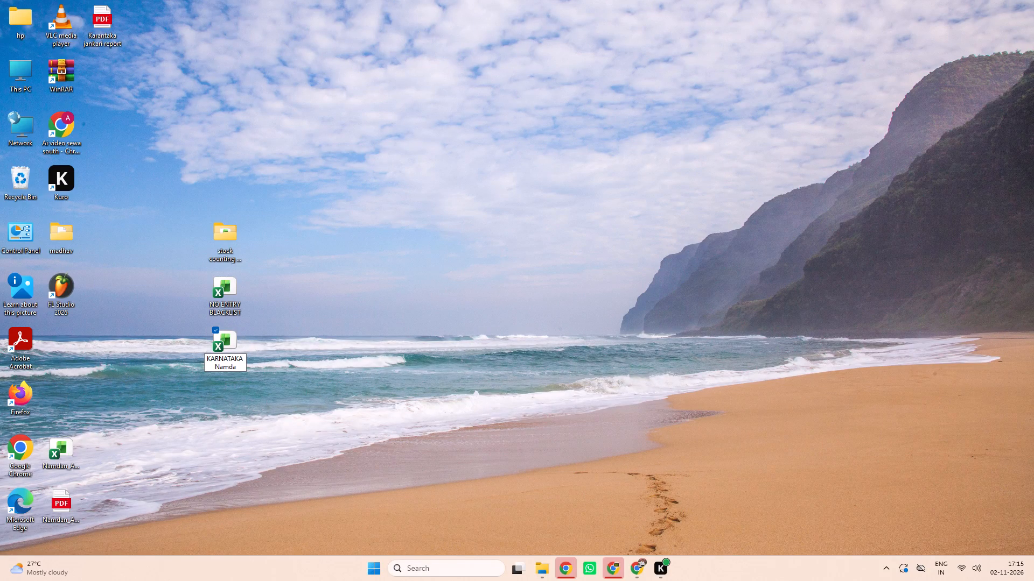
key("space")
type("sewda")
key("BackSpace")
key("BackSpace")
type("adar list")
key("Return")
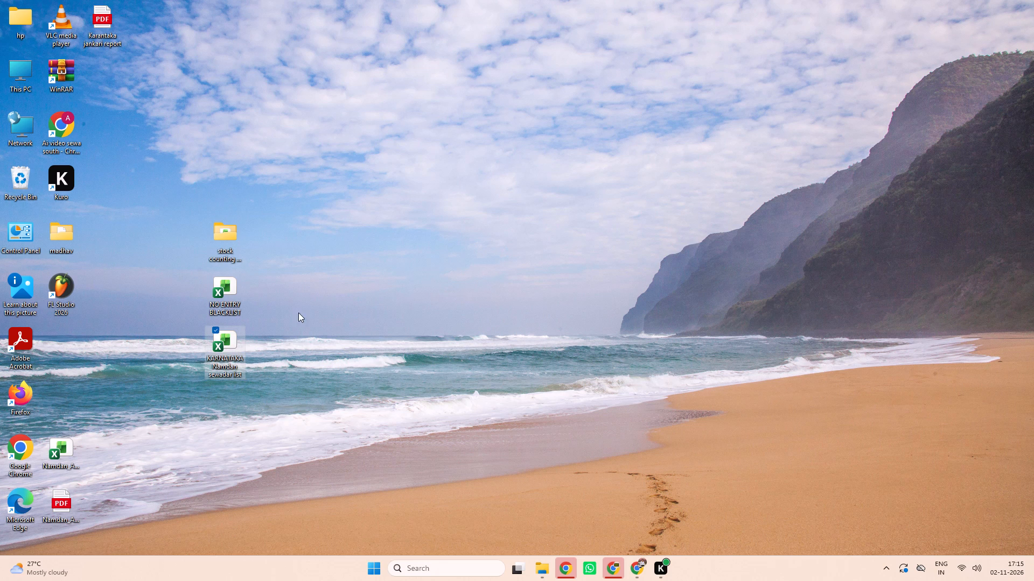
Refresh the desktop twice.
right_click(272, 210)
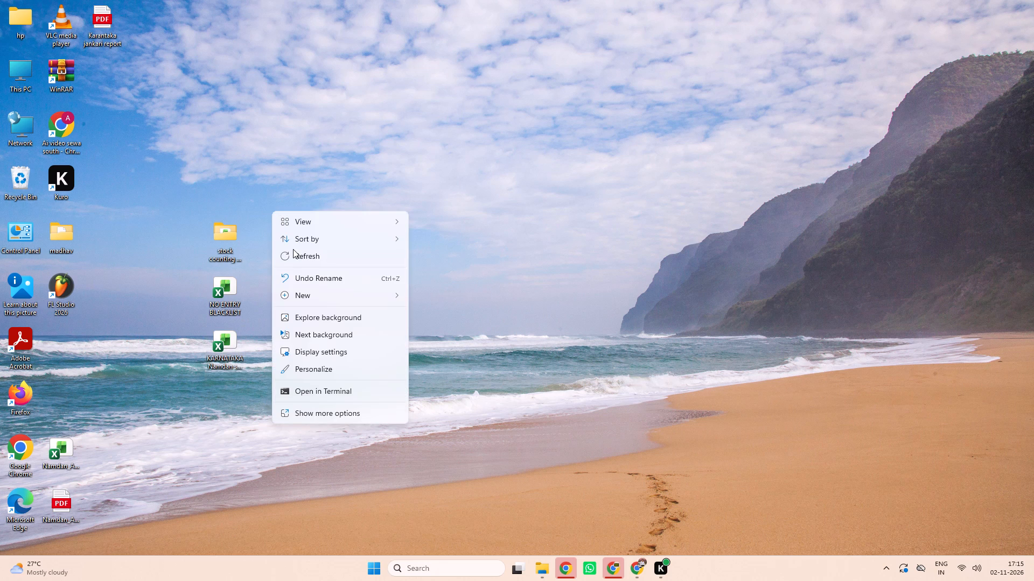
left_click(293, 249)
right_click(354, 235)
left_click(384, 275)
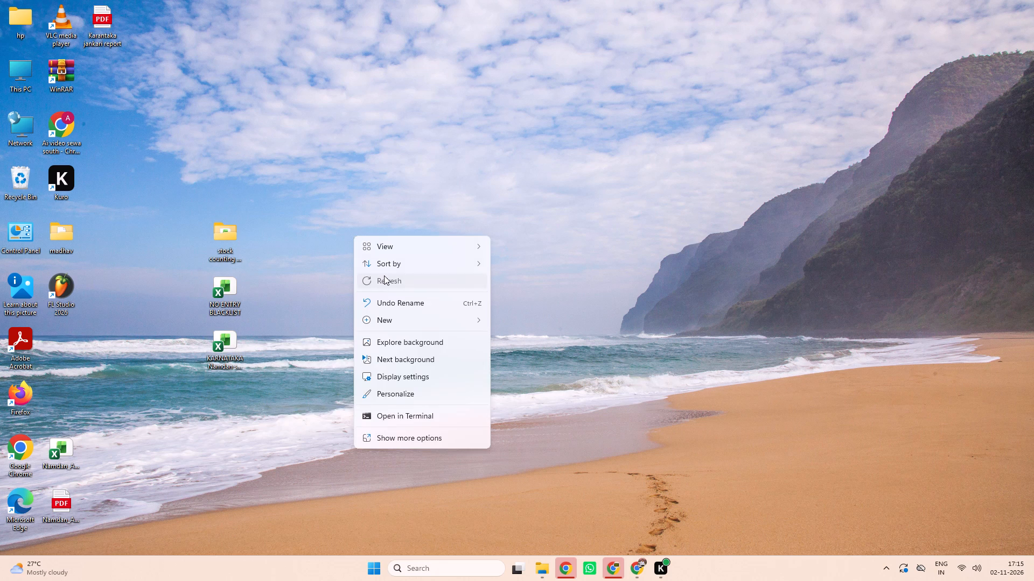
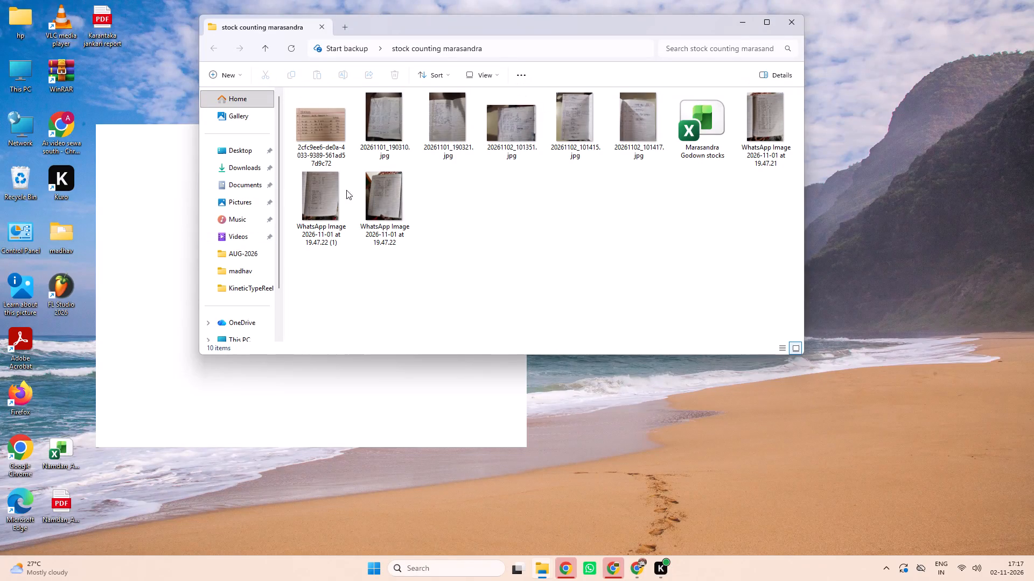
Open the Marasandra Godown stocks workbook from the stock counting marasandra folder.
left_click(683, 130)
key("Return")
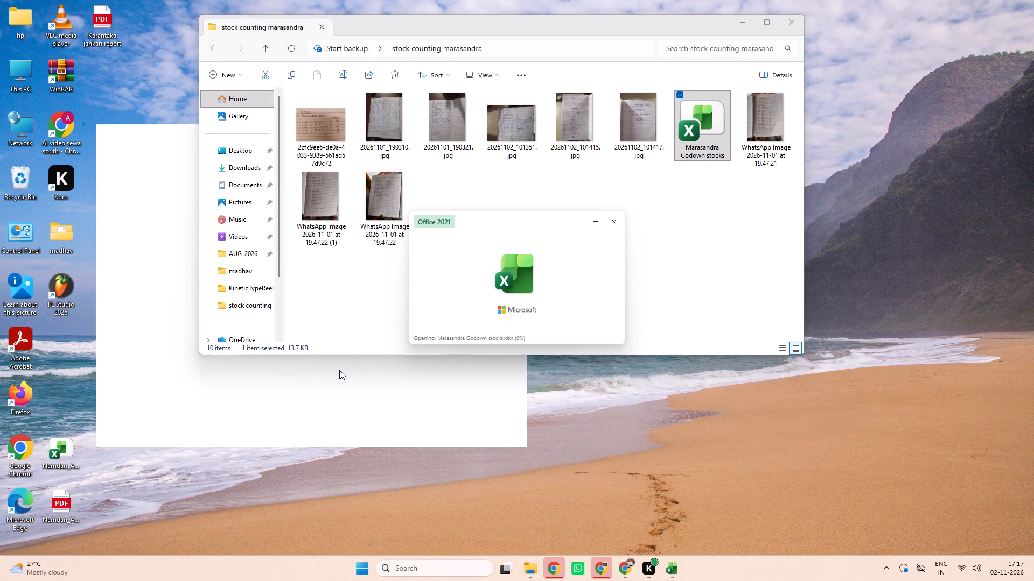
Look through the Combined Data stock list down to the memory cards and back up to the books.
scroll(251, 405, "down", 2)
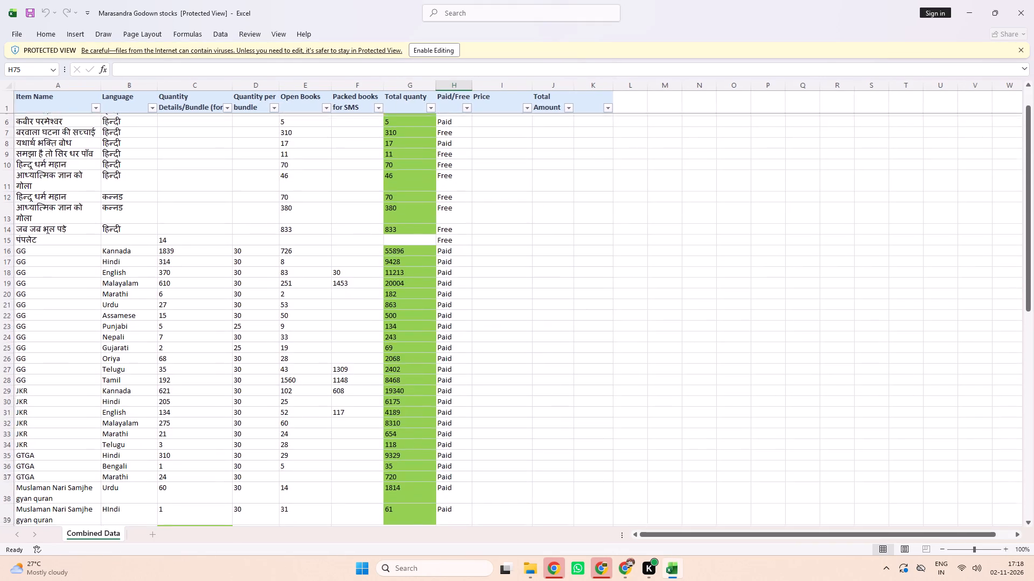
scroll(251, 405, "down", 4)
scroll(251, 405, "up", 1)
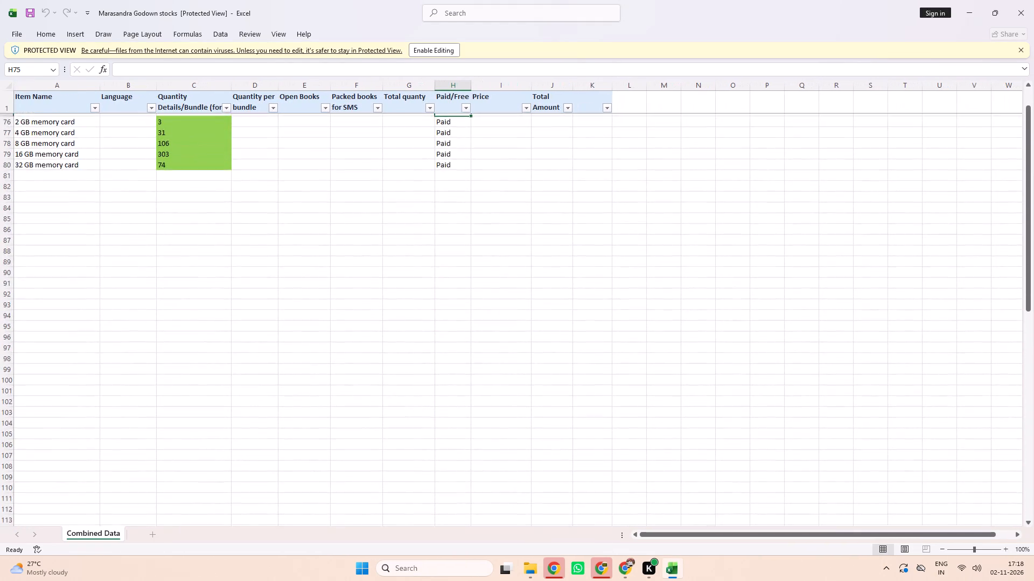
scroll(251, 405, "up", 4)
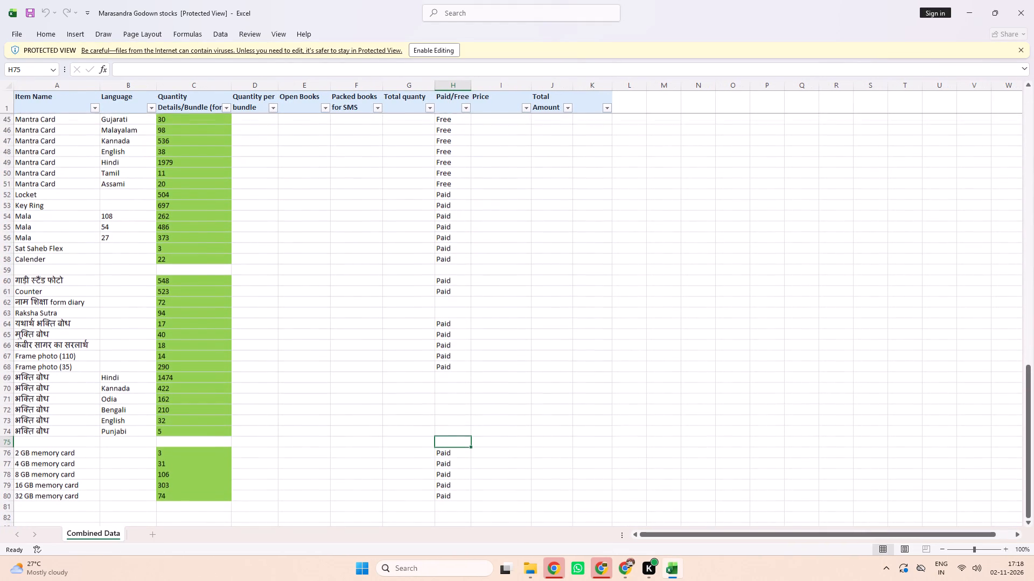
scroll(257, 391, "up", 4)
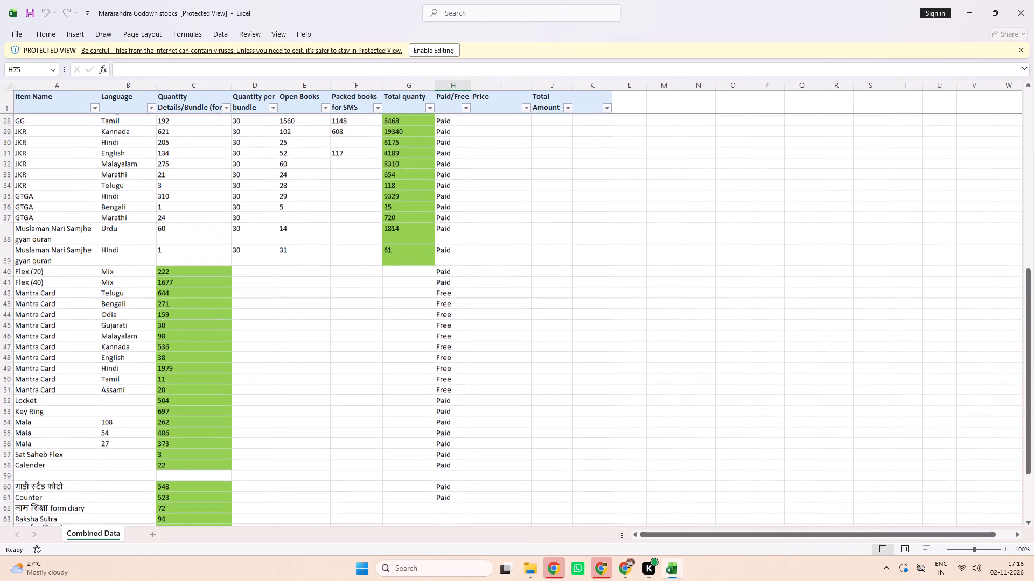
scroll(257, 391, "up", 2)
Pause the Google Chrome media playback from the system quick settings.
left_click(972, 568)
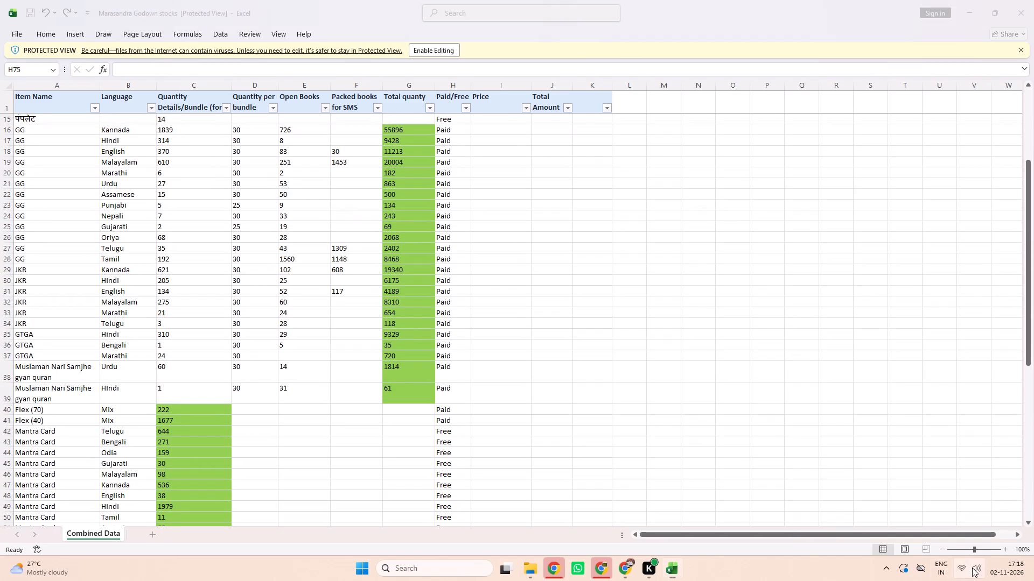
left_click(931, 307)
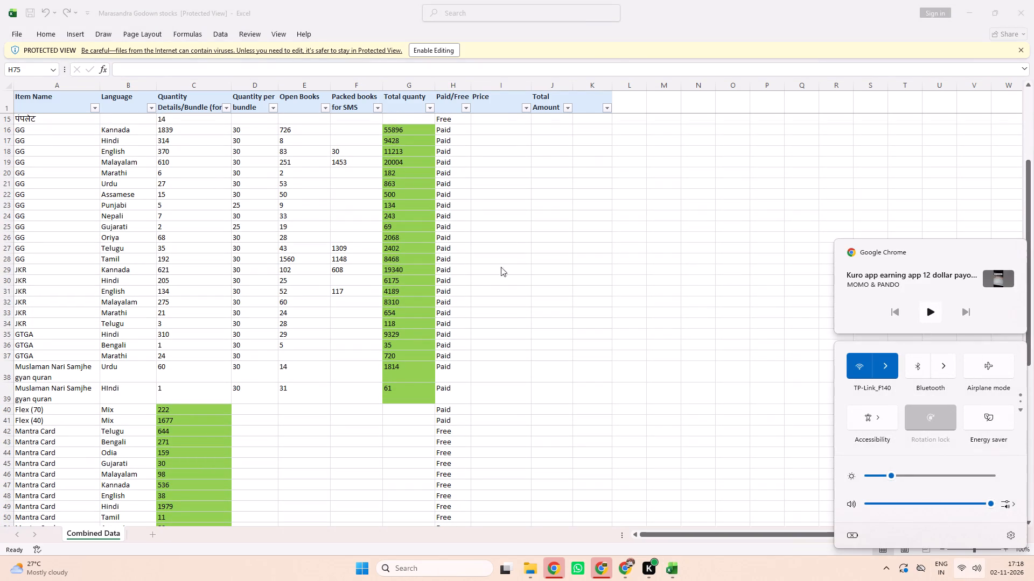
Review the item names and quantities in the stock list, from the Hindi books down to the Raksha Sutra row.
scroll(258, 291, "up", 1)
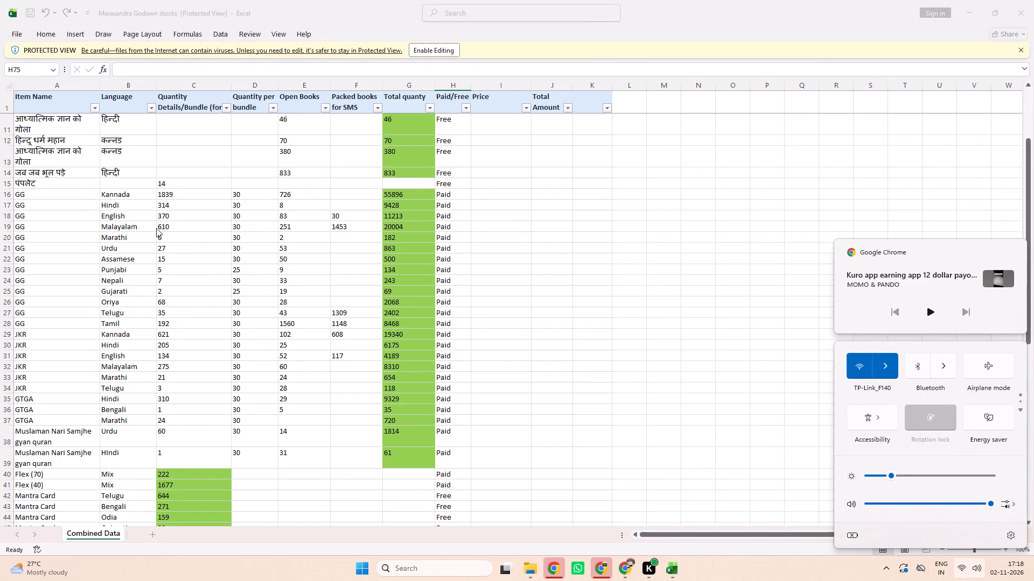
scroll(163, 274, "up", 2)
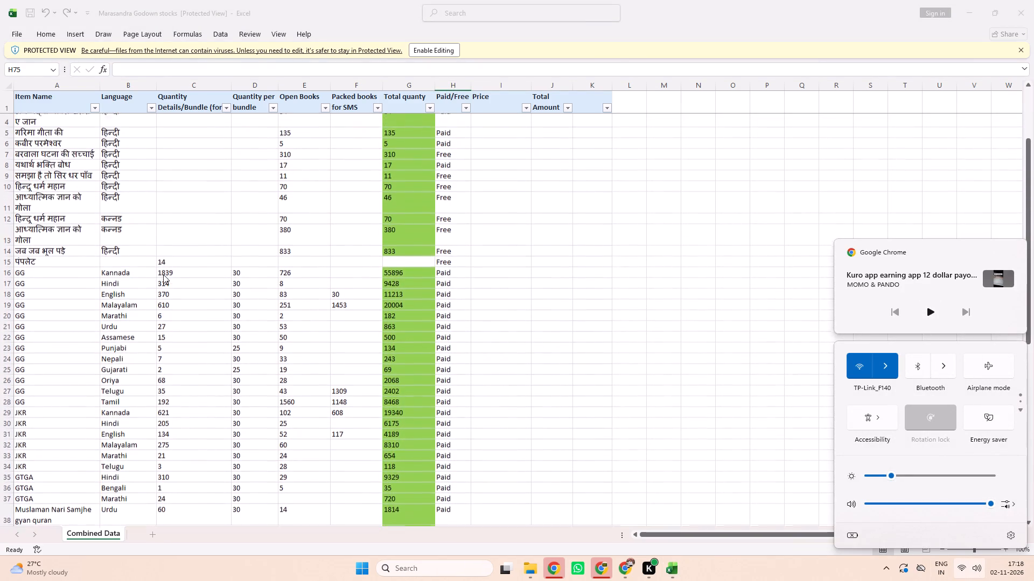
scroll(163, 274, "down", 1)
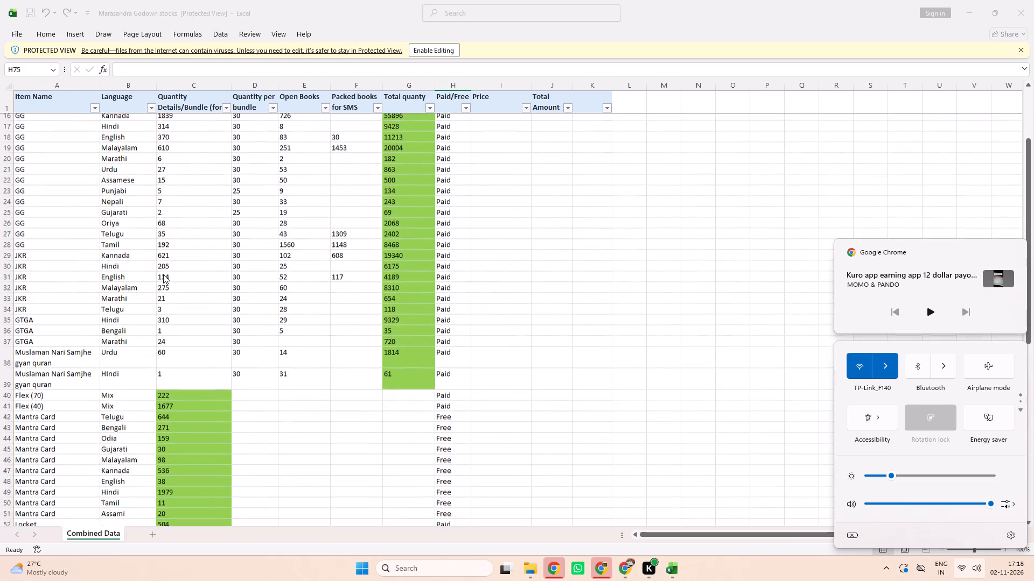
scroll(163, 274, "down", 2)
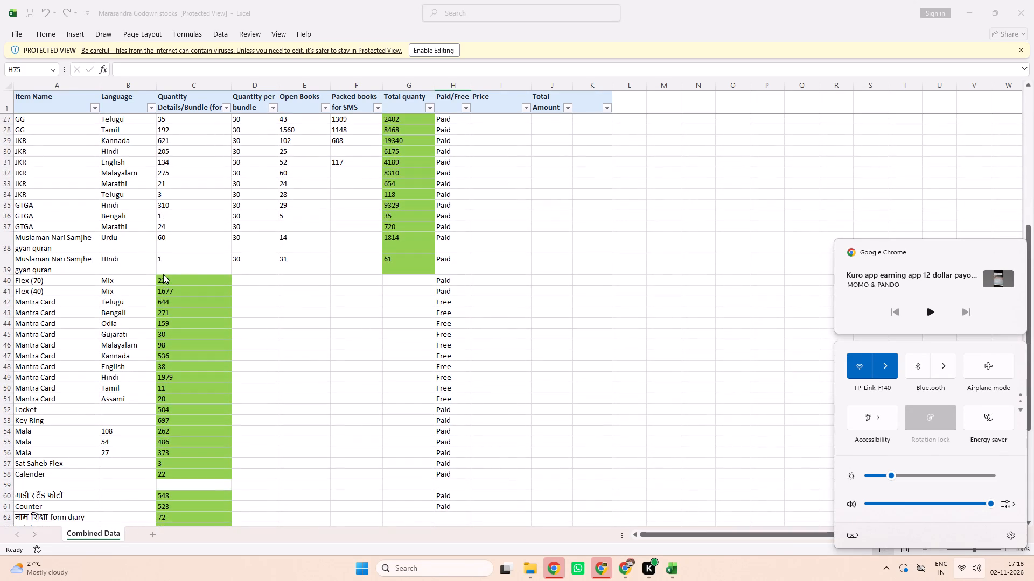
scroll(163, 274, "down", 4)
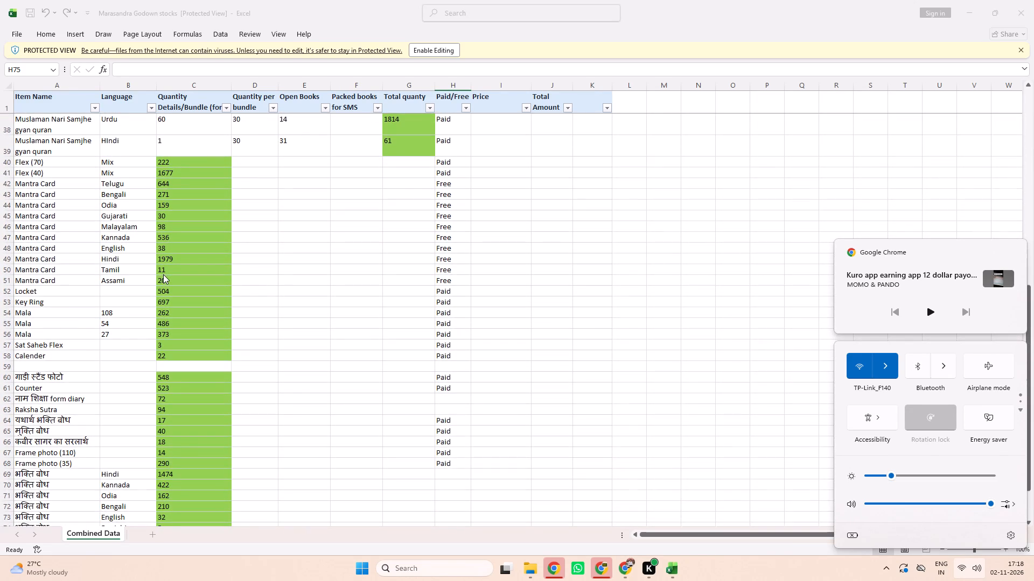
scroll(163, 274, "down", 1)
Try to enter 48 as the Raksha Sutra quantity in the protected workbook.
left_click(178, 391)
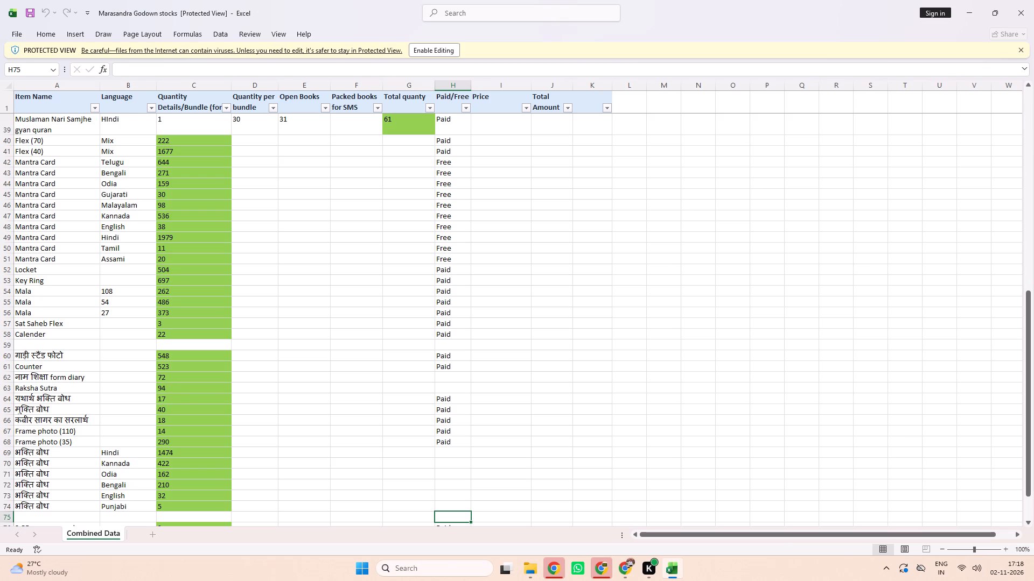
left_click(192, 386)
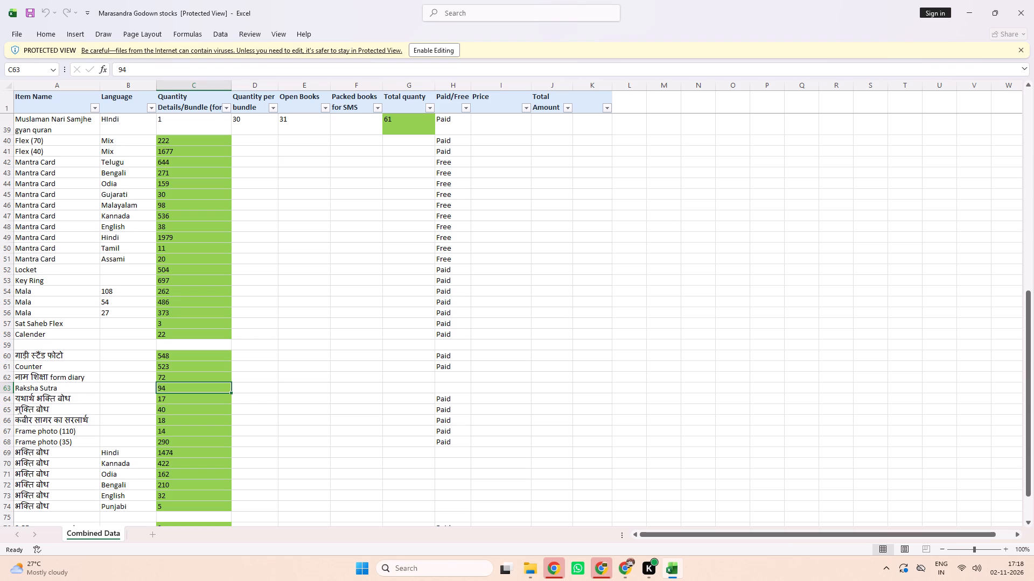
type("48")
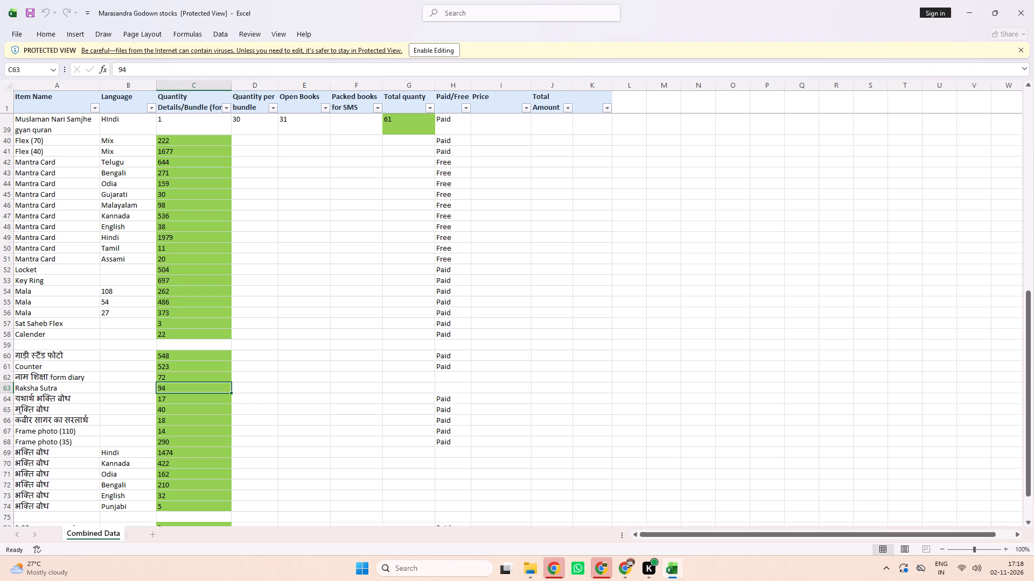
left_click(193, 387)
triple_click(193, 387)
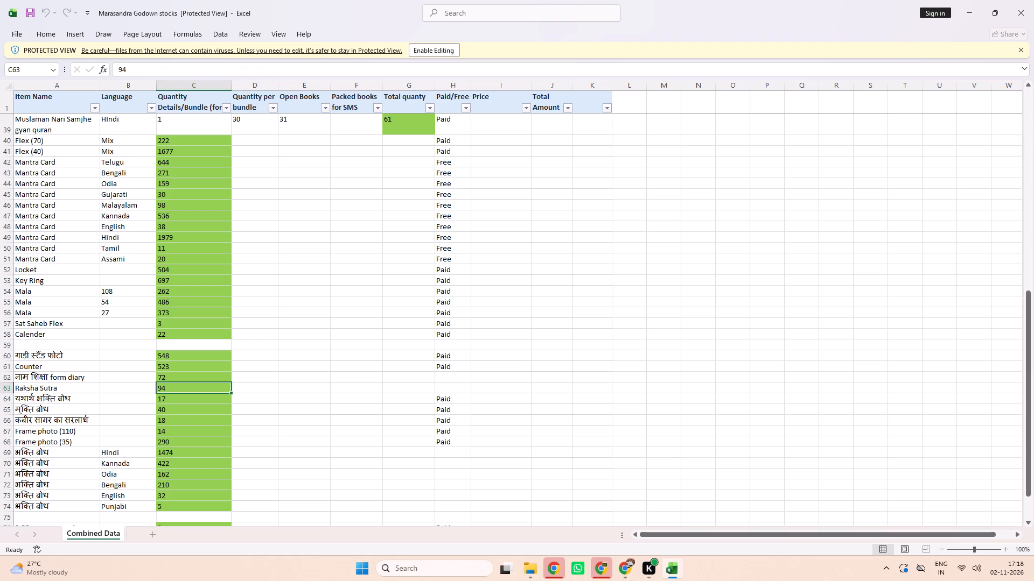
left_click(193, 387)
Enable editing for the protected stocks workbook.
left_click(422, 50)
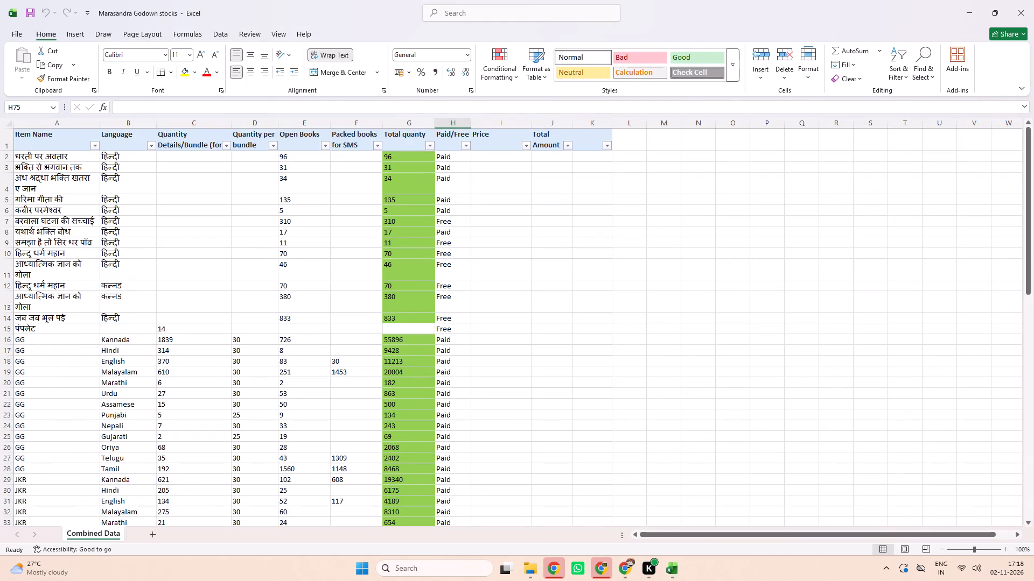
Set the Raksha Sutra quantity to 48 Packet.
scroll(218, 364, "down", 6)
scroll(218, 364, "up", 2)
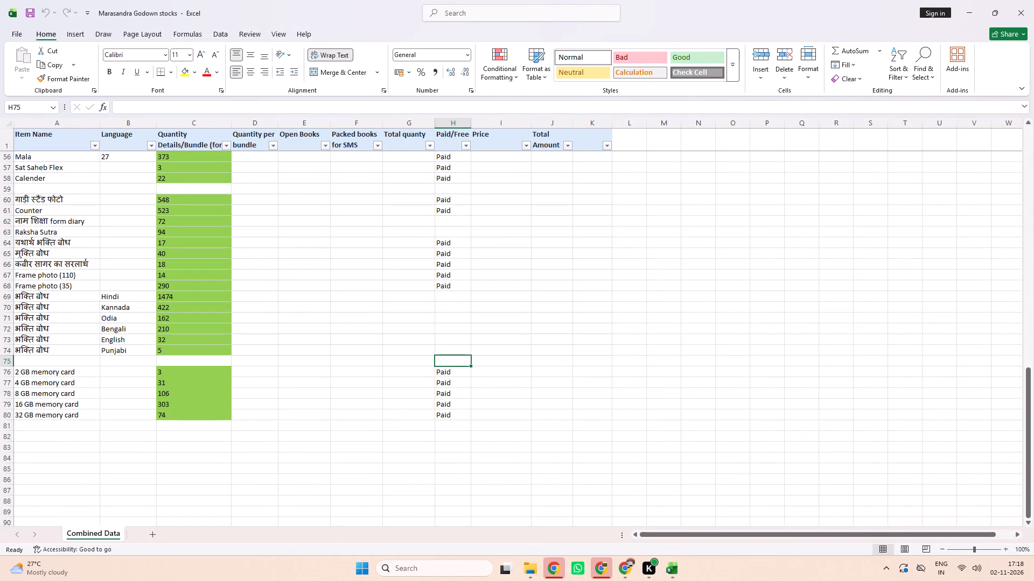
left_click(170, 229)
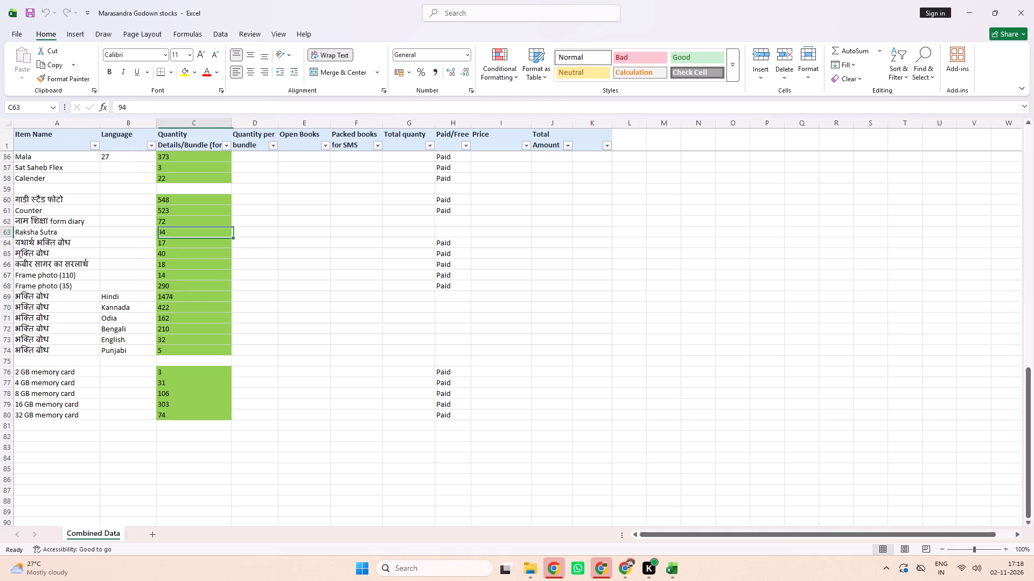
type("49")
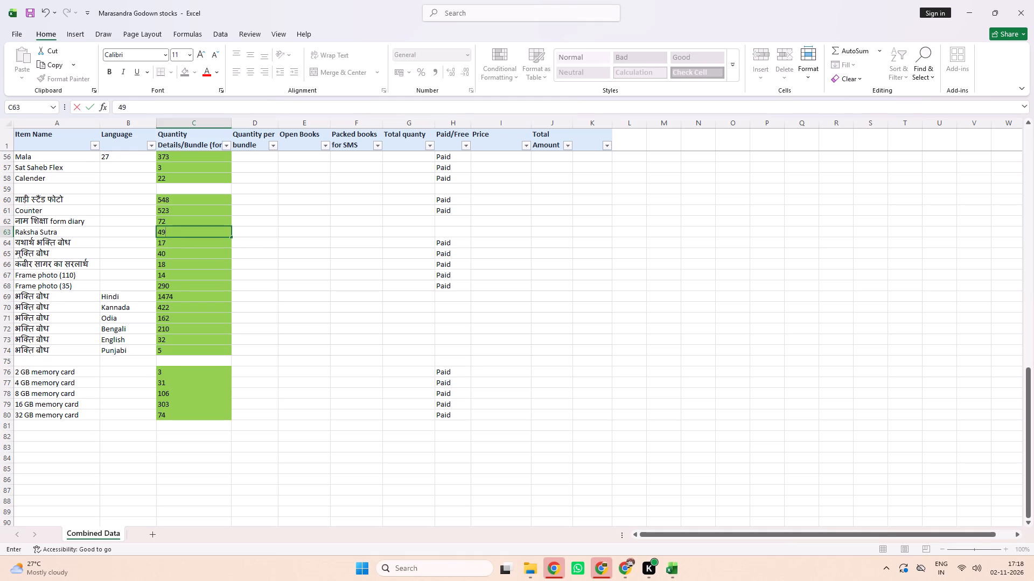
key("BackSpace")
key("8")
key("space")
type("Packet")
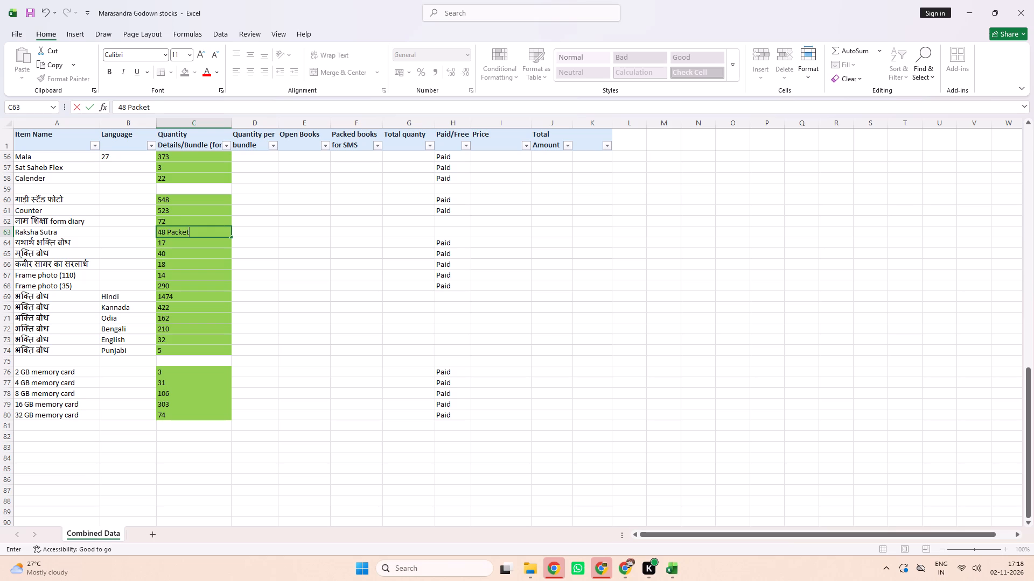
Insert a new row directly below Raksha Sutra with the item name Amrit jal bottle.
right_click(9, 247)
left_click(45, 351)
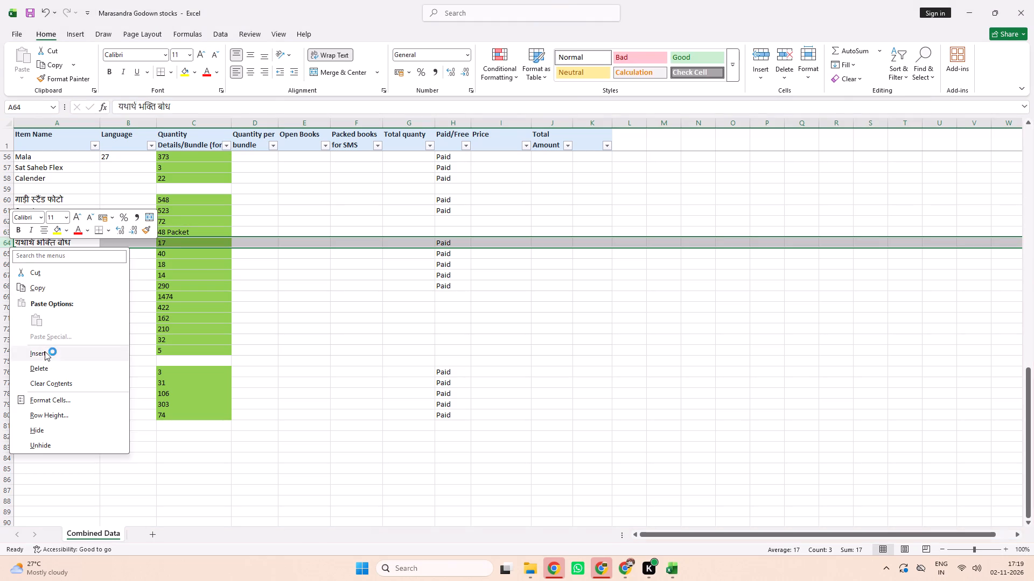
left_click(75, 244)
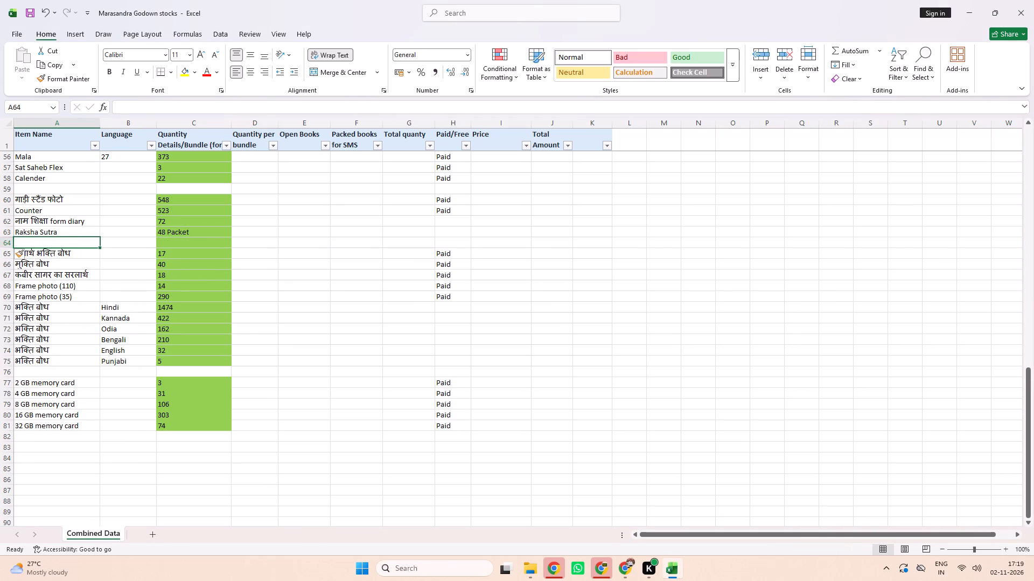
type("amrit")
key("BackSpace")
key("BackSpace")
key("BackSpace")
key("BackSpace")
key("BackSpace")
key("BackSpace")
key("BackSpace")
key("BackSpace")
key("BackSpace")
key("BackSpace")
type("Amrit jal botle")
key("BackSpace")
key("BackSpace")
type("tle")
Enter 42 Packet as the Amrit jal bottle quantity.
left_click(176, 243)
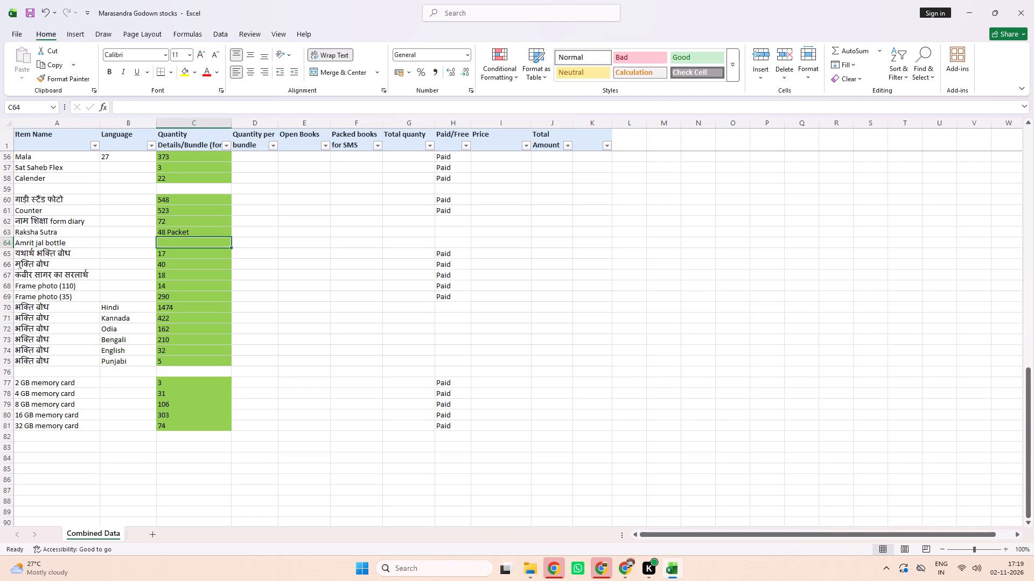
type("42")
key("space")
type("Packet")
key("Return")
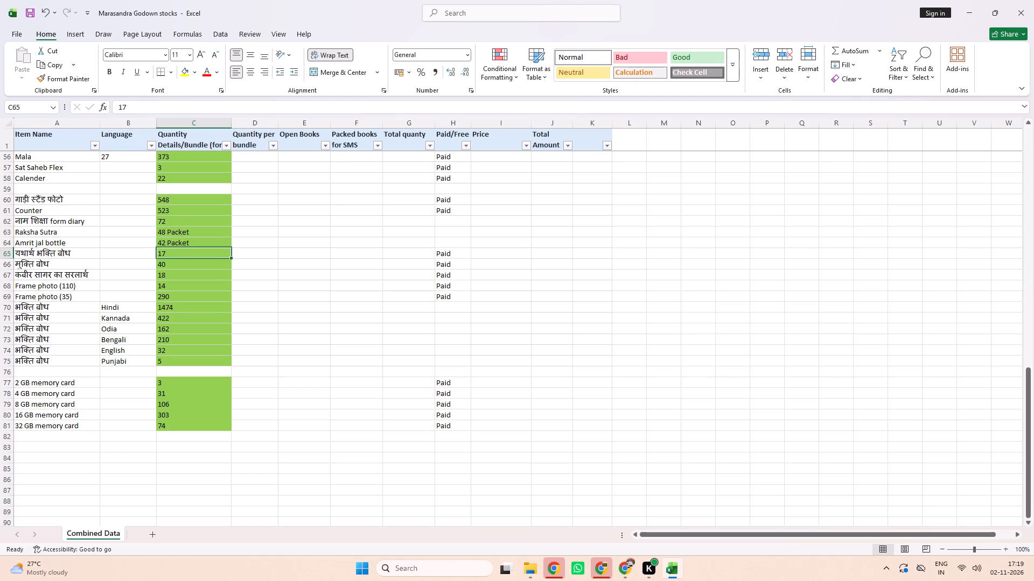
Review the stock list from the edited rows back up to the first item.
scroll(176, 243, "up", 1)
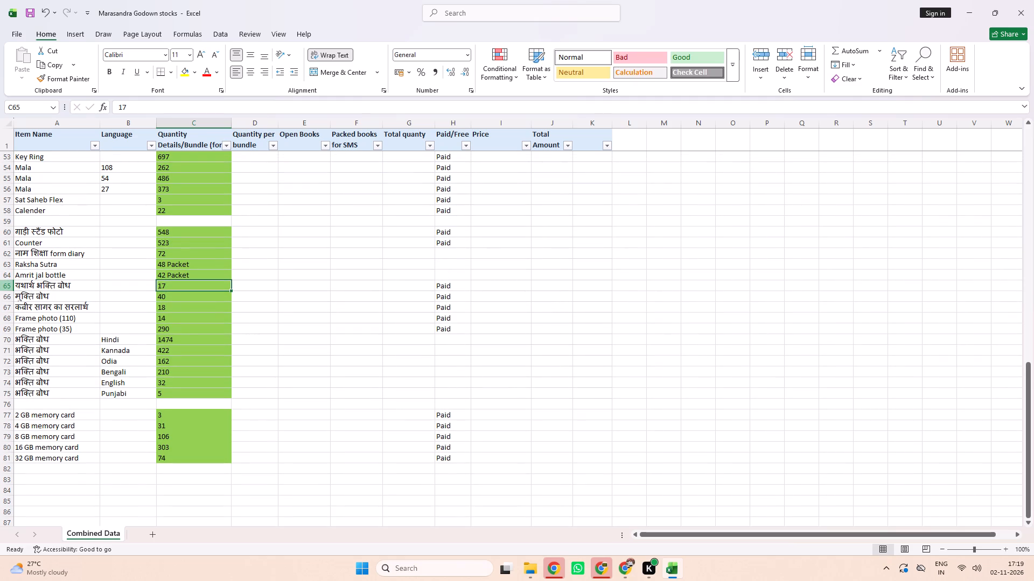
scroll(67, 316, "up", 1)
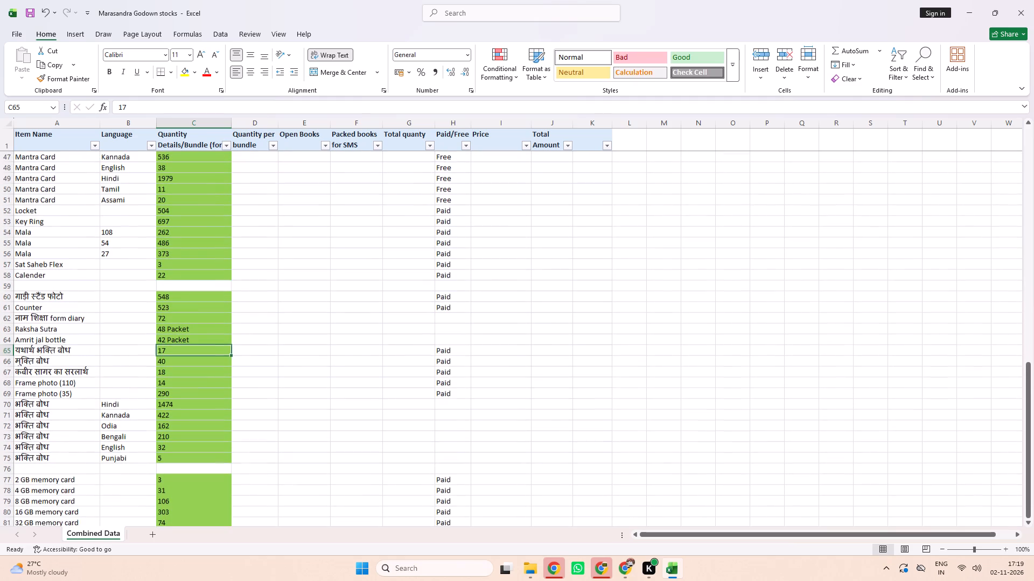
scroll(67, 316, "up", 2)
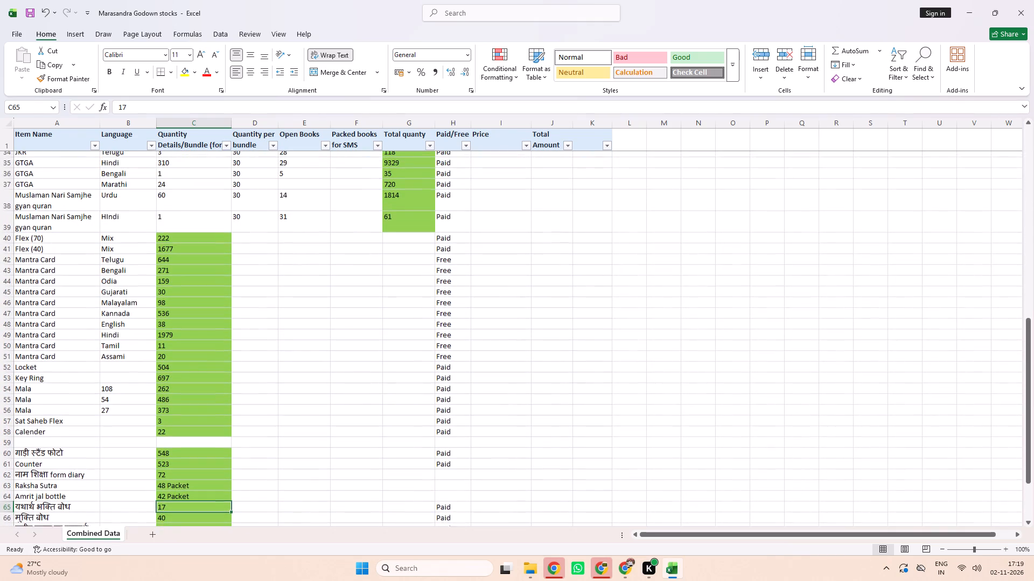
scroll(67, 316, "up", 4)
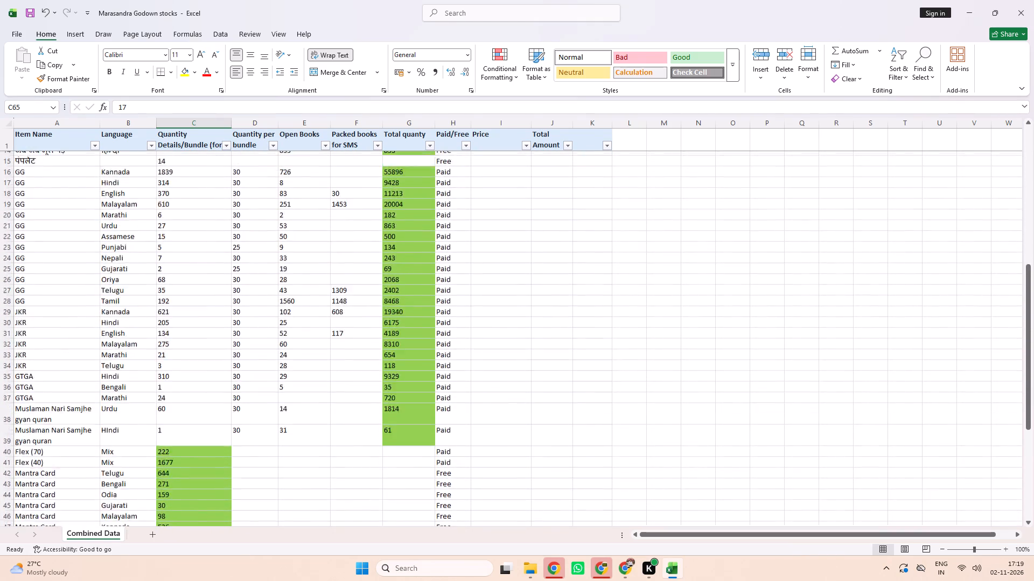
scroll(67, 316, "up", 1)
Save the Marasandra Godown stocks workbook.
key("ctrl+s")
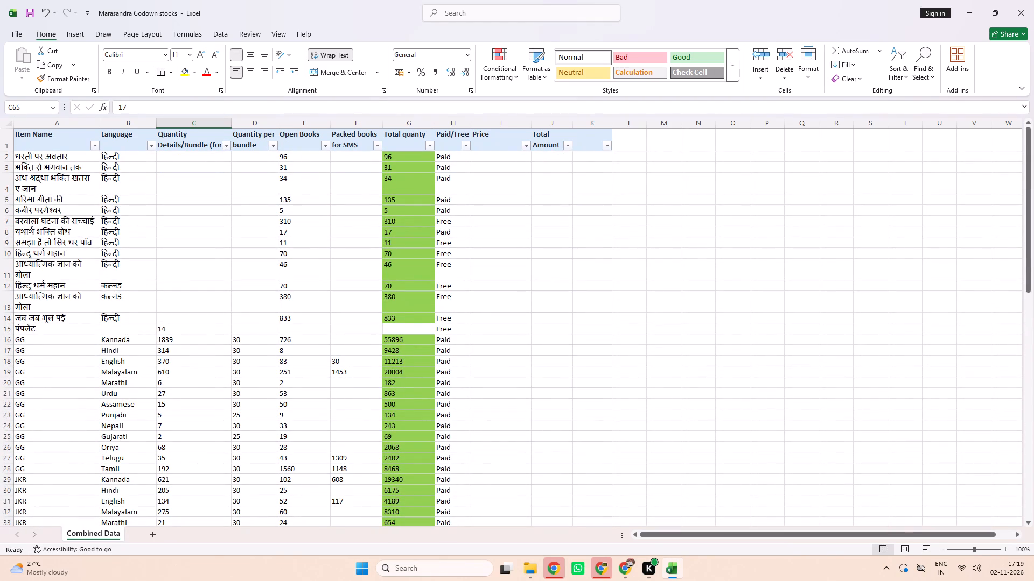